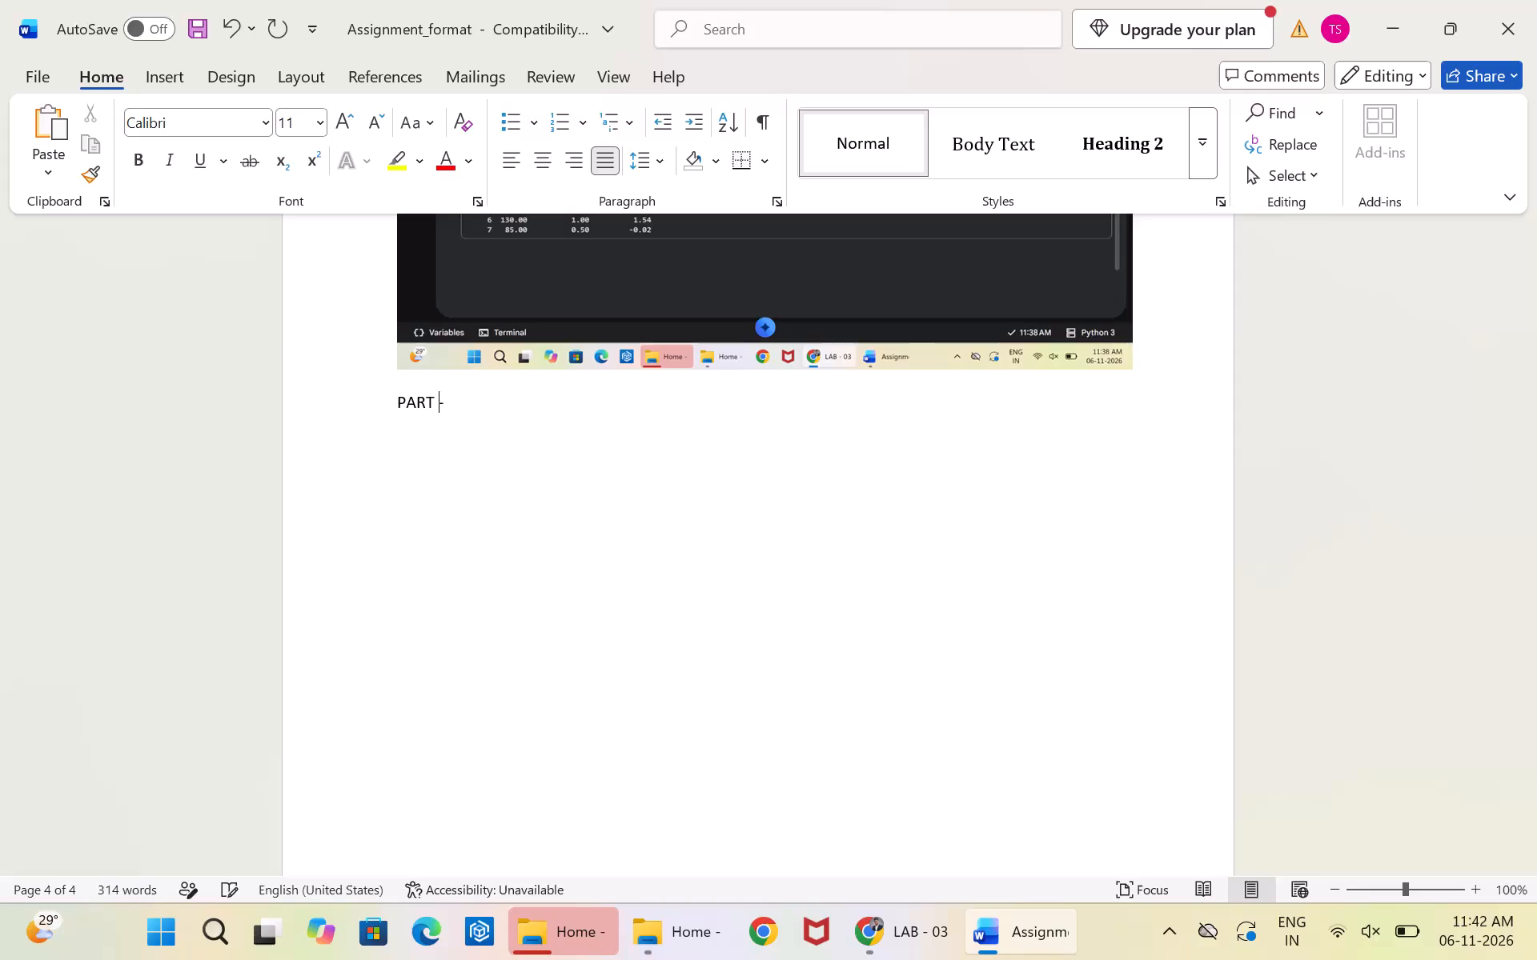
Complete the heading as PART – E and paste the copied Part E statistics screenshot below it, followed by blank lines.
key("space")
key("e")
key("Return")
key("Return")
key("ctrl+v")
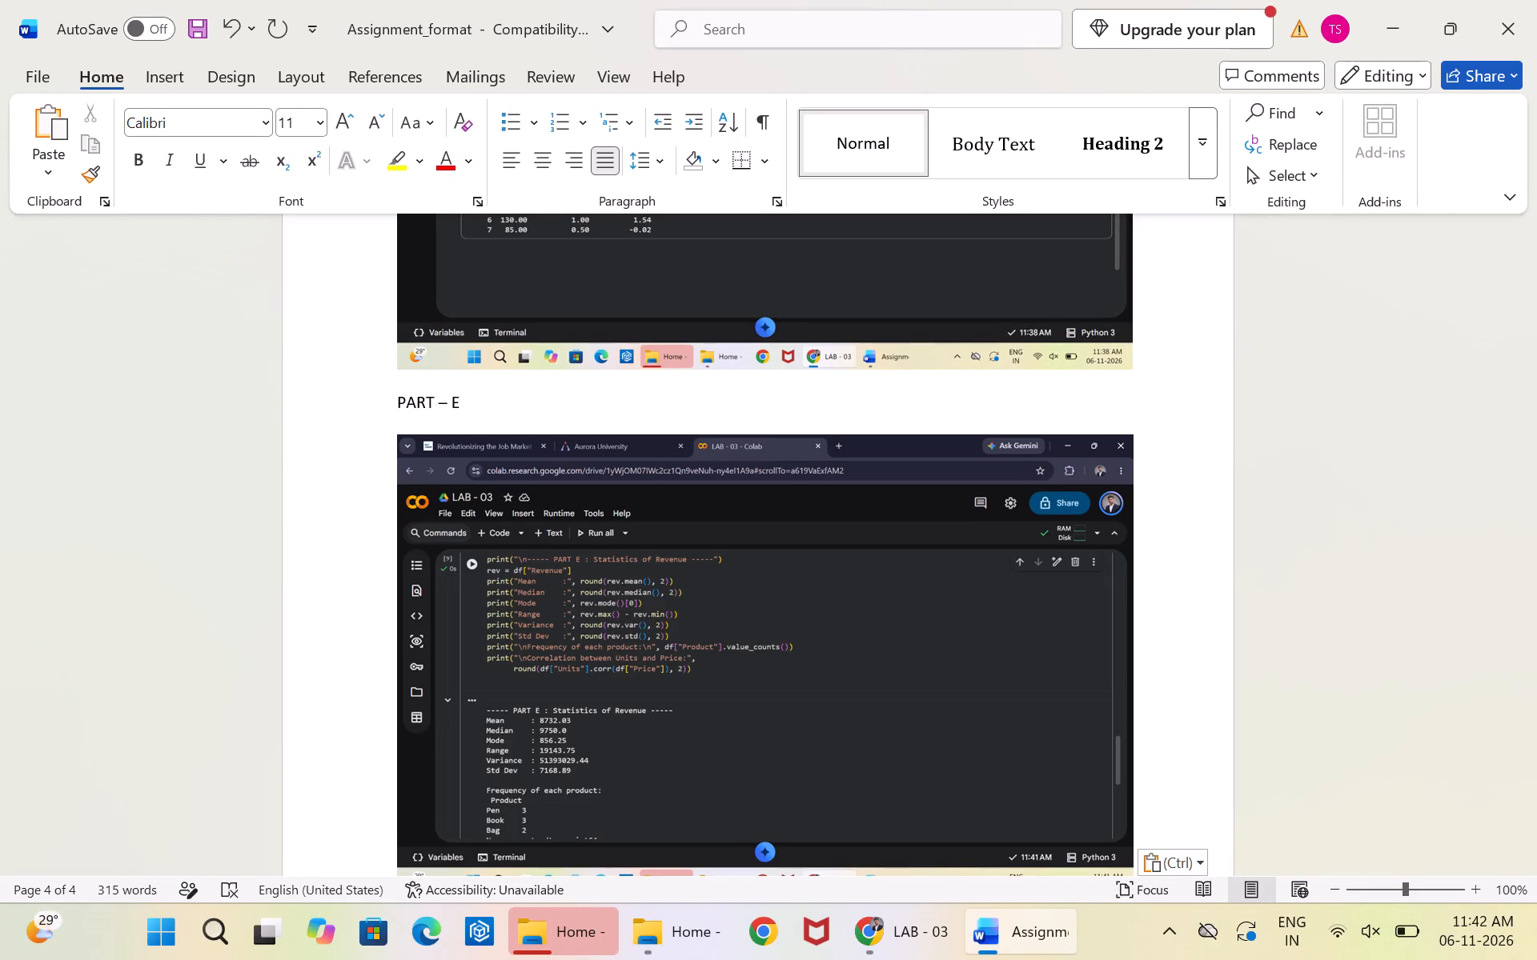
key("Right")
key("Return")
key("Return")
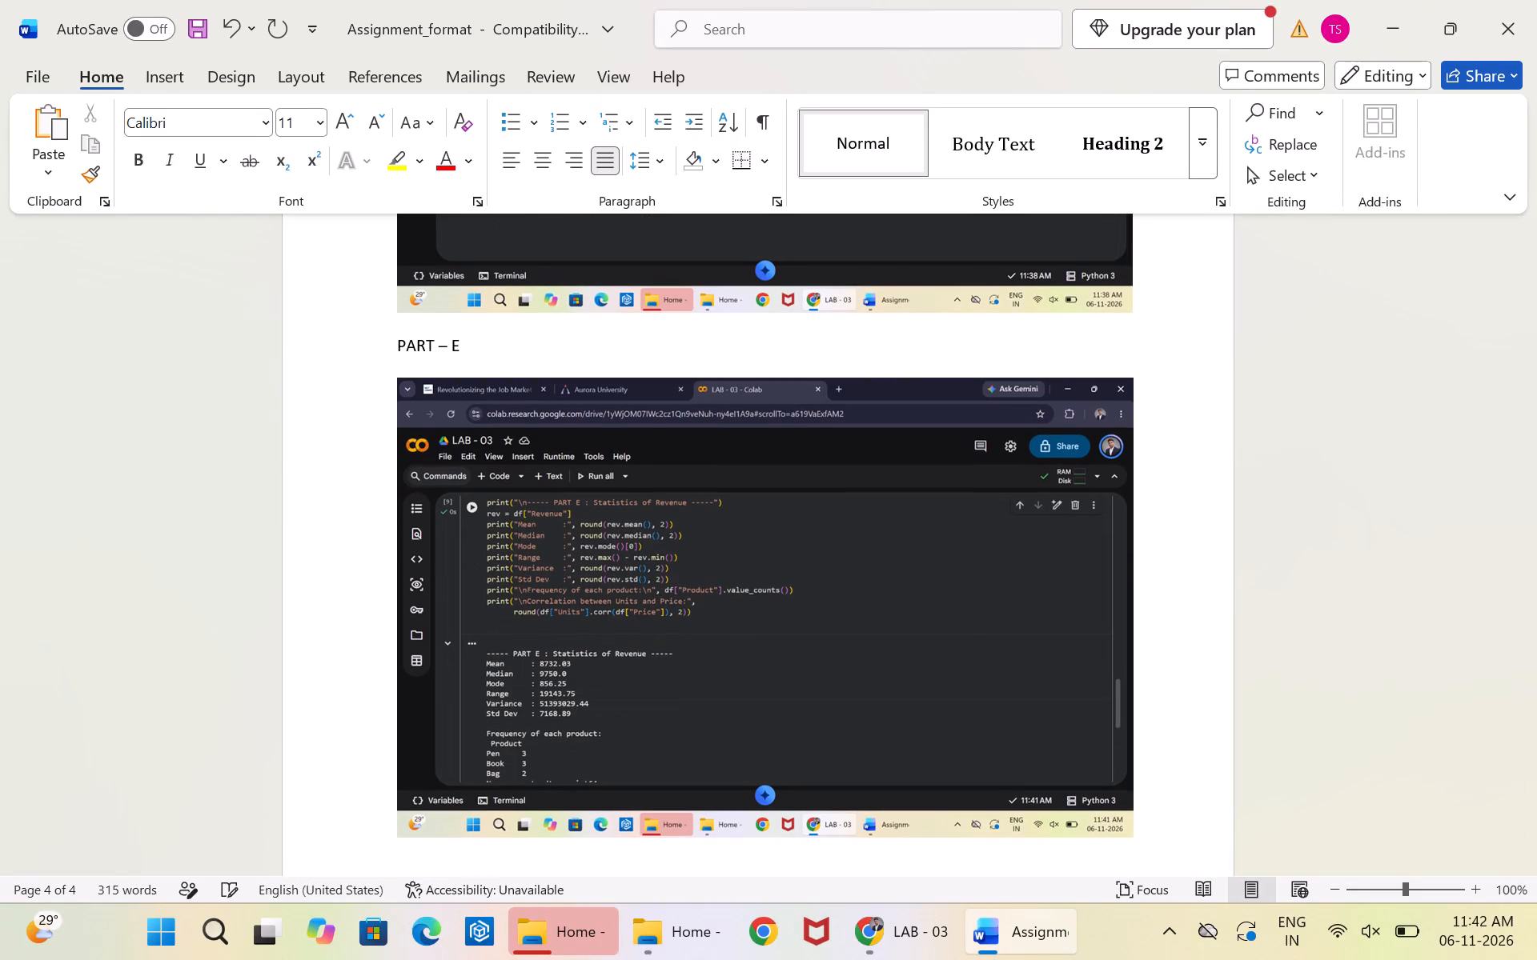
Add the heading PART – F at the start of the page after the Part E screenshot, followed by a new line.
scroll(1137, 362, "down", 1)
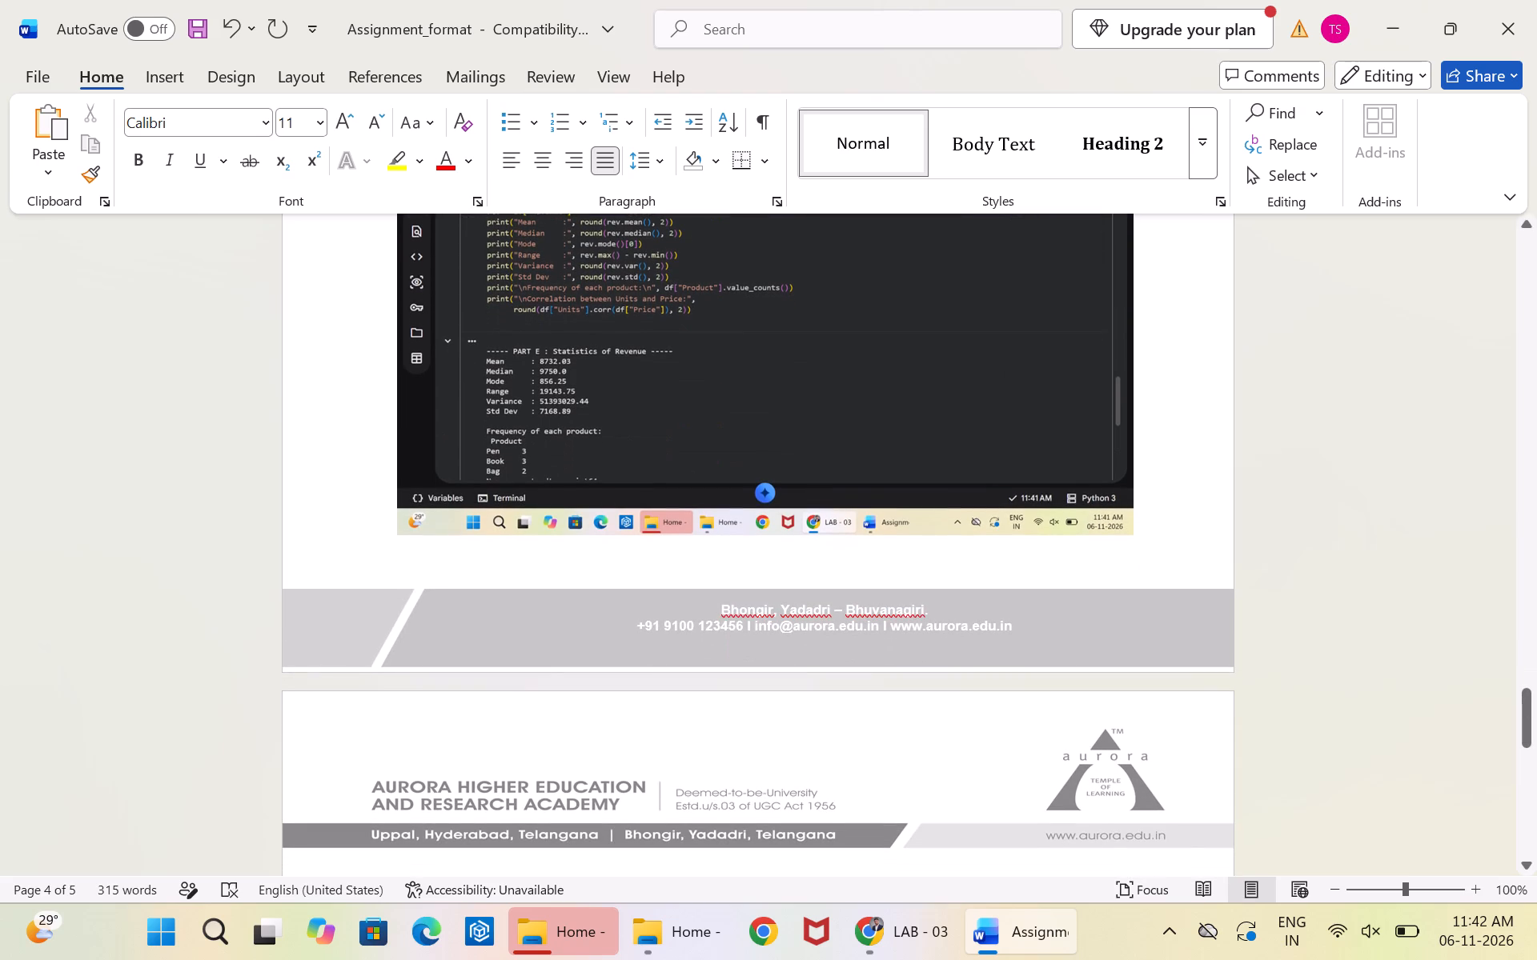
key("Return")
key("backslash")
key("BackSpace")
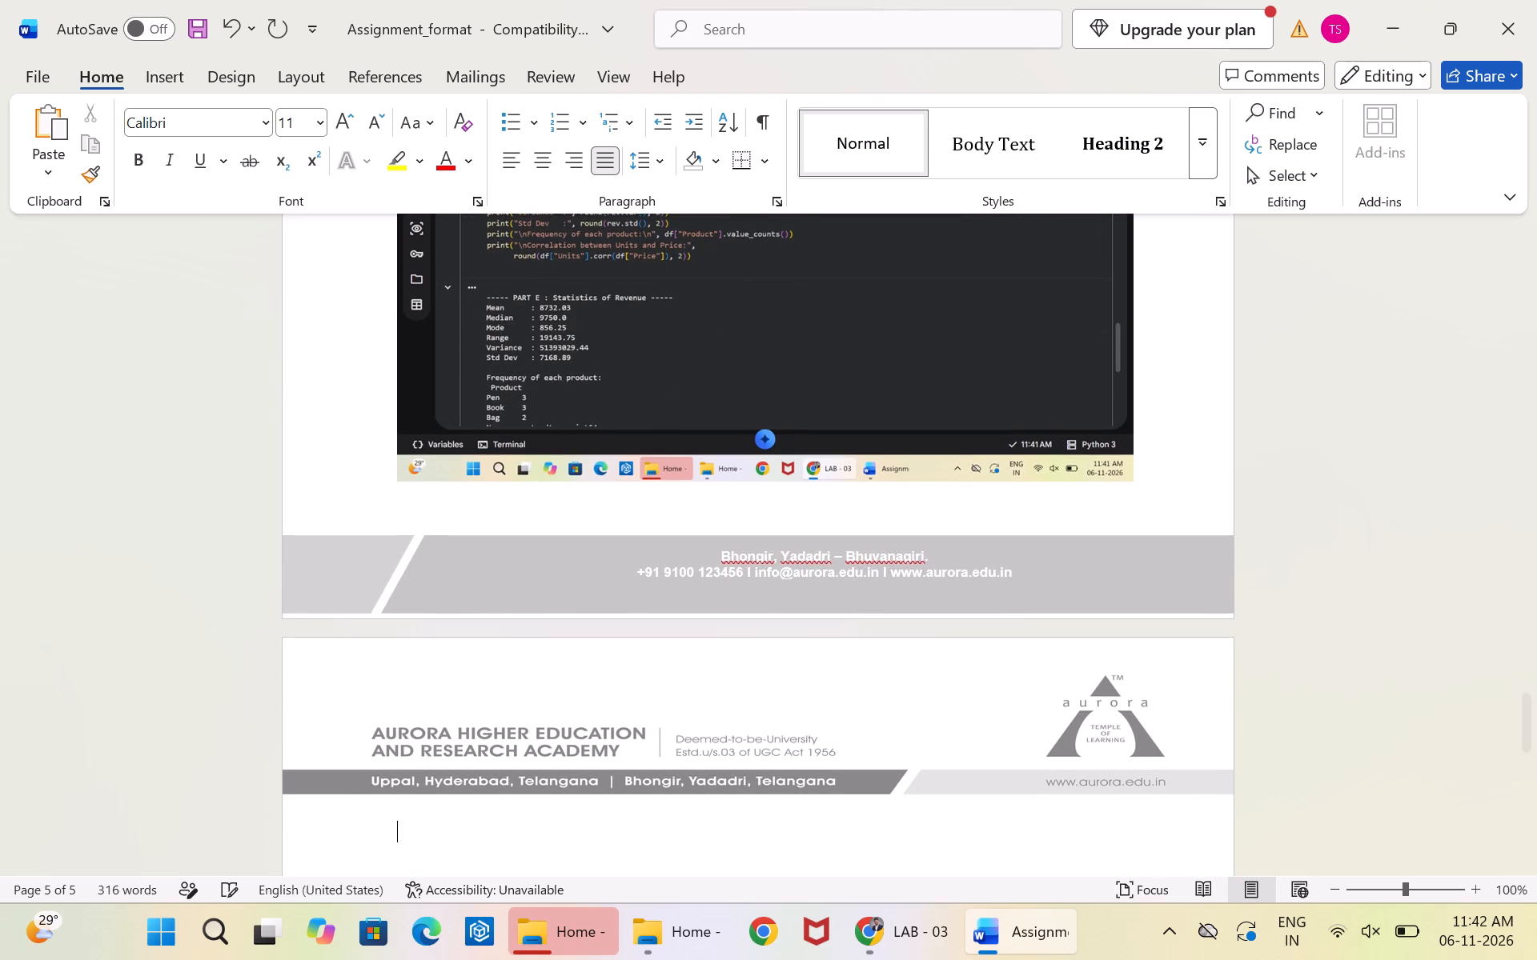
type("PART -")
key("space")
key("f")
key("Return")
Switch to the LAB - 03 Colab notebook in Chrome and add an empty code cell at its end.
left_click(921, 935)
scroll(694, 688, "down", 6)
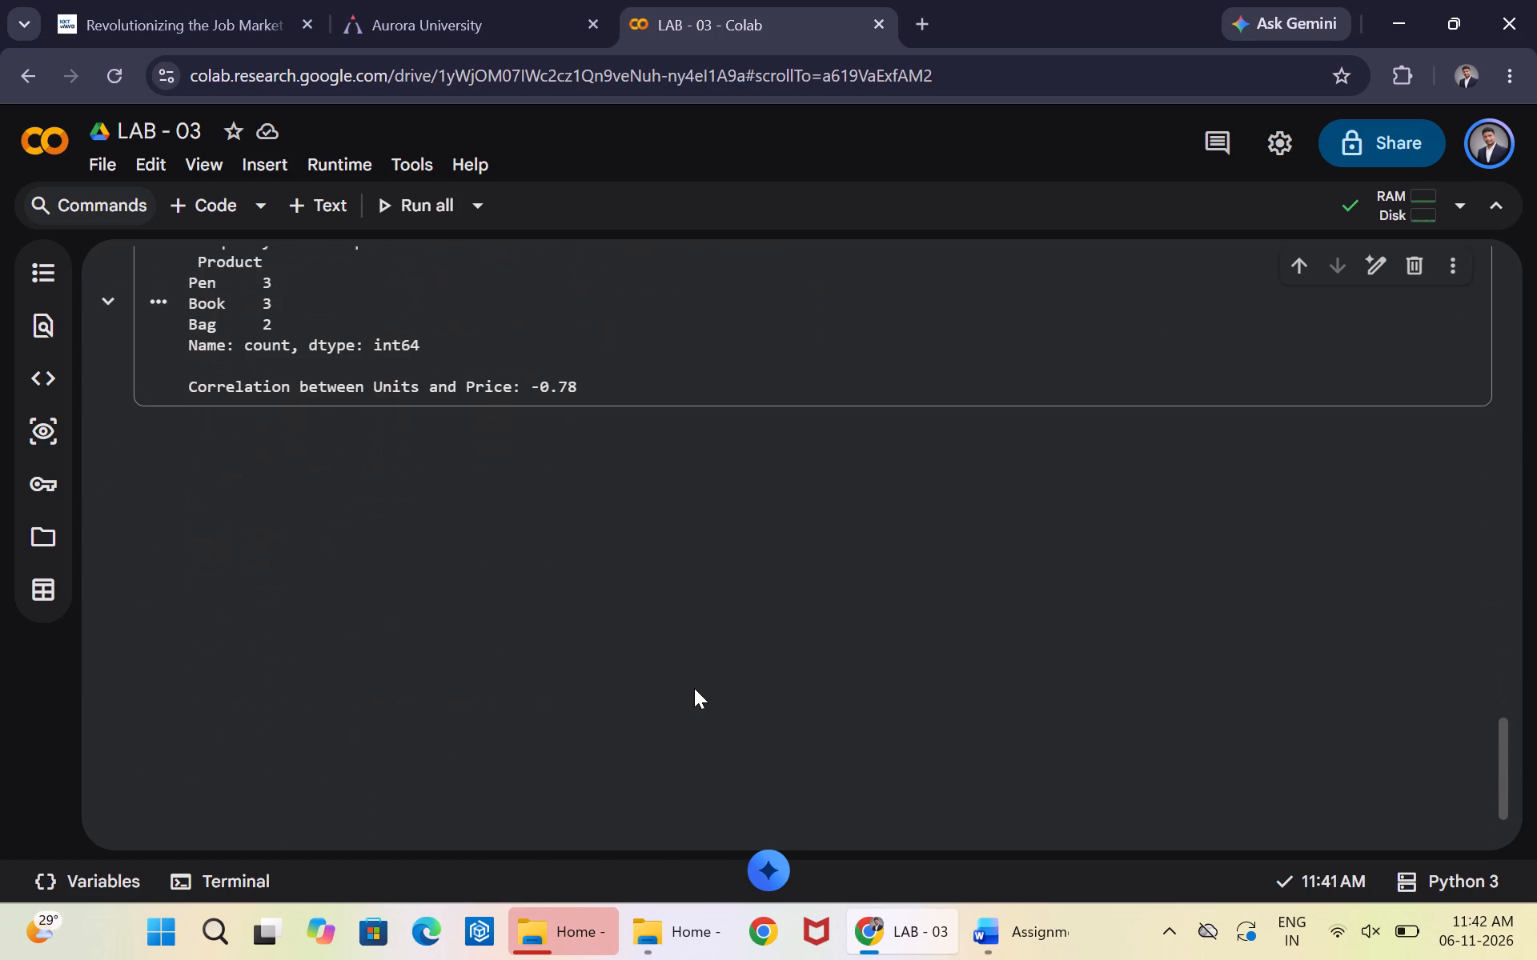
left_click(770, 387)
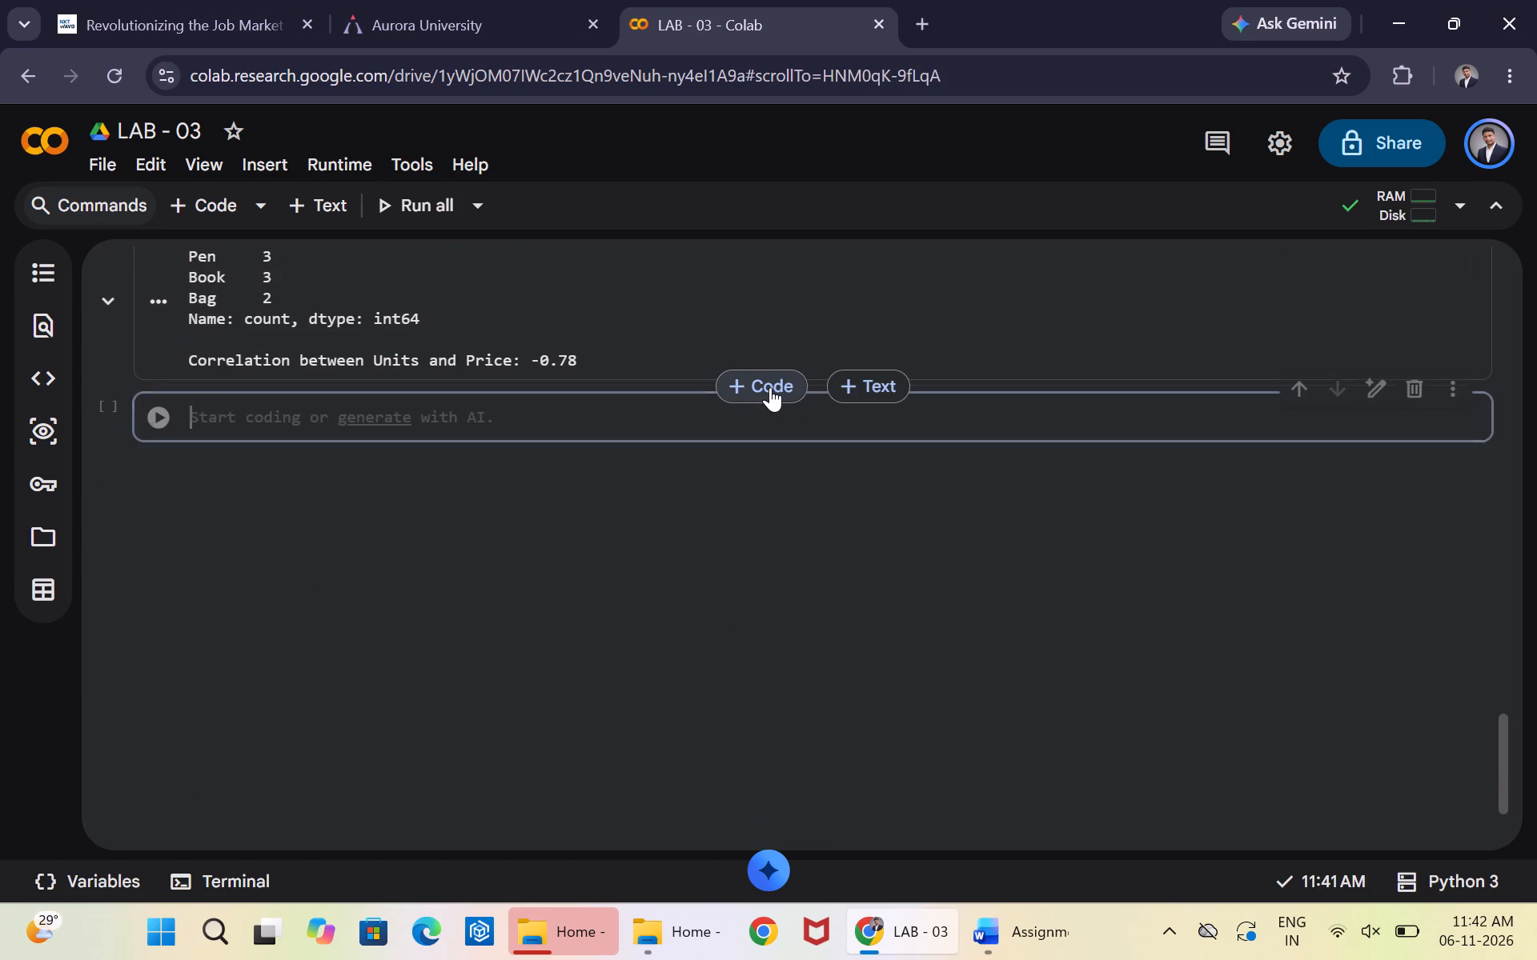
scroll(770, 387, "down", 1)
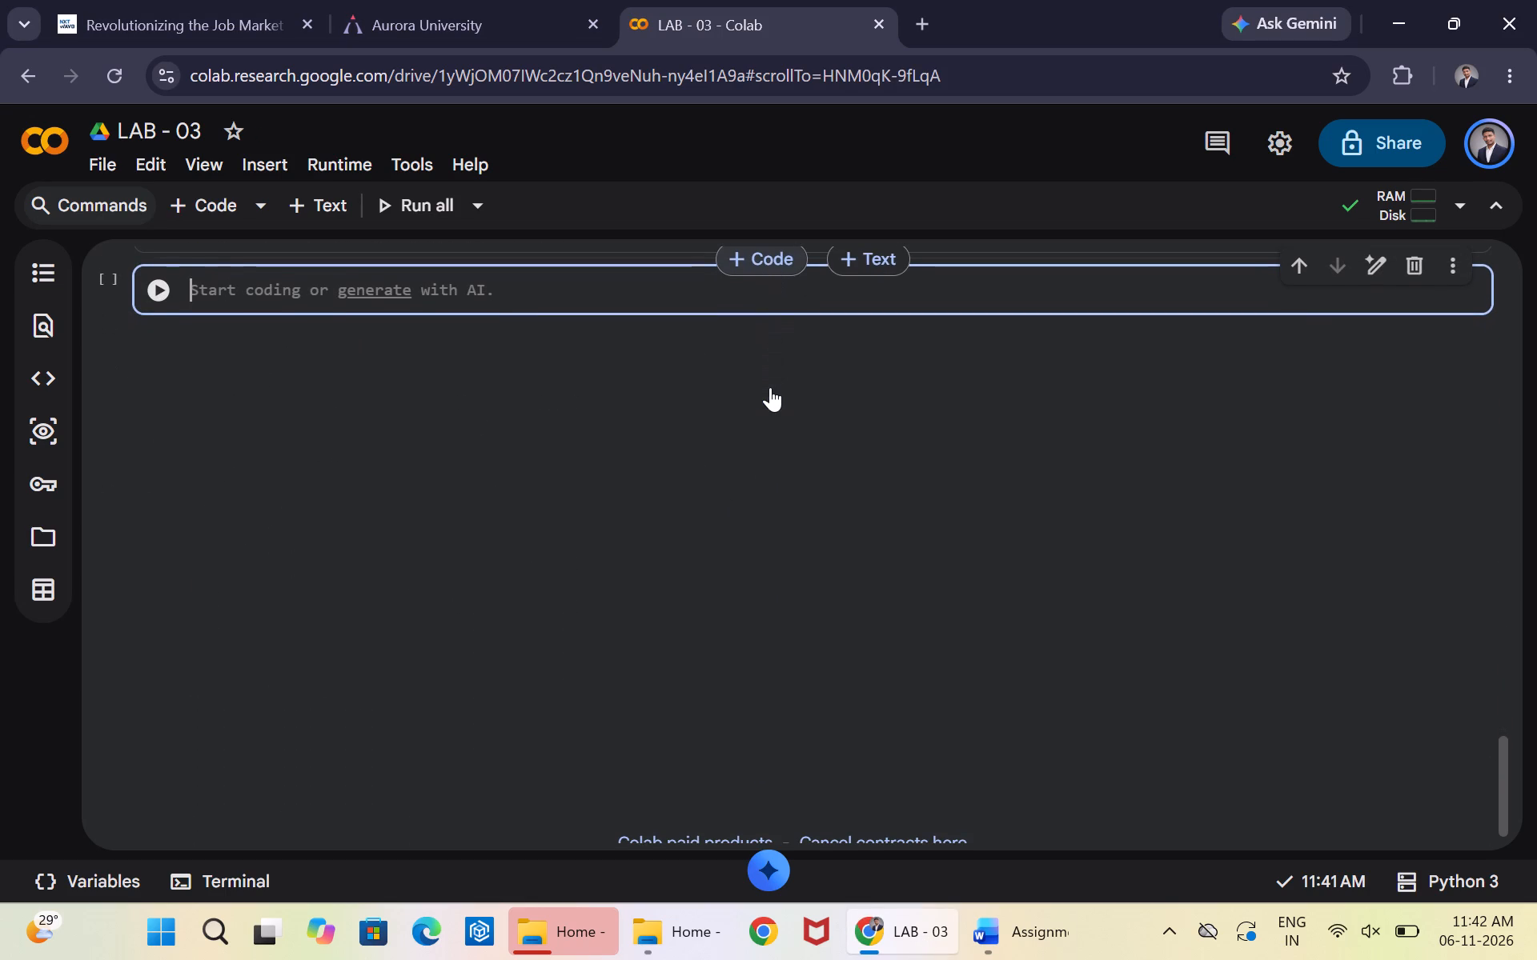
scroll(770, 387, "down", 1)
Copy the Part F dashboard code, lines 74 to 94, from the Lab 3 page of the online course.
left_click(258, 0)
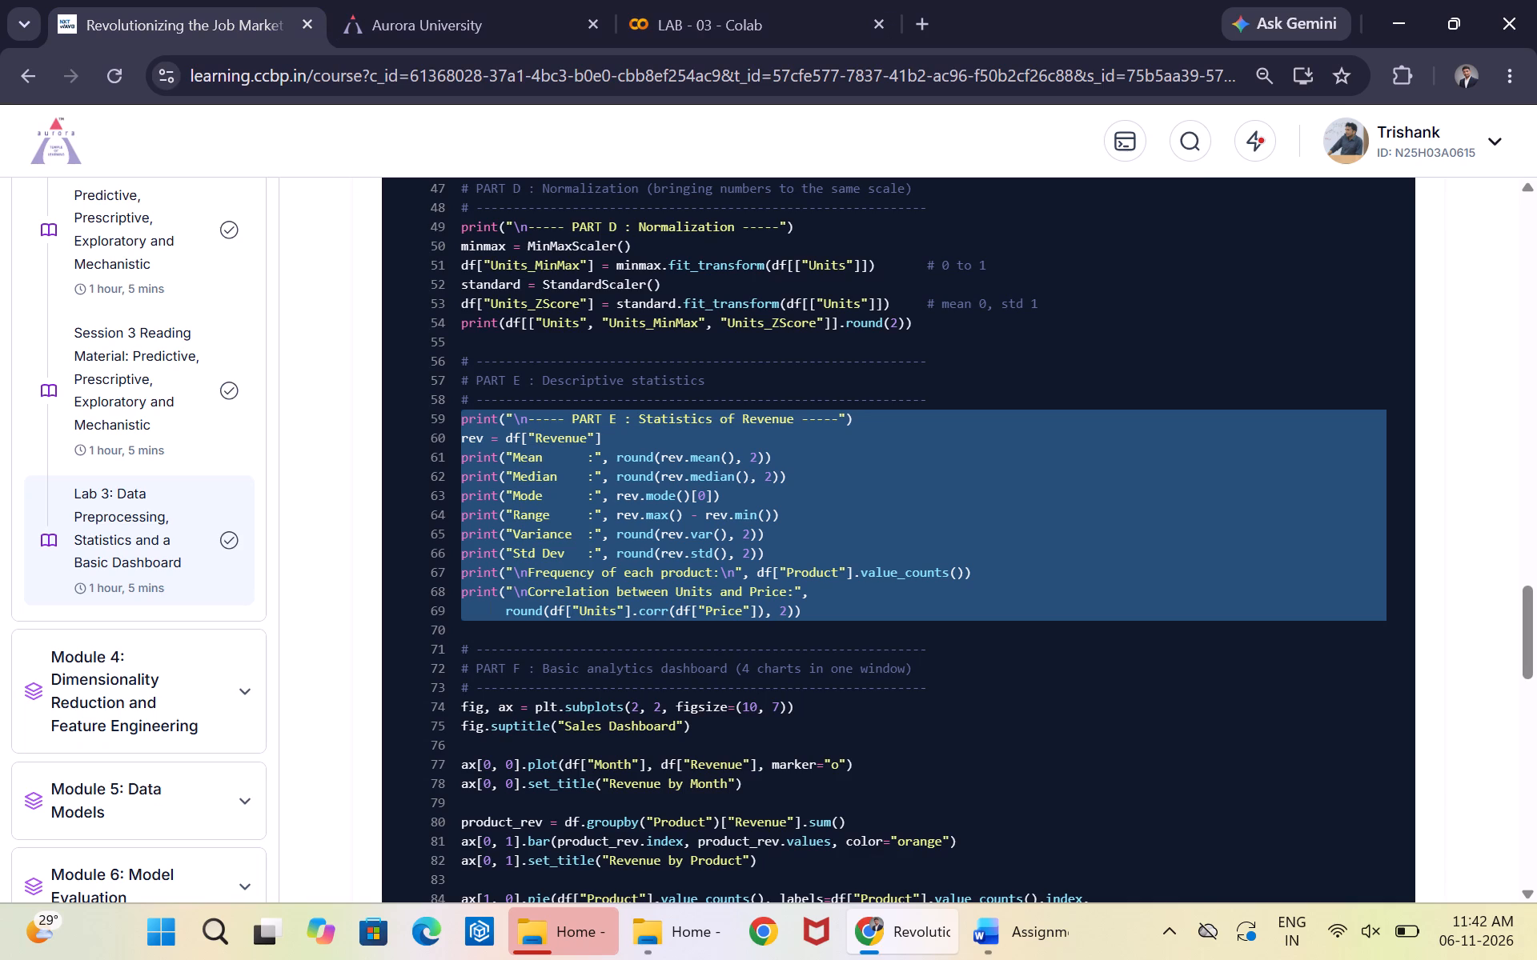
left_click(787, 487)
scroll(787, 487, "down", 2)
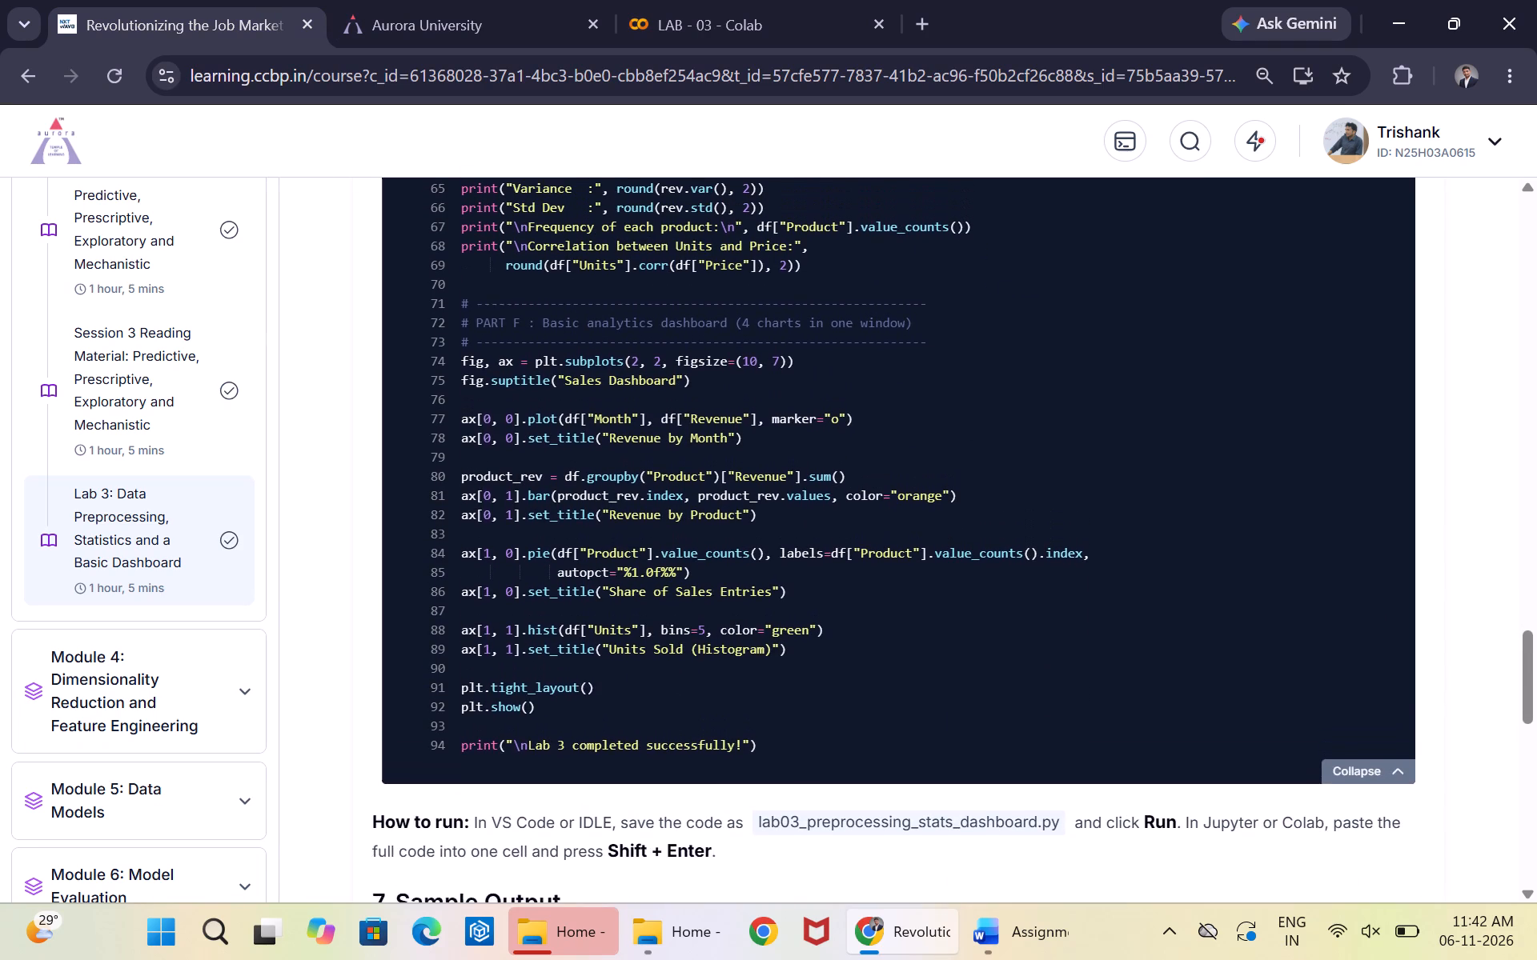
scroll(787, 487, "down", 1)
left_click_drag(459, 370, 471, 376)
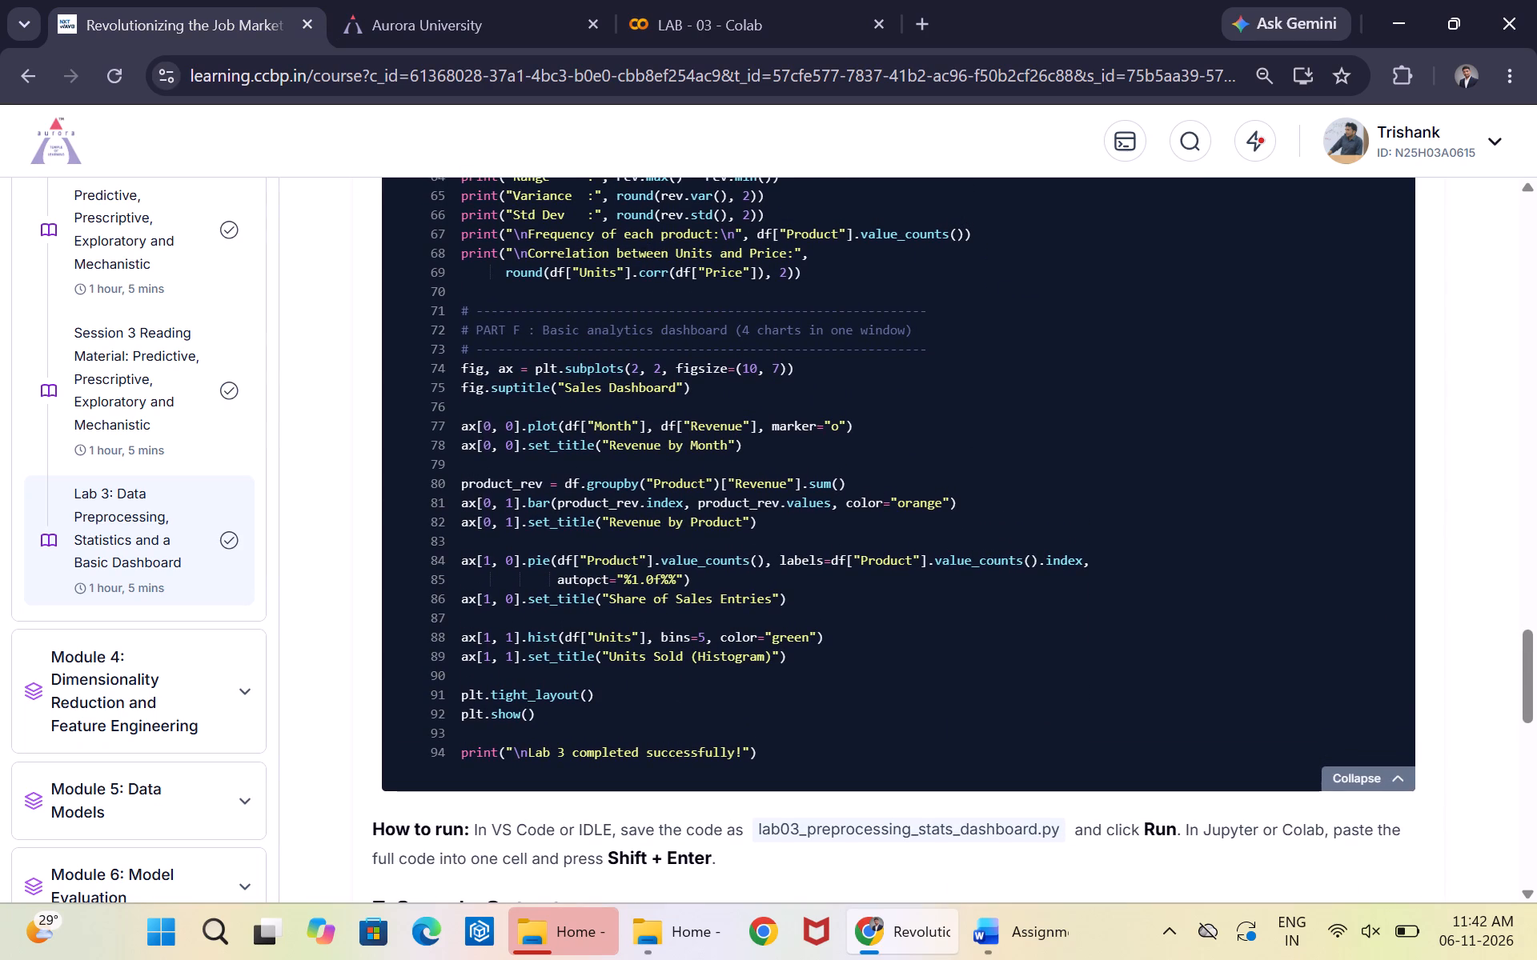
left_click_drag(471, 376, 833, 783)
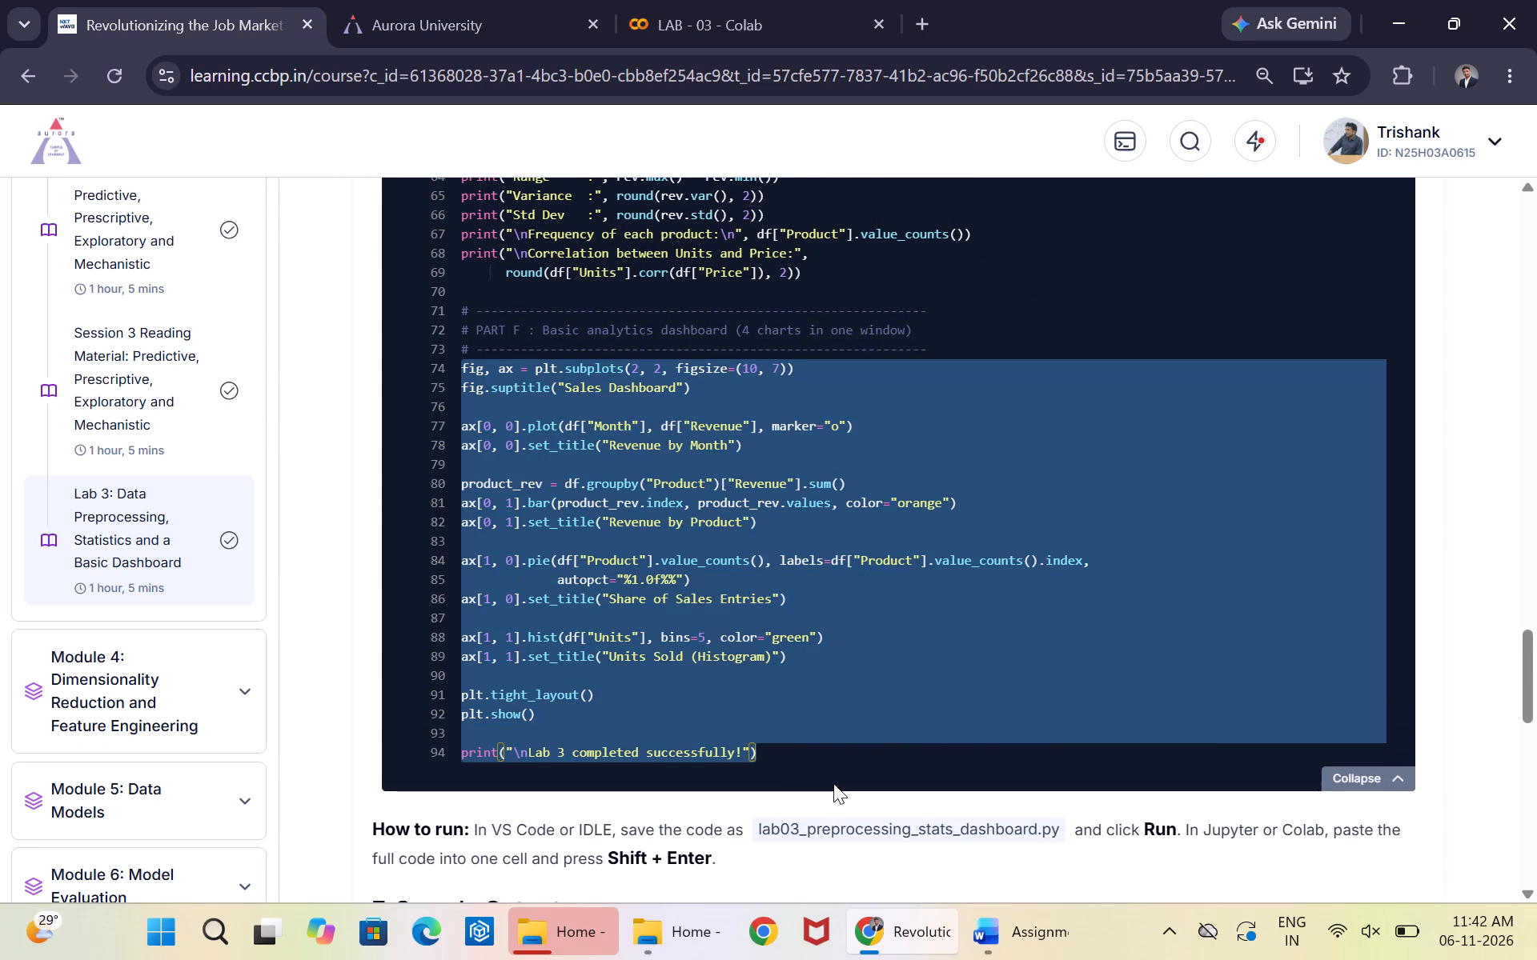
key("ctrl+c")
Paste the Part F dashboard code into the empty cell of the LAB - 03 notebook and run it.
left_click(1012, 921)
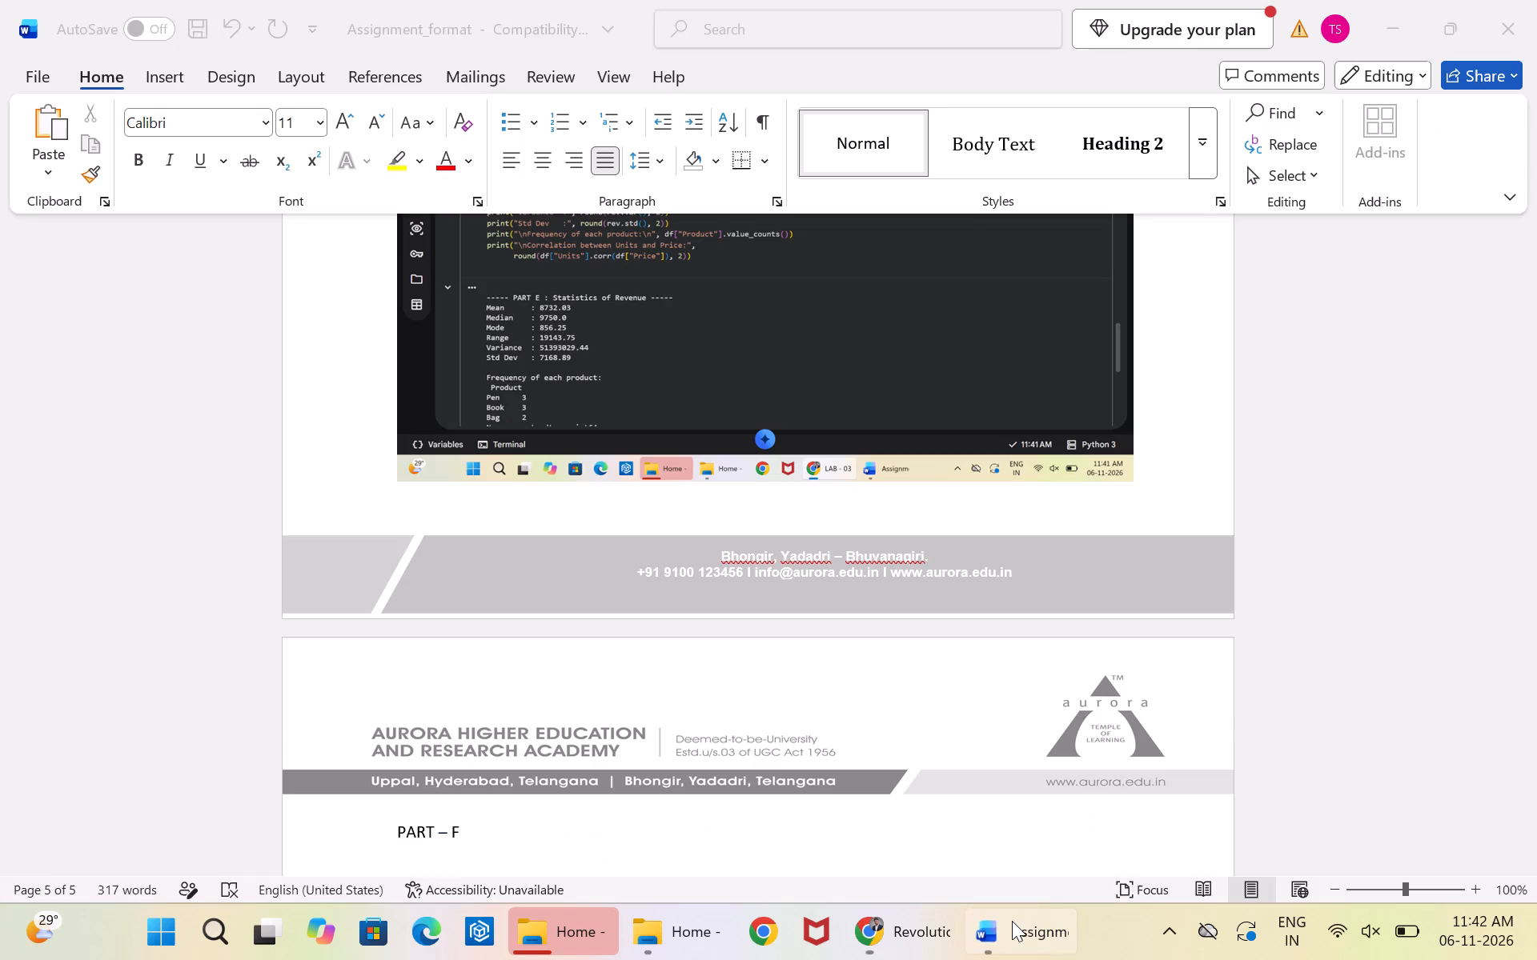
scroll(679, 636, "down", 2)
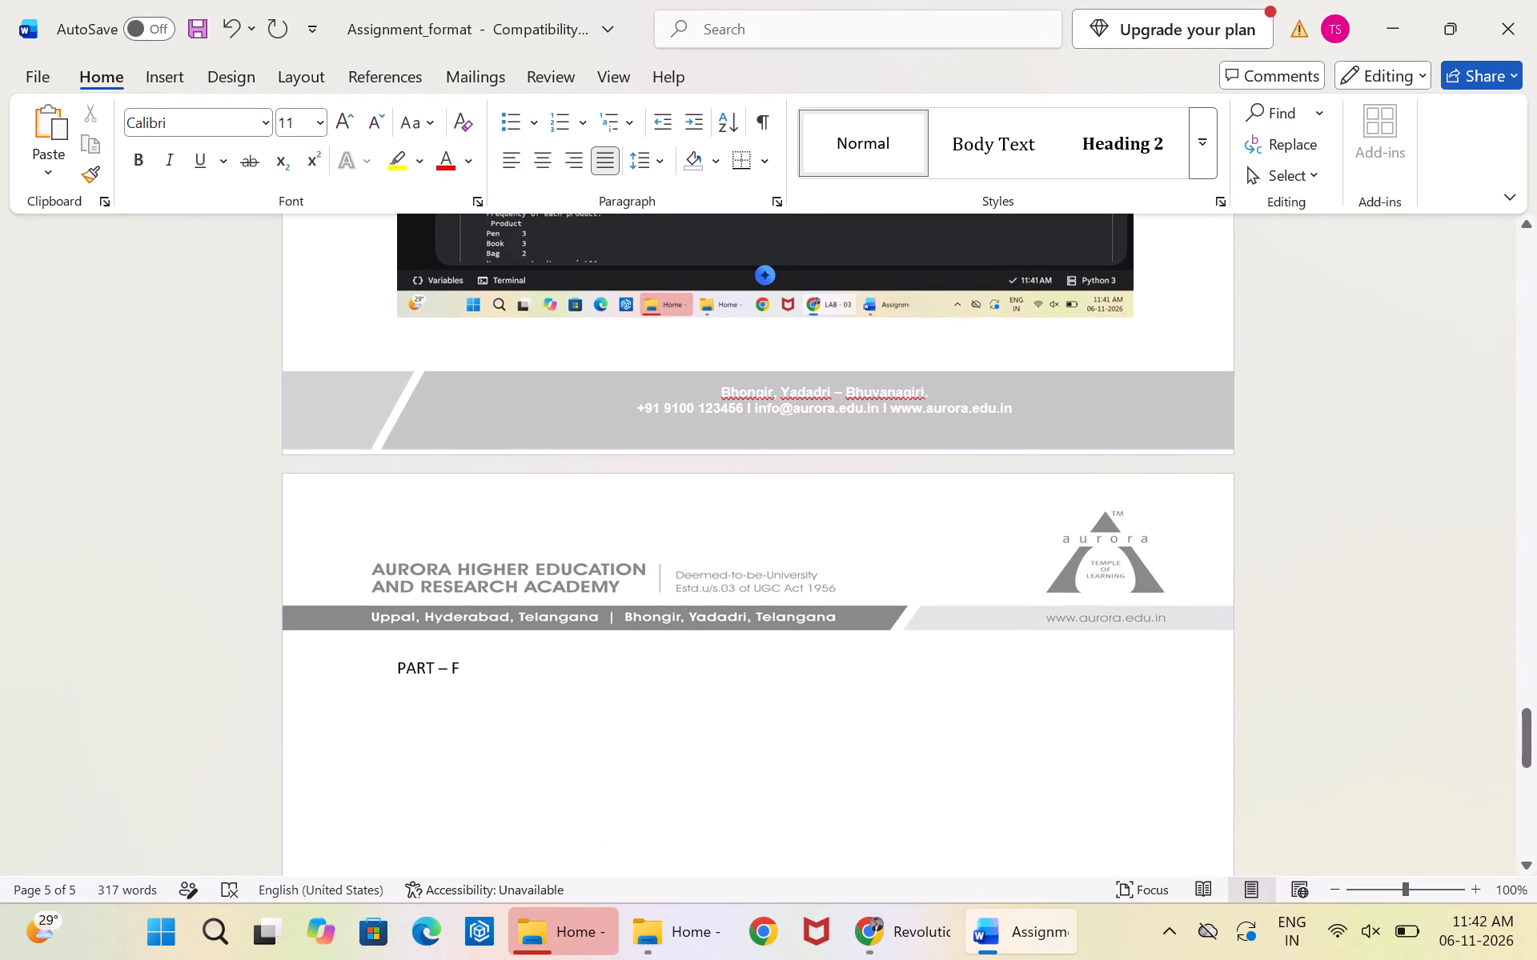
left_click(915, 955)
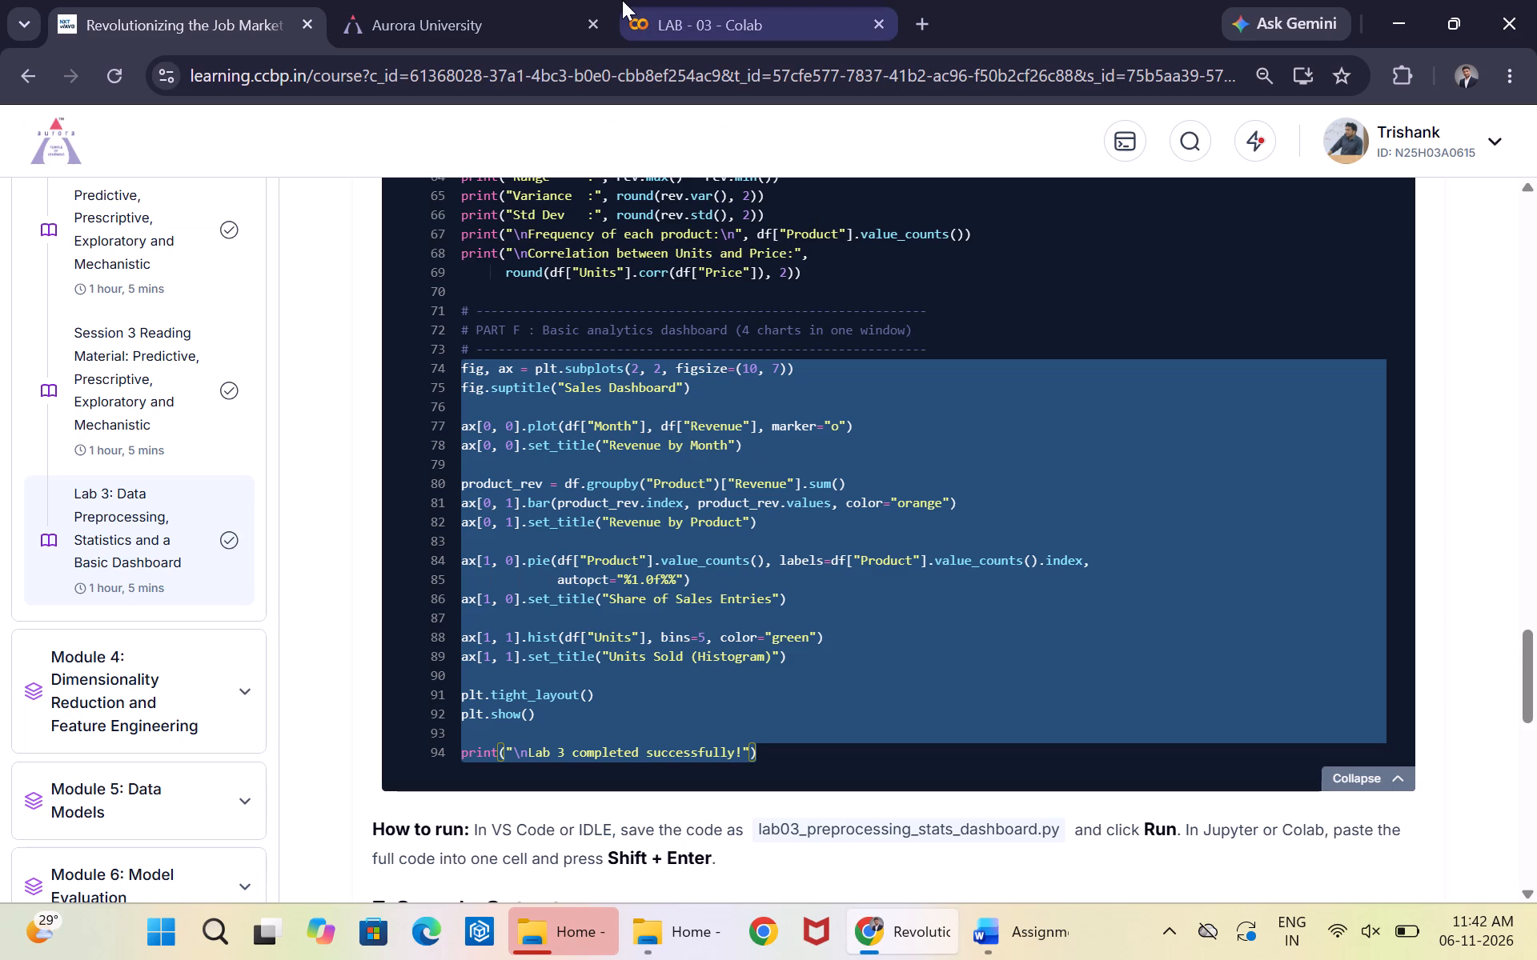
left_click(750, 0)
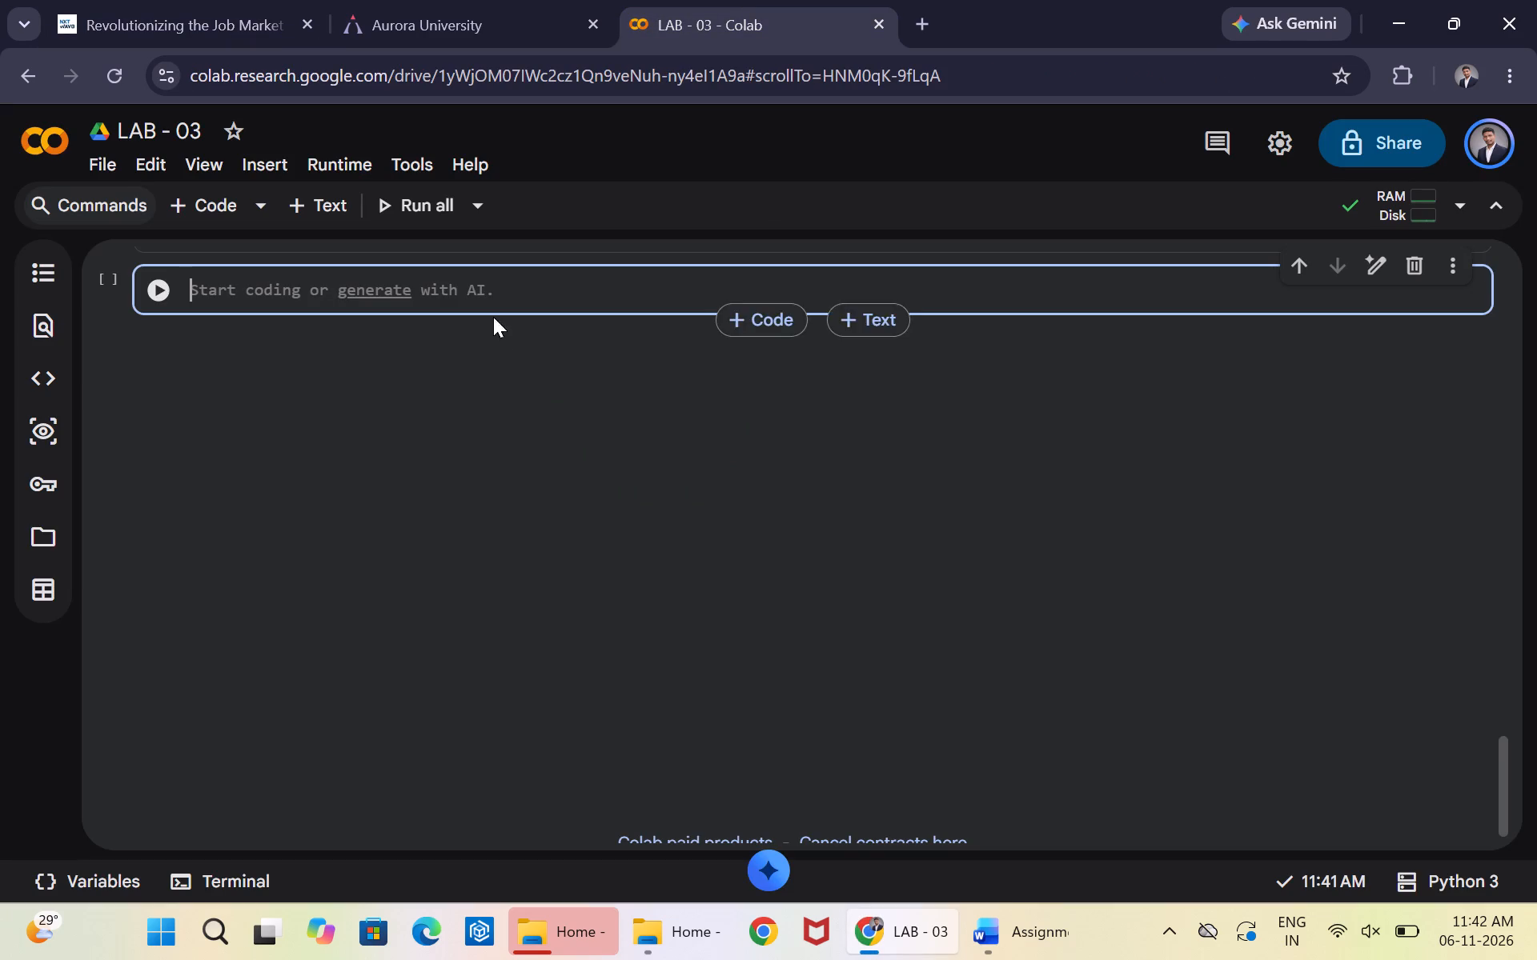
key("ctrl+v")
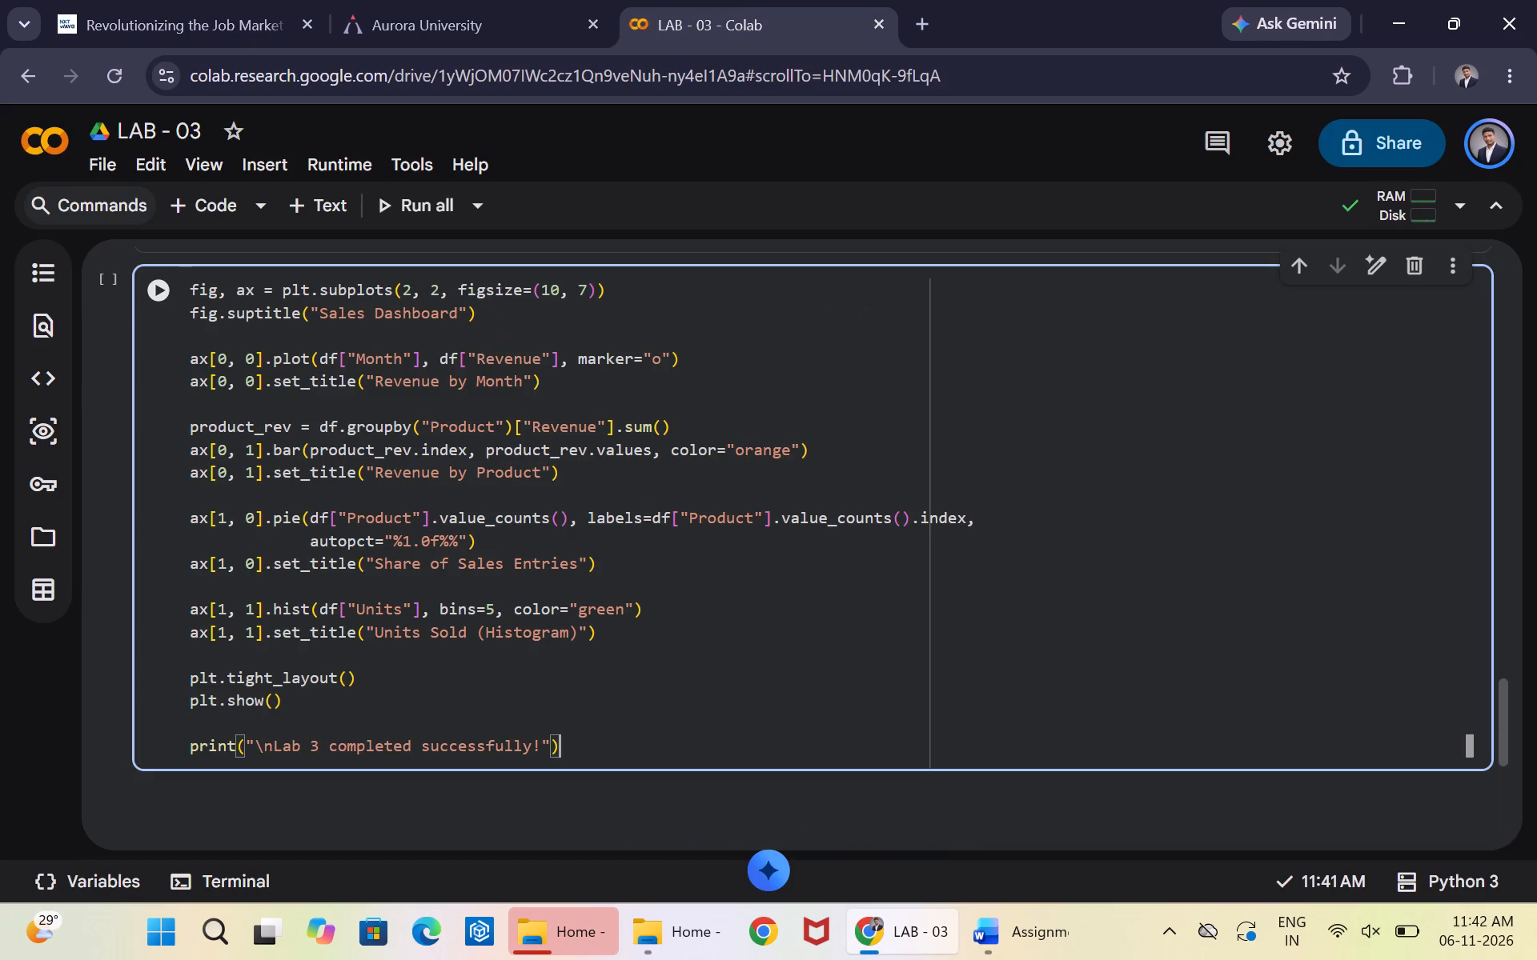
left_click(156, 293)
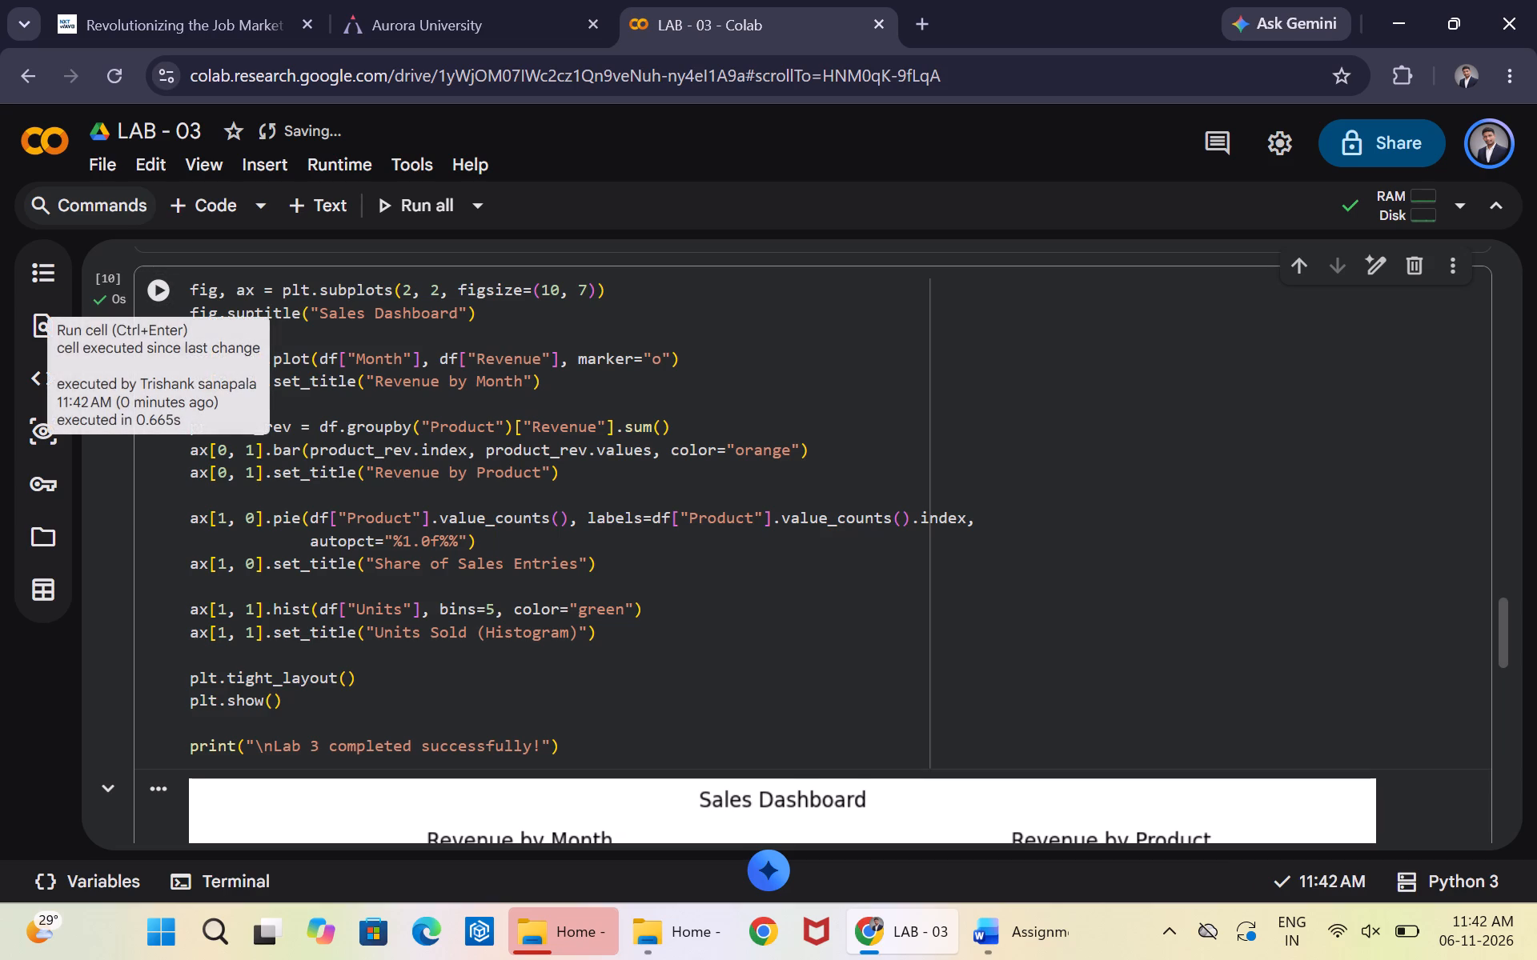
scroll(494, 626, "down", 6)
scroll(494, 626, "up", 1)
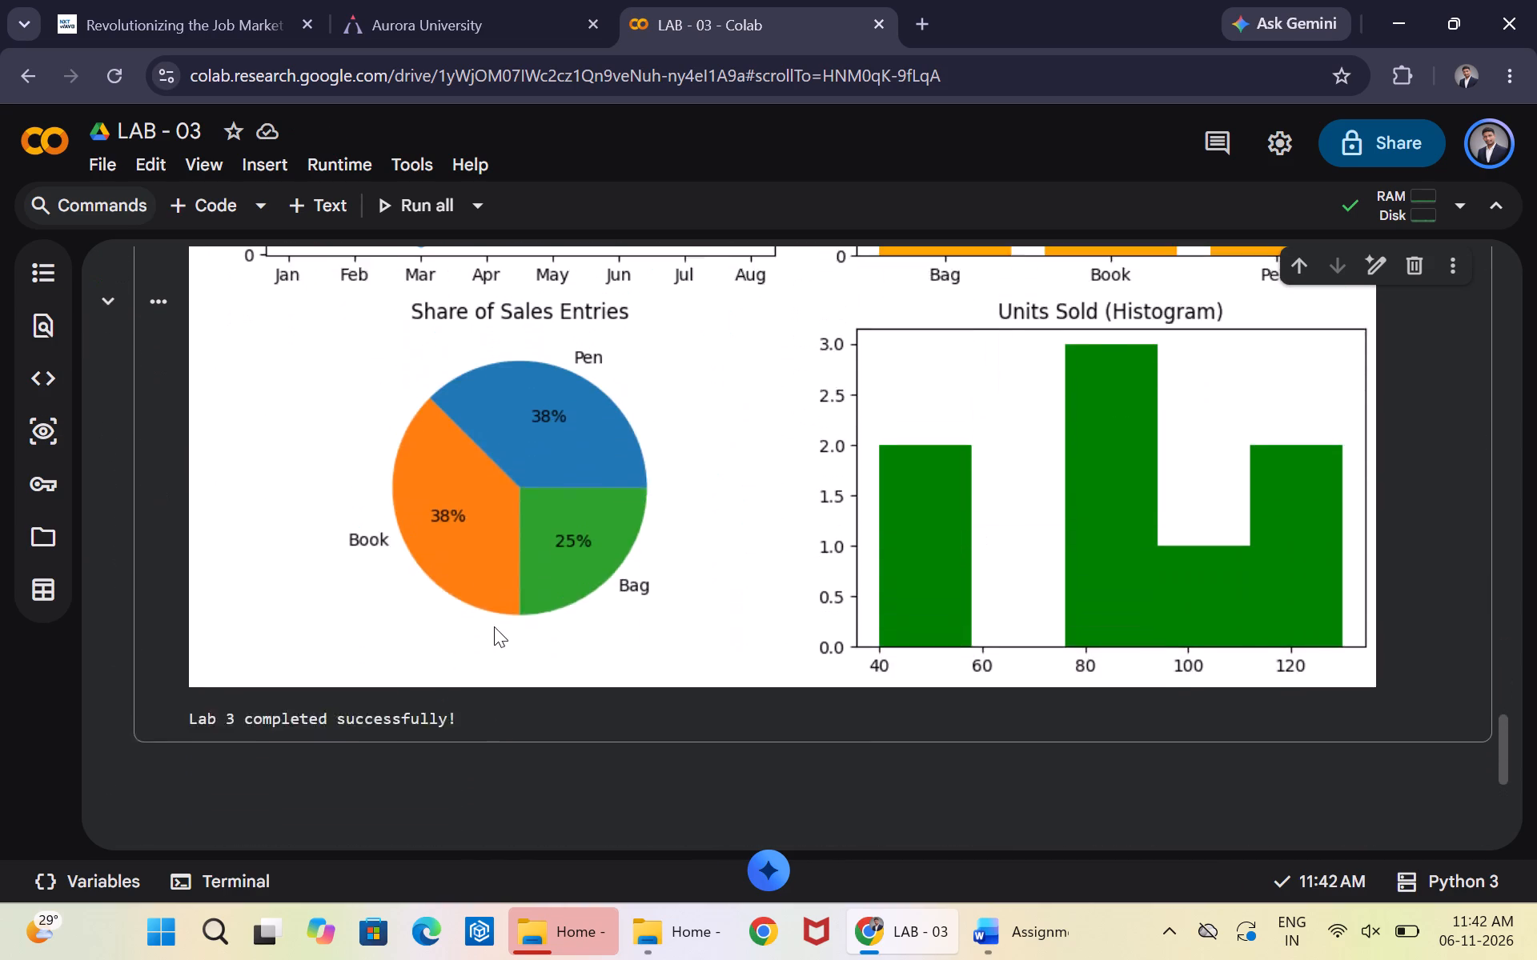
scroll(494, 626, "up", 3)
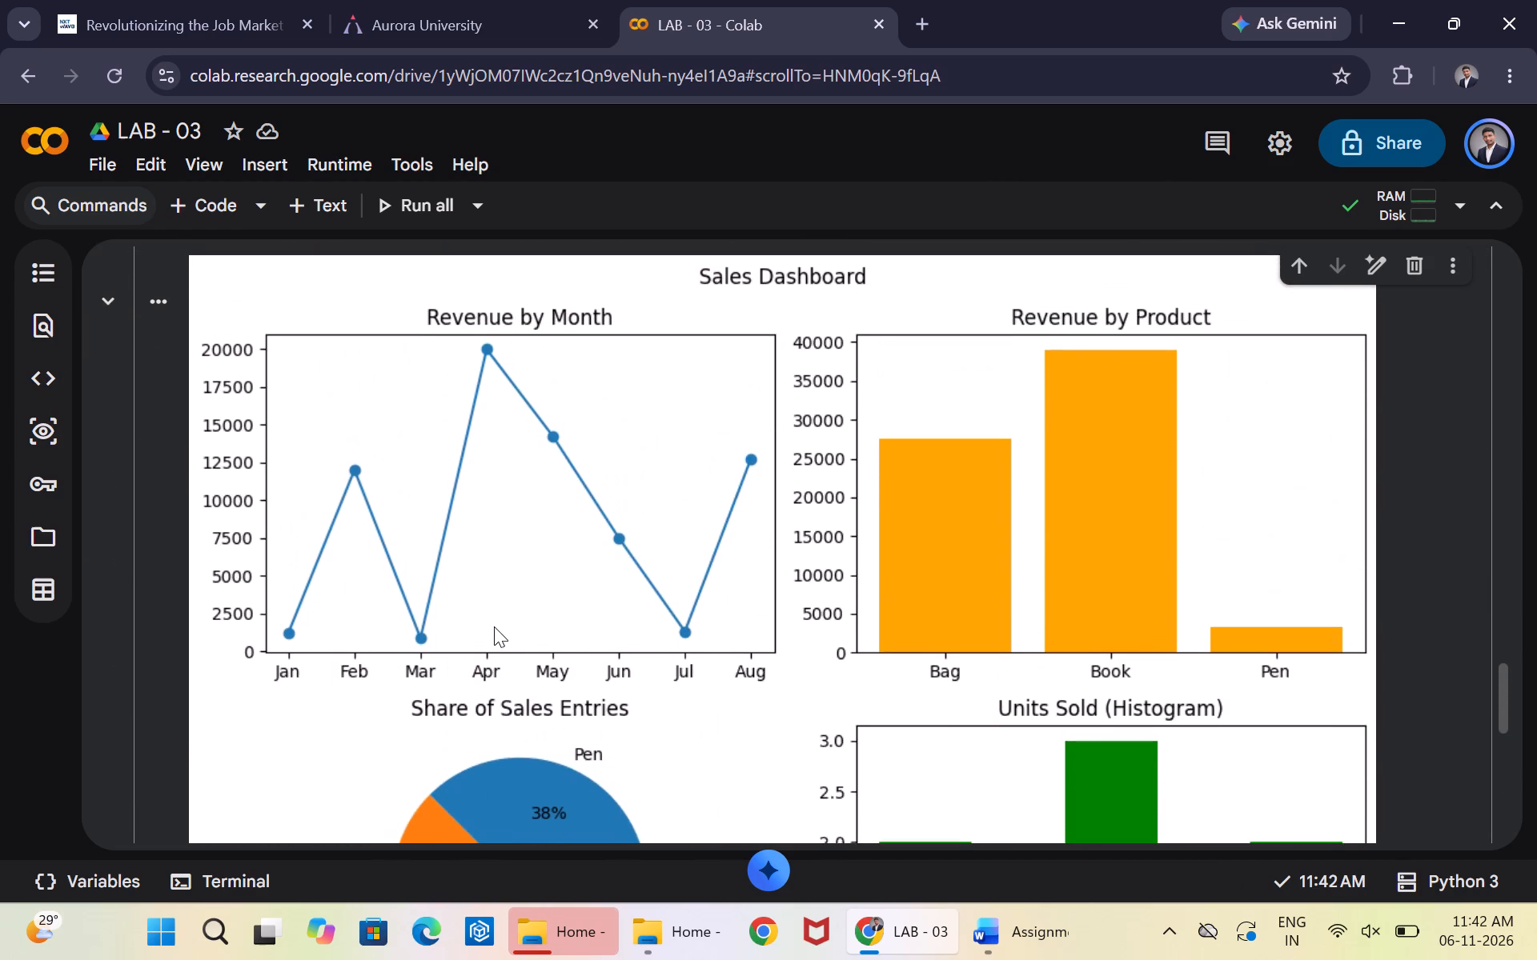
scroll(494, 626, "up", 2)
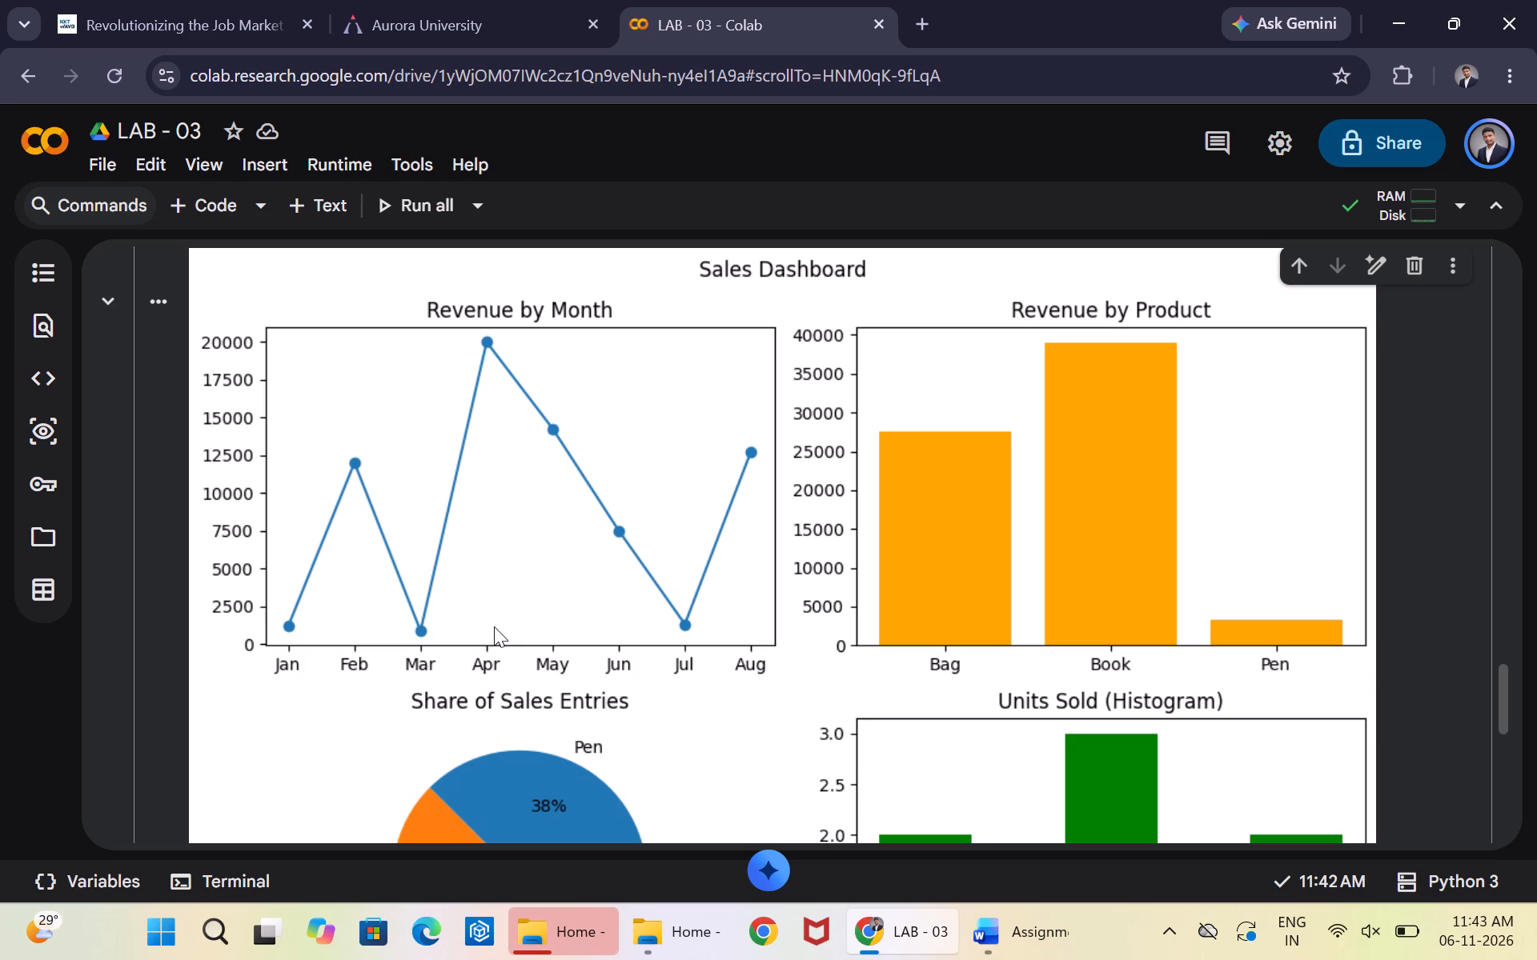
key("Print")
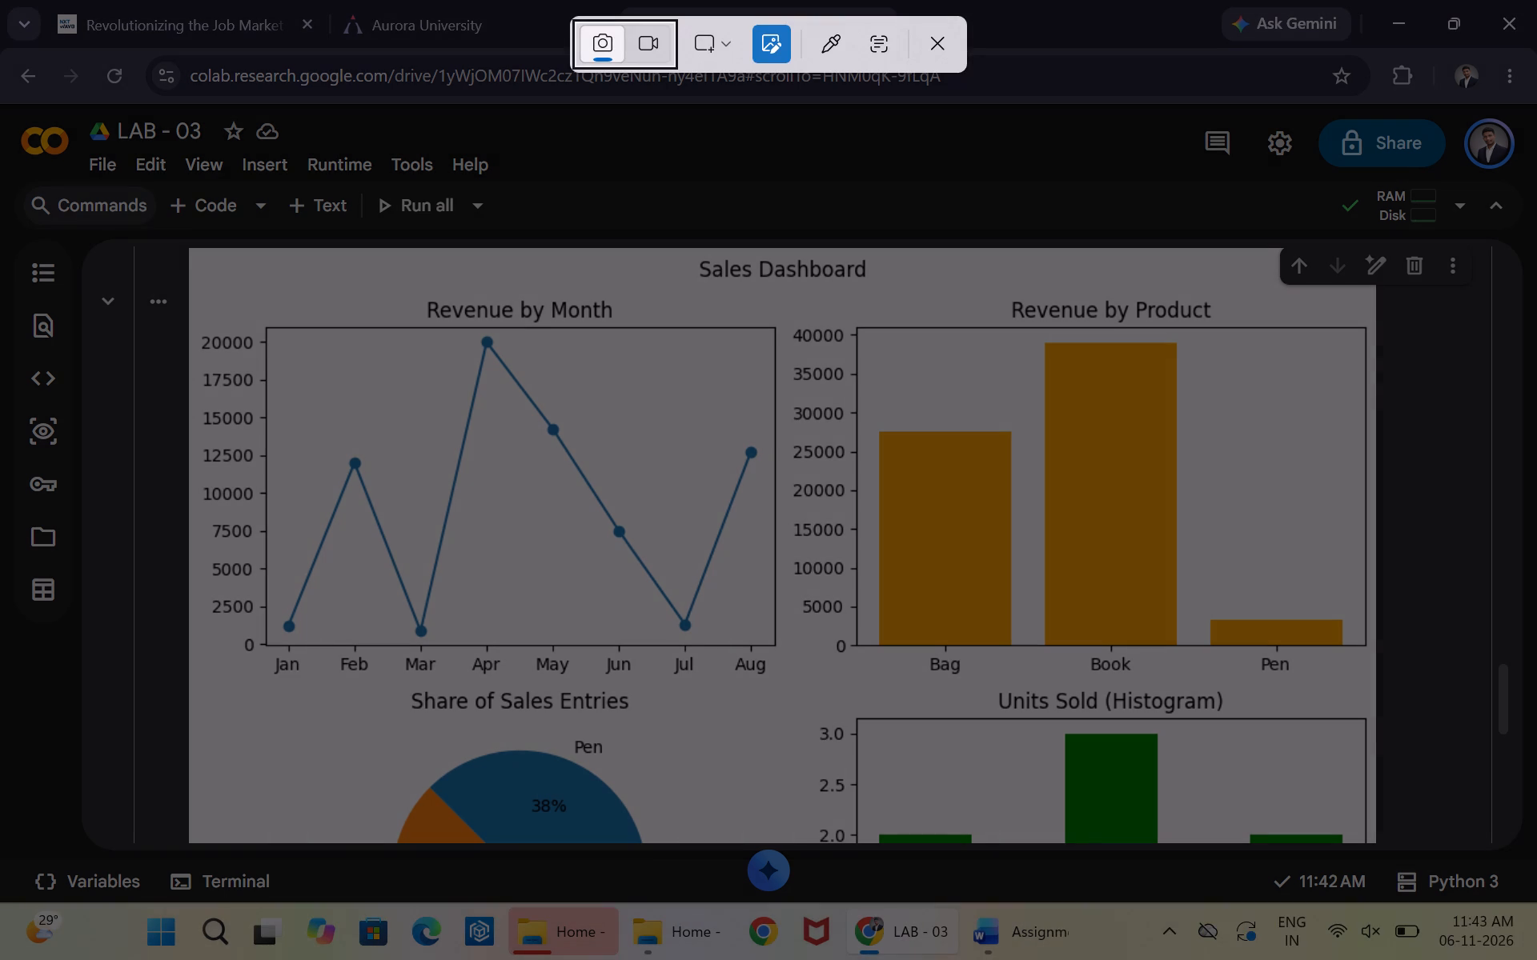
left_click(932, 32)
Capture a full-width screenshot from the top of the browser window down to the Part F cell's last code line and copy it.
scroll(650, 481, "up", 4)
scroll(650, 481, "down", 1)
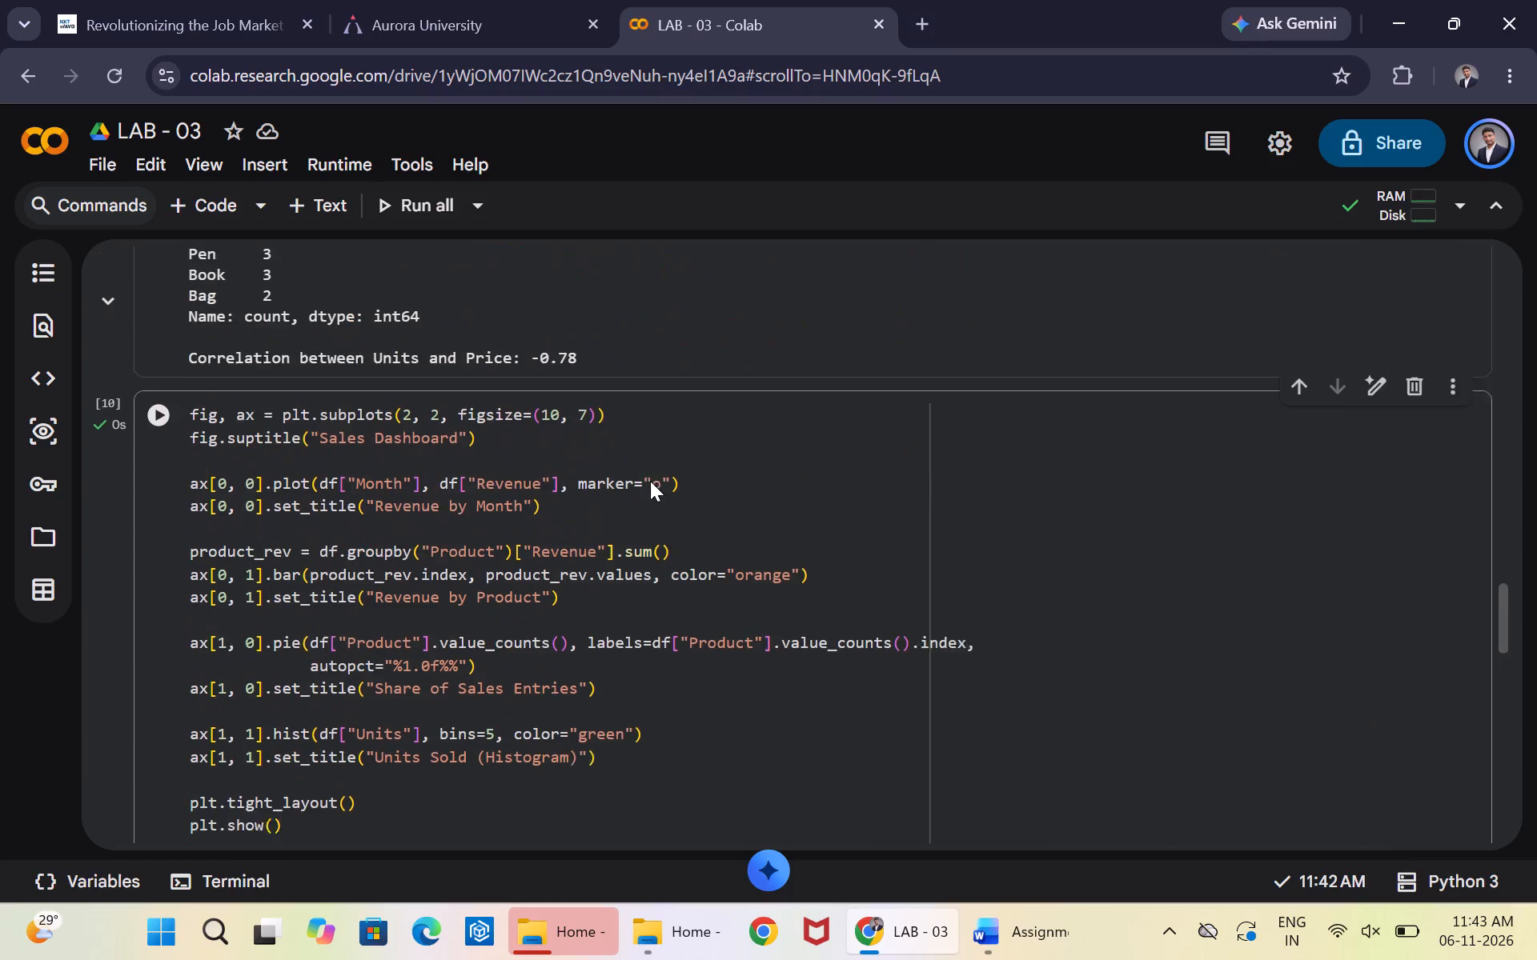
scroll(650, 481, "down", 1)
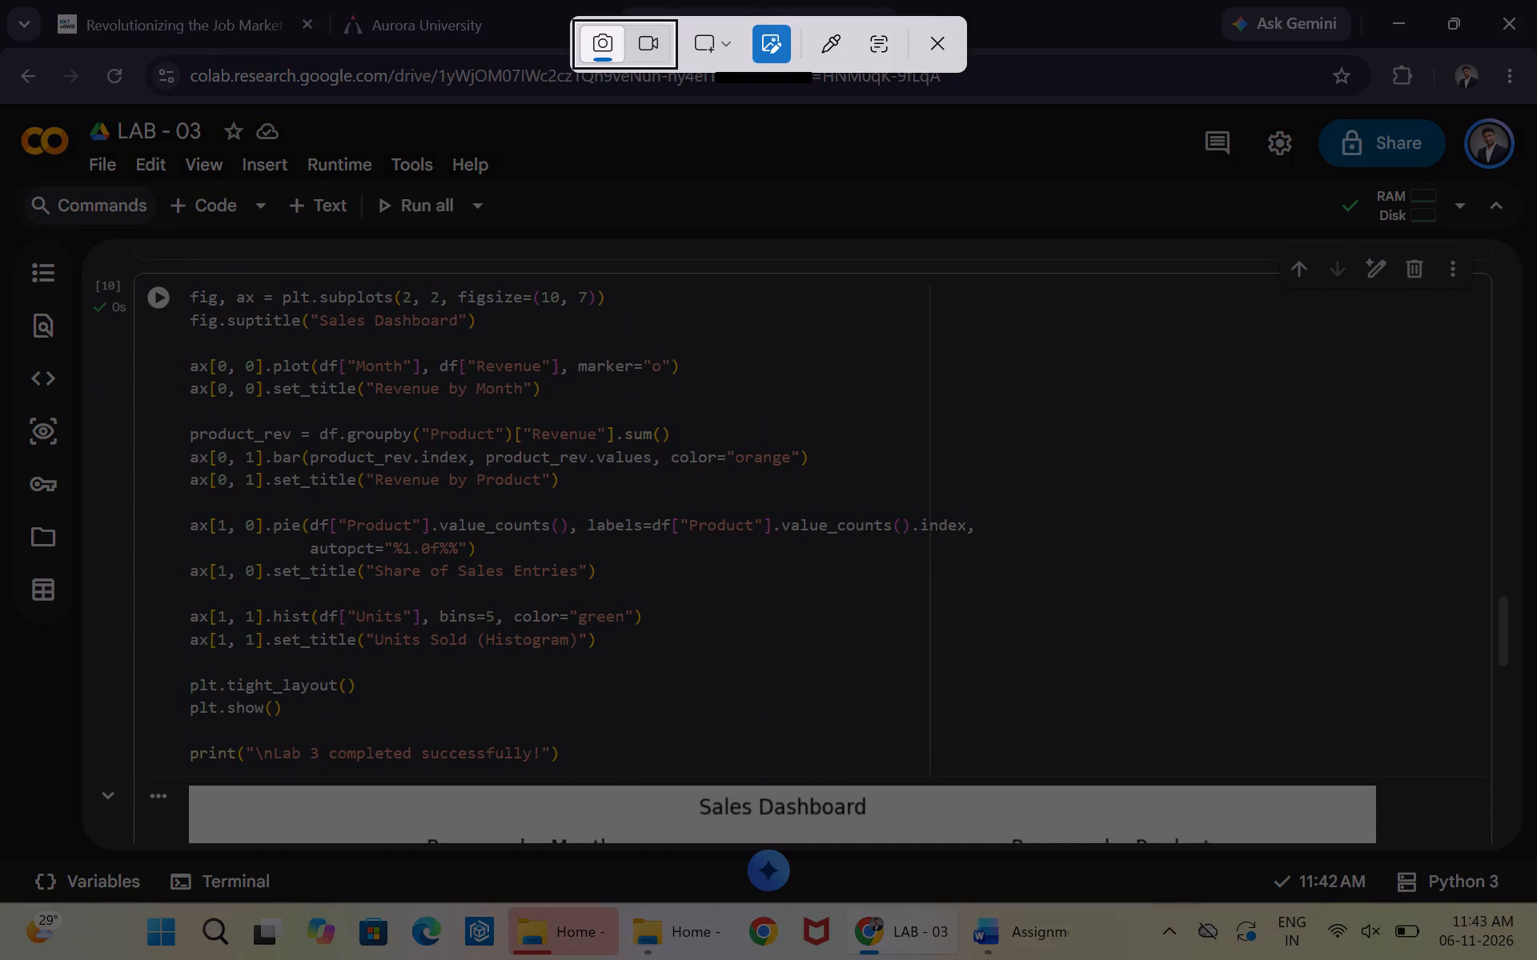
left_click_drag(0, 0, 1146, 764)
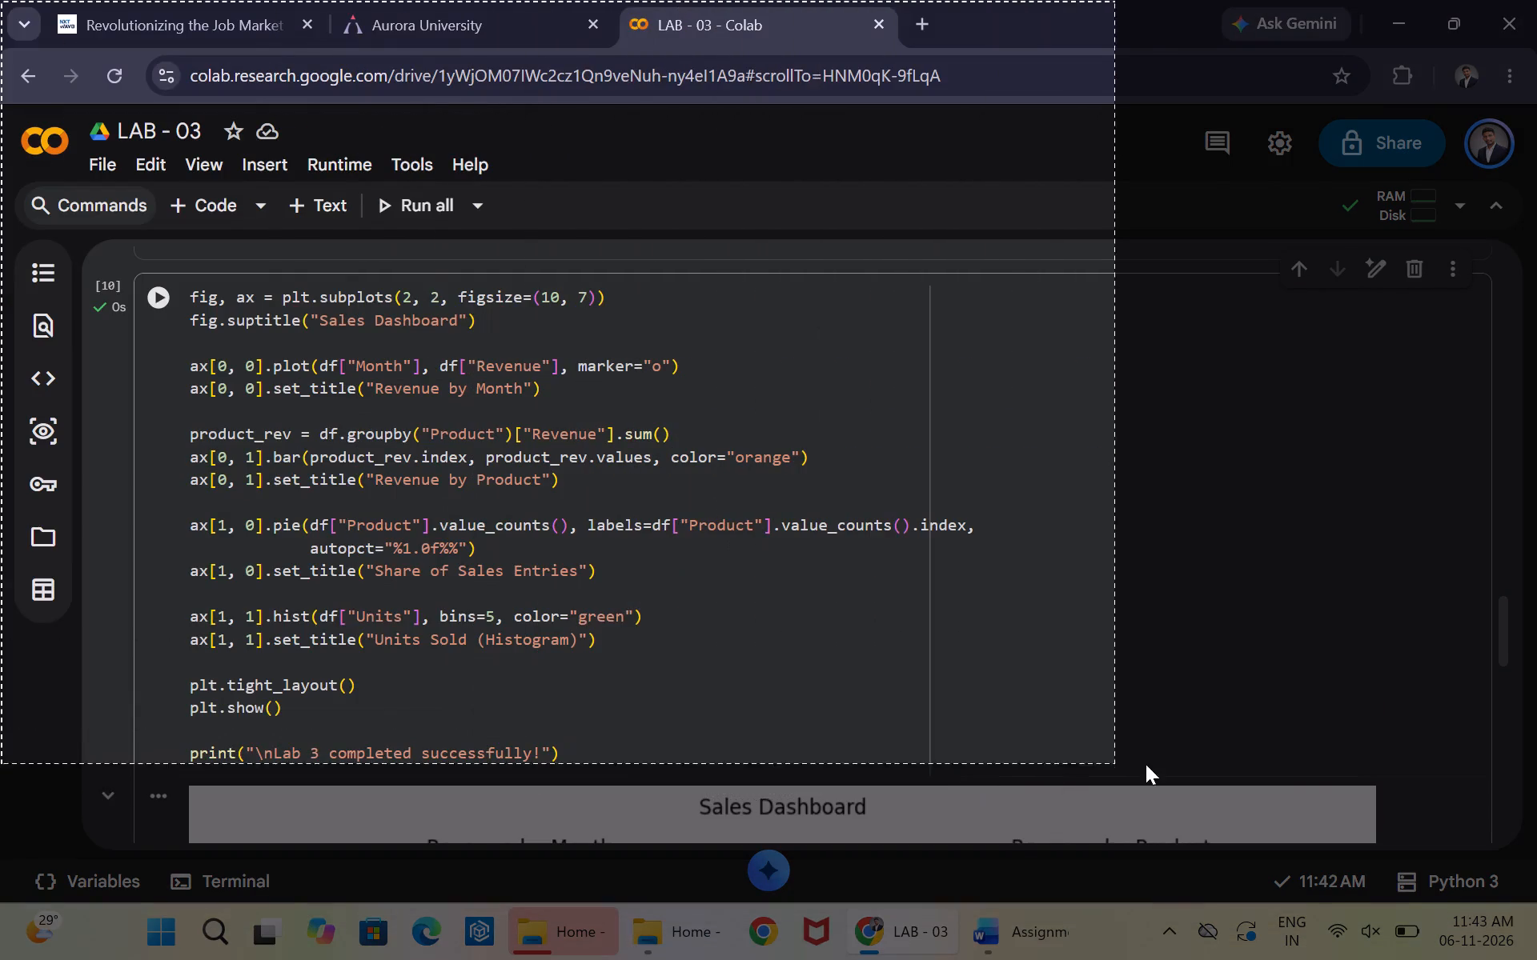
left_click_drag(1146, 764, 1534, 773)
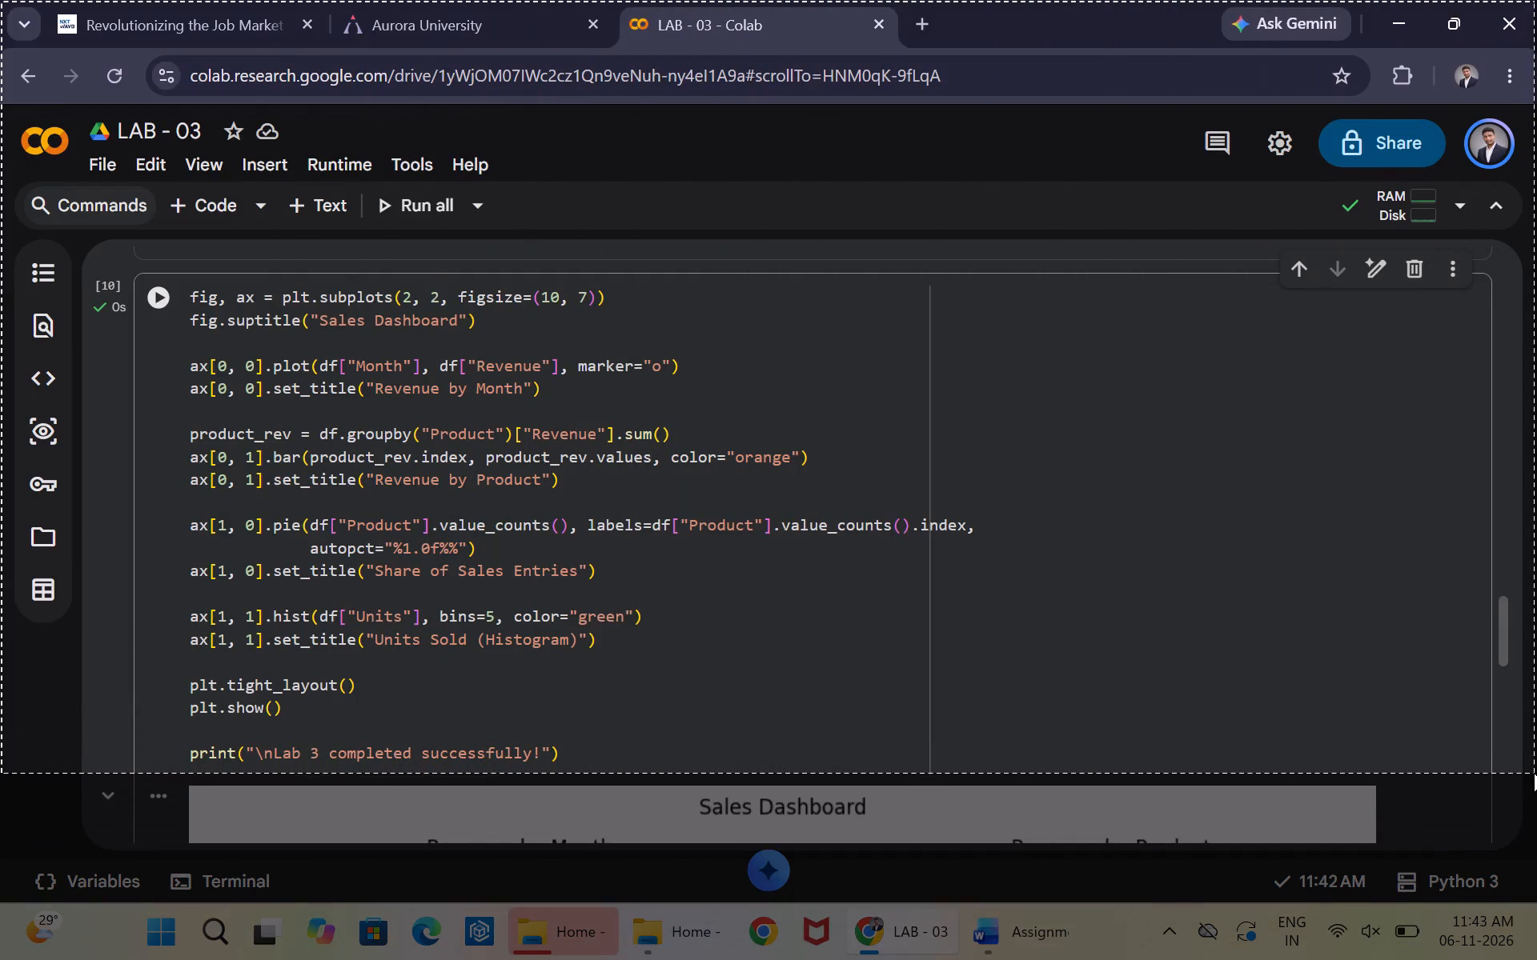
key("ctrl+c")
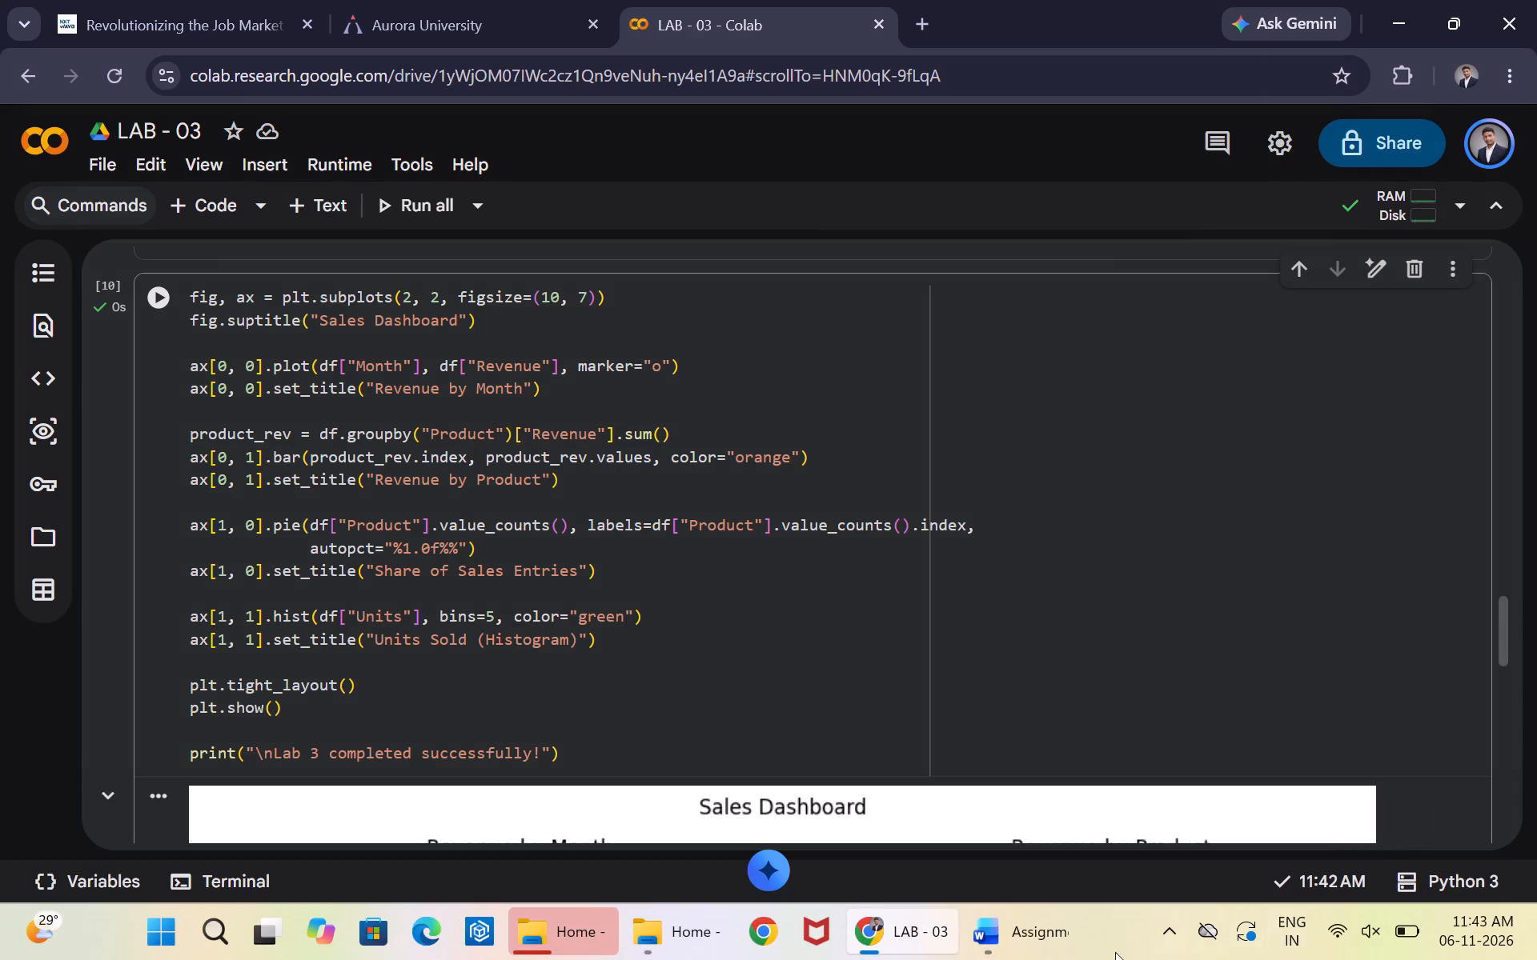
Switch to the Word assignment and paste the code screenshot under the PART – F heading, followed by blank lines.
left_click(1042, 938)
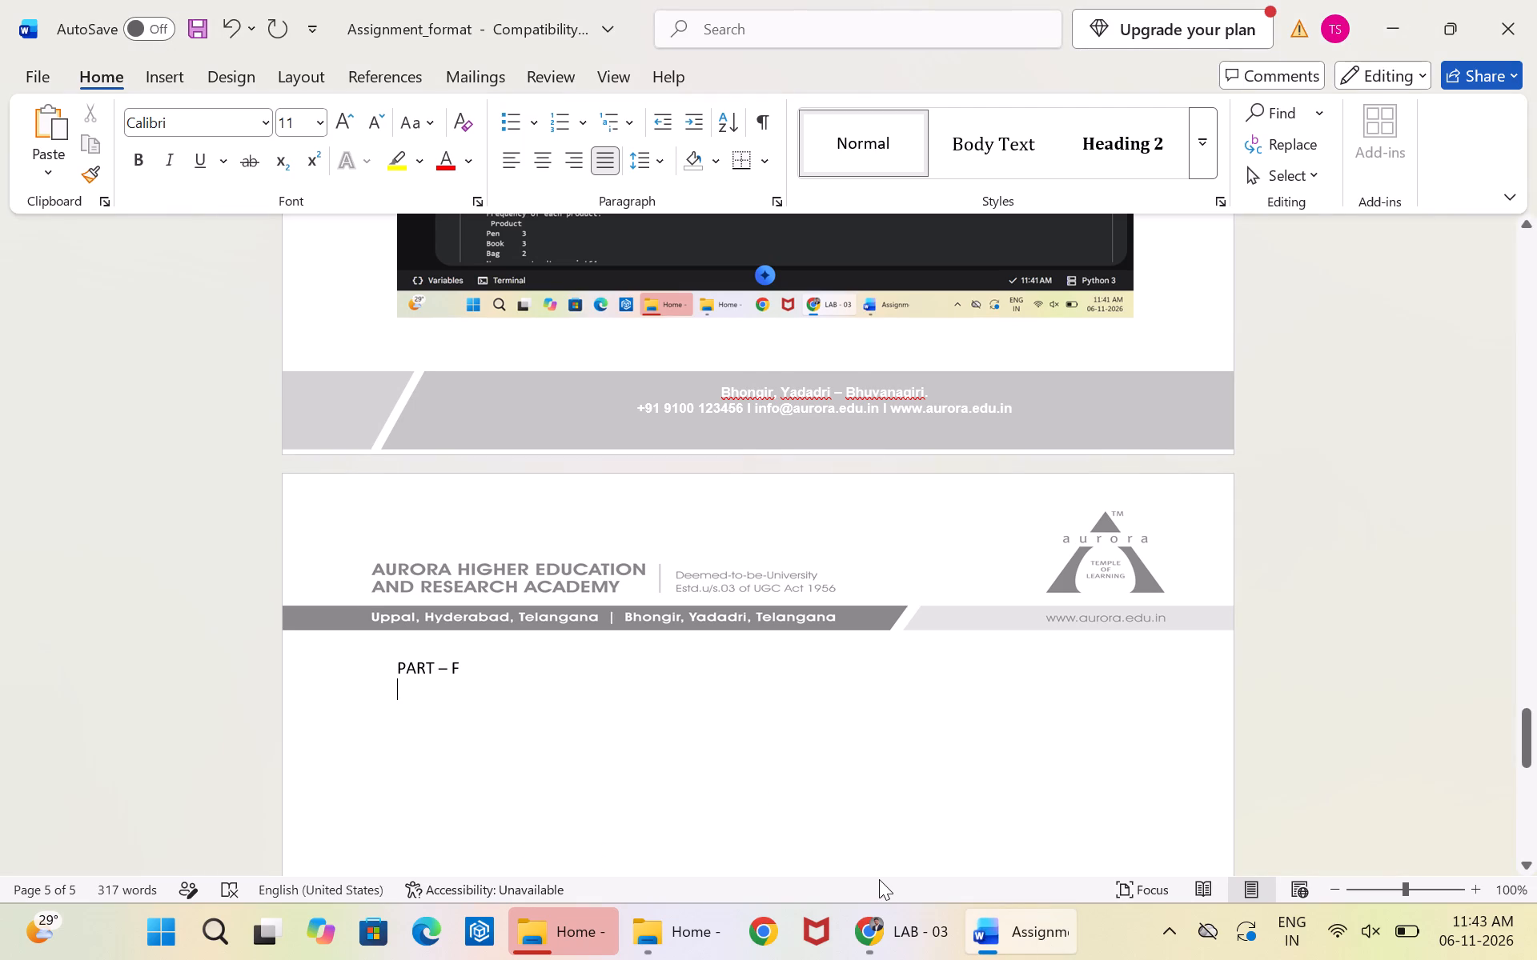
key("ctrl+v")
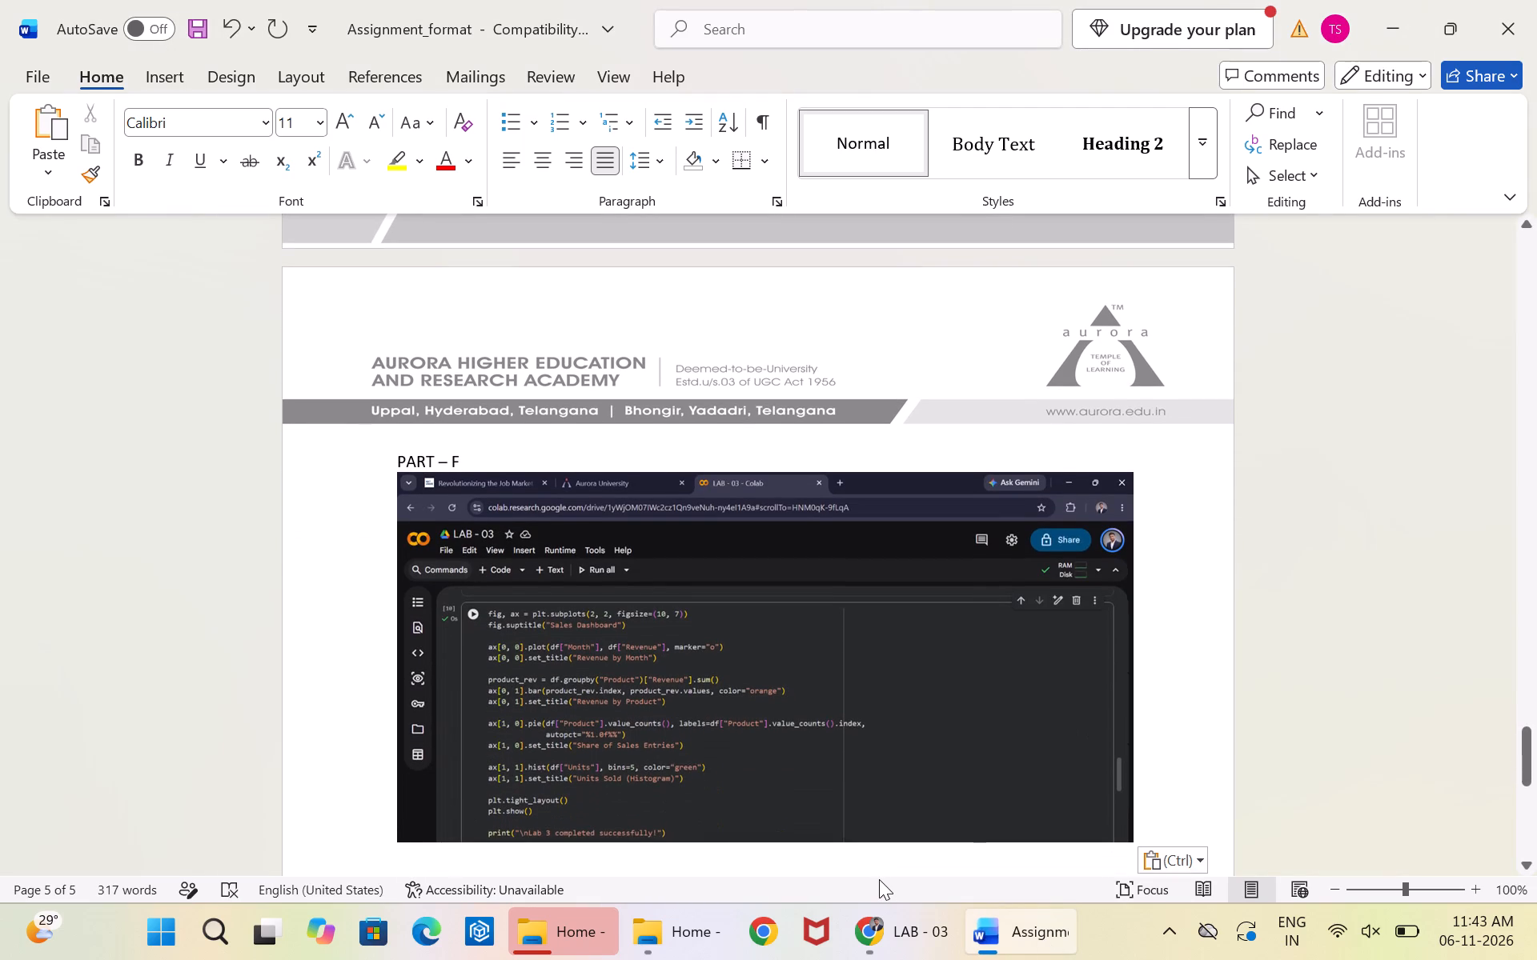
key("Right")
key("Return")
key("Return")
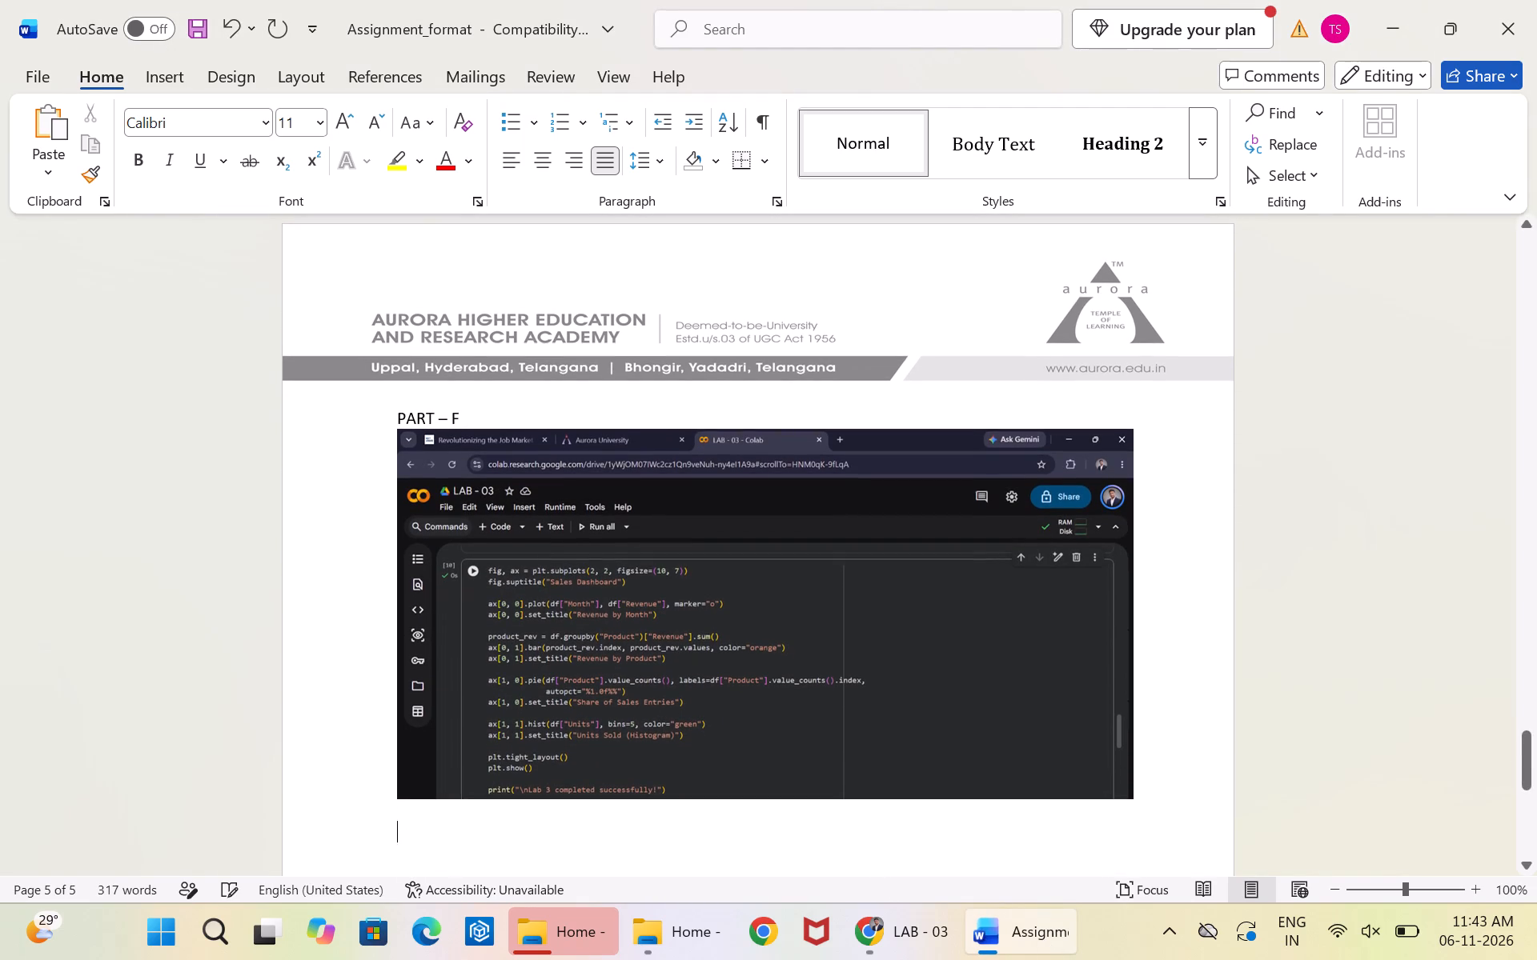
Switch to the LAB - 03 notebook and capture and copy the dashboard output's Revenue by Month and Revenue by Product charts, including the title.
left_click(883, 943)
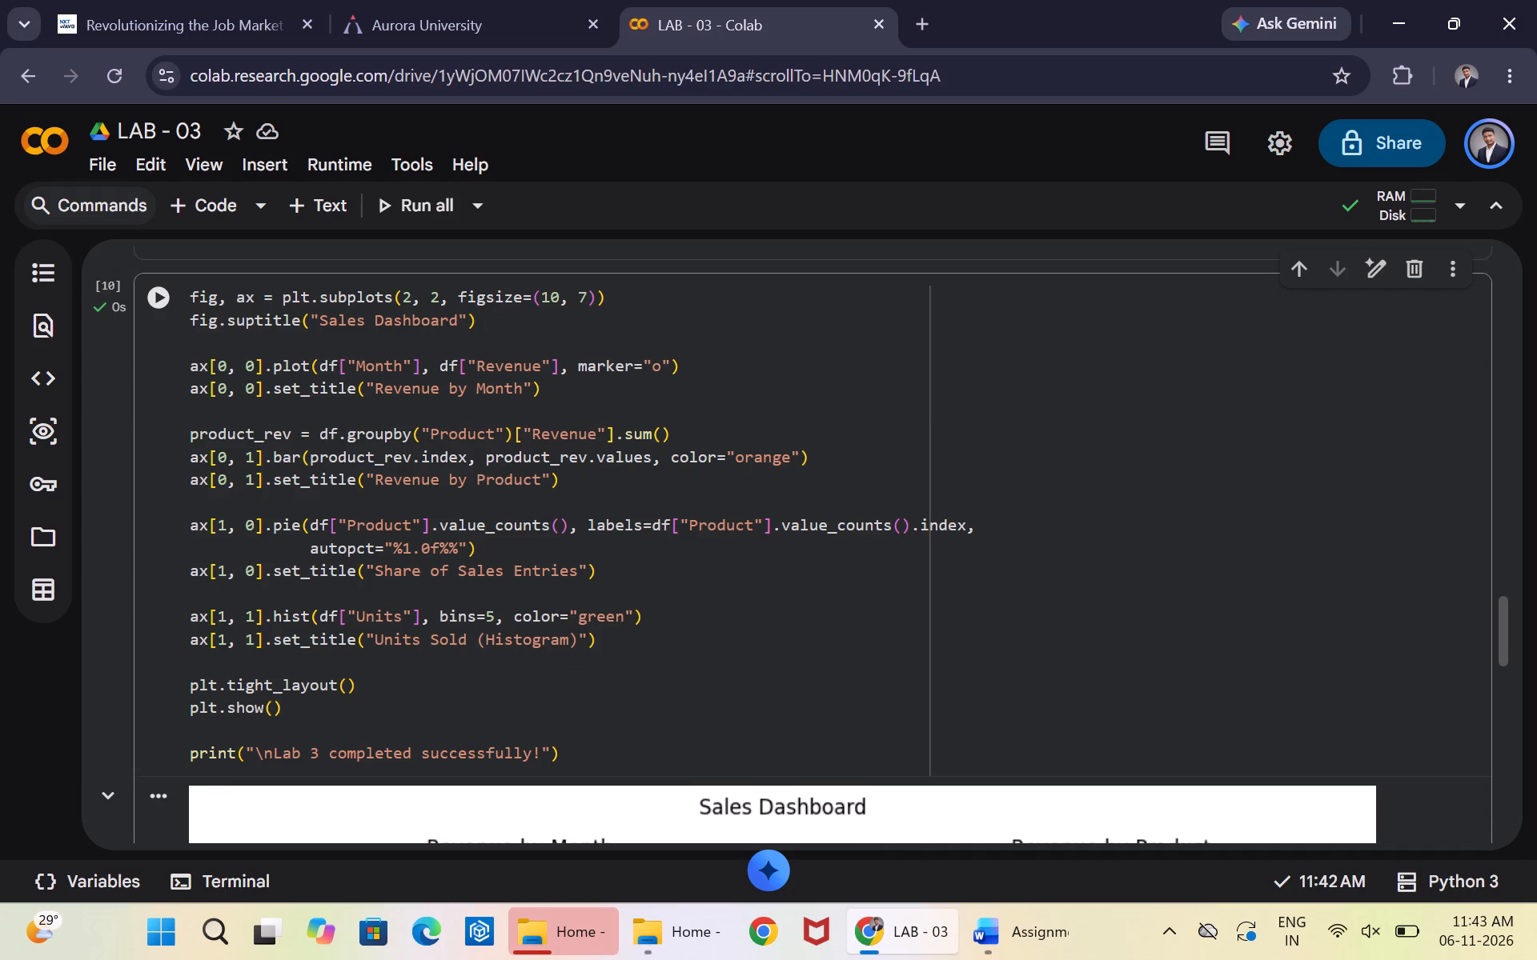
scroll(669, 631, "down", 5)
scroll(669, 631, "up", 1)
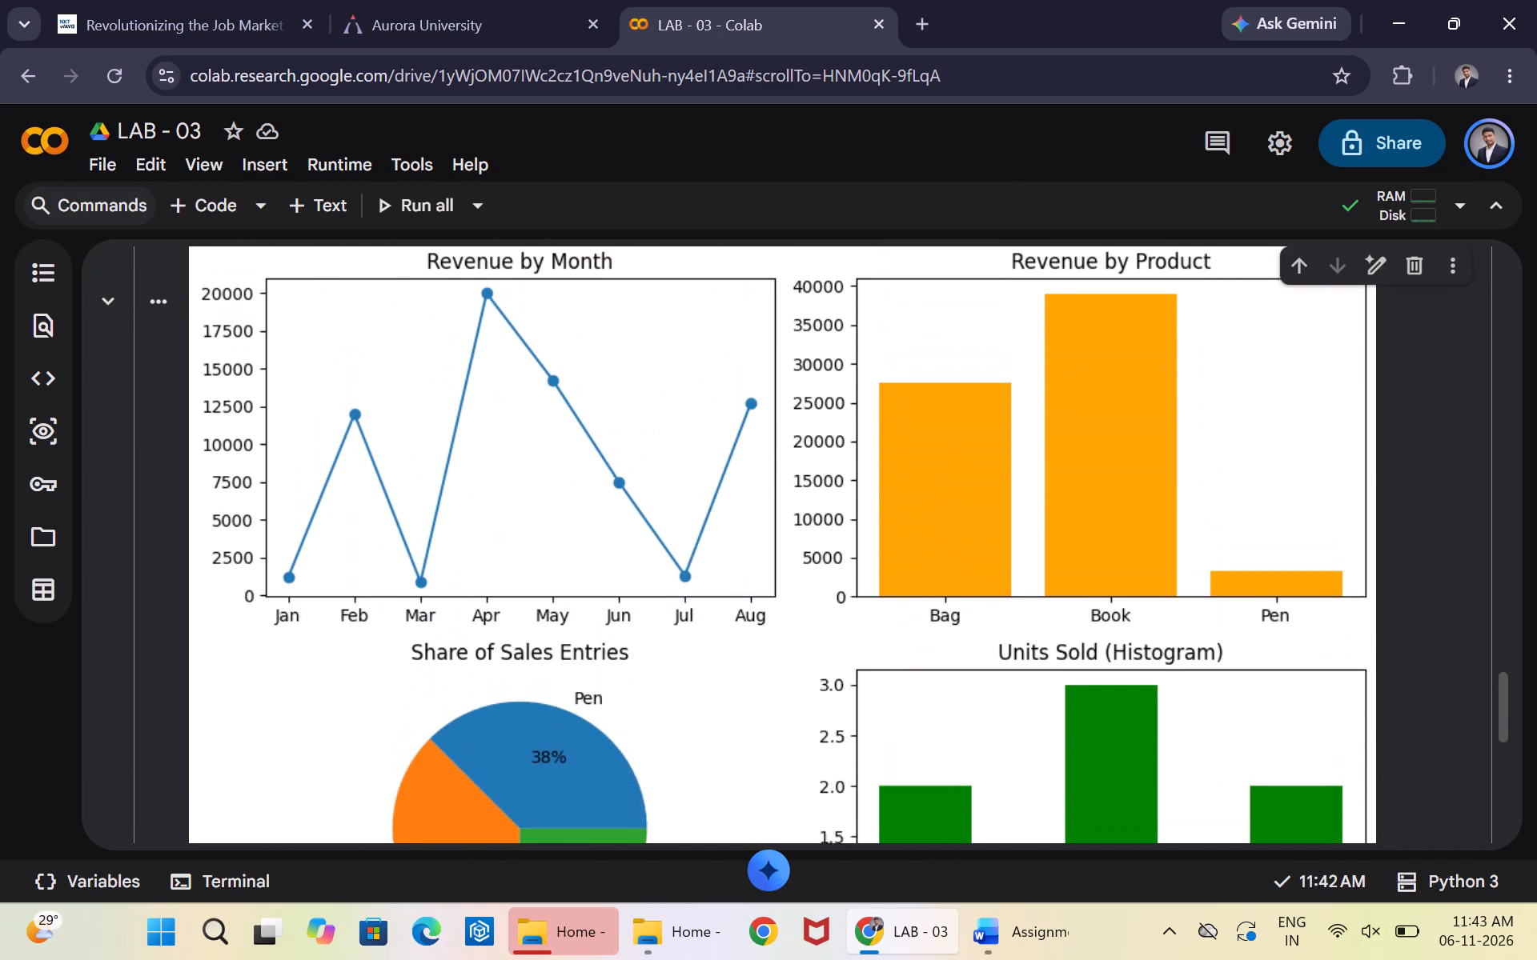
scroll(669, 631, "up", 2)
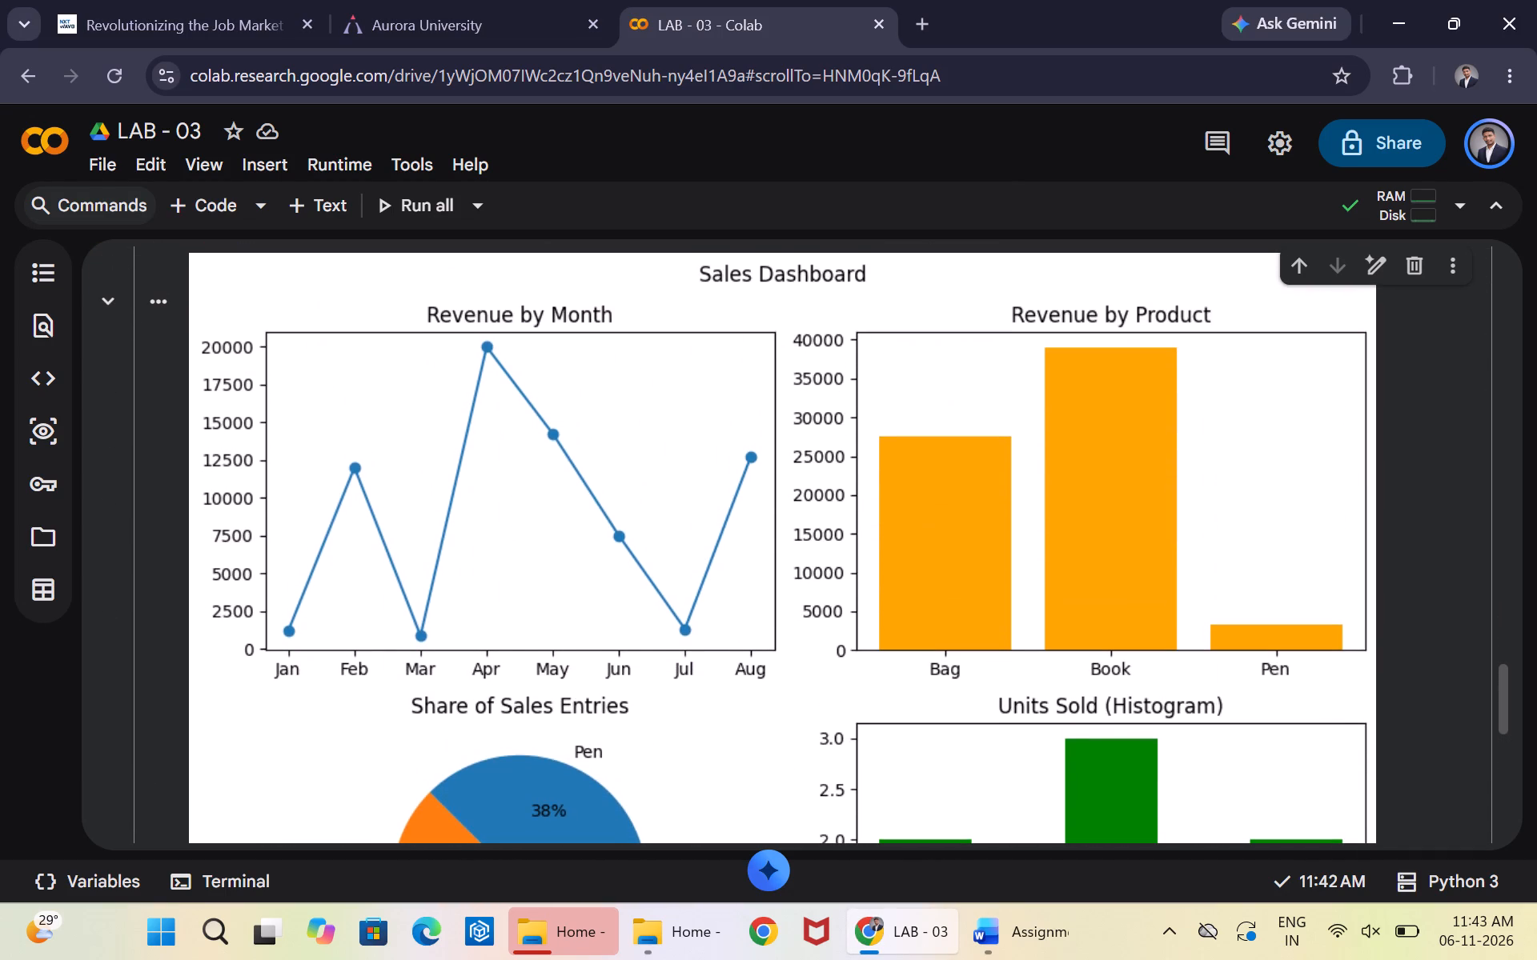
key("Print")
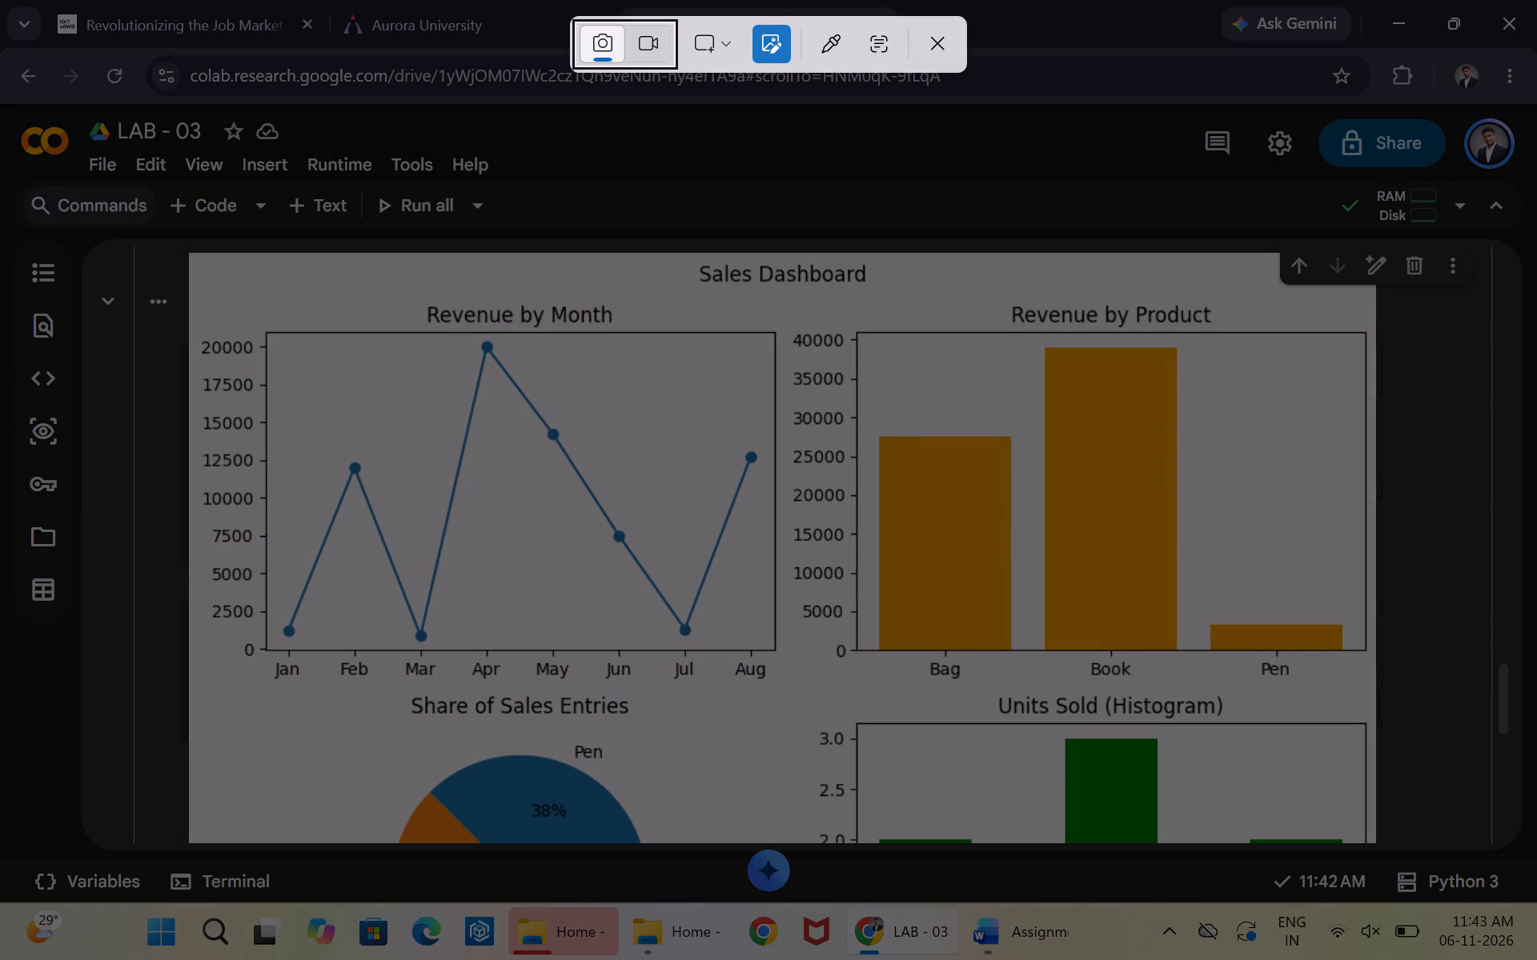
left_click_drag(190, 255, 1375, 690)
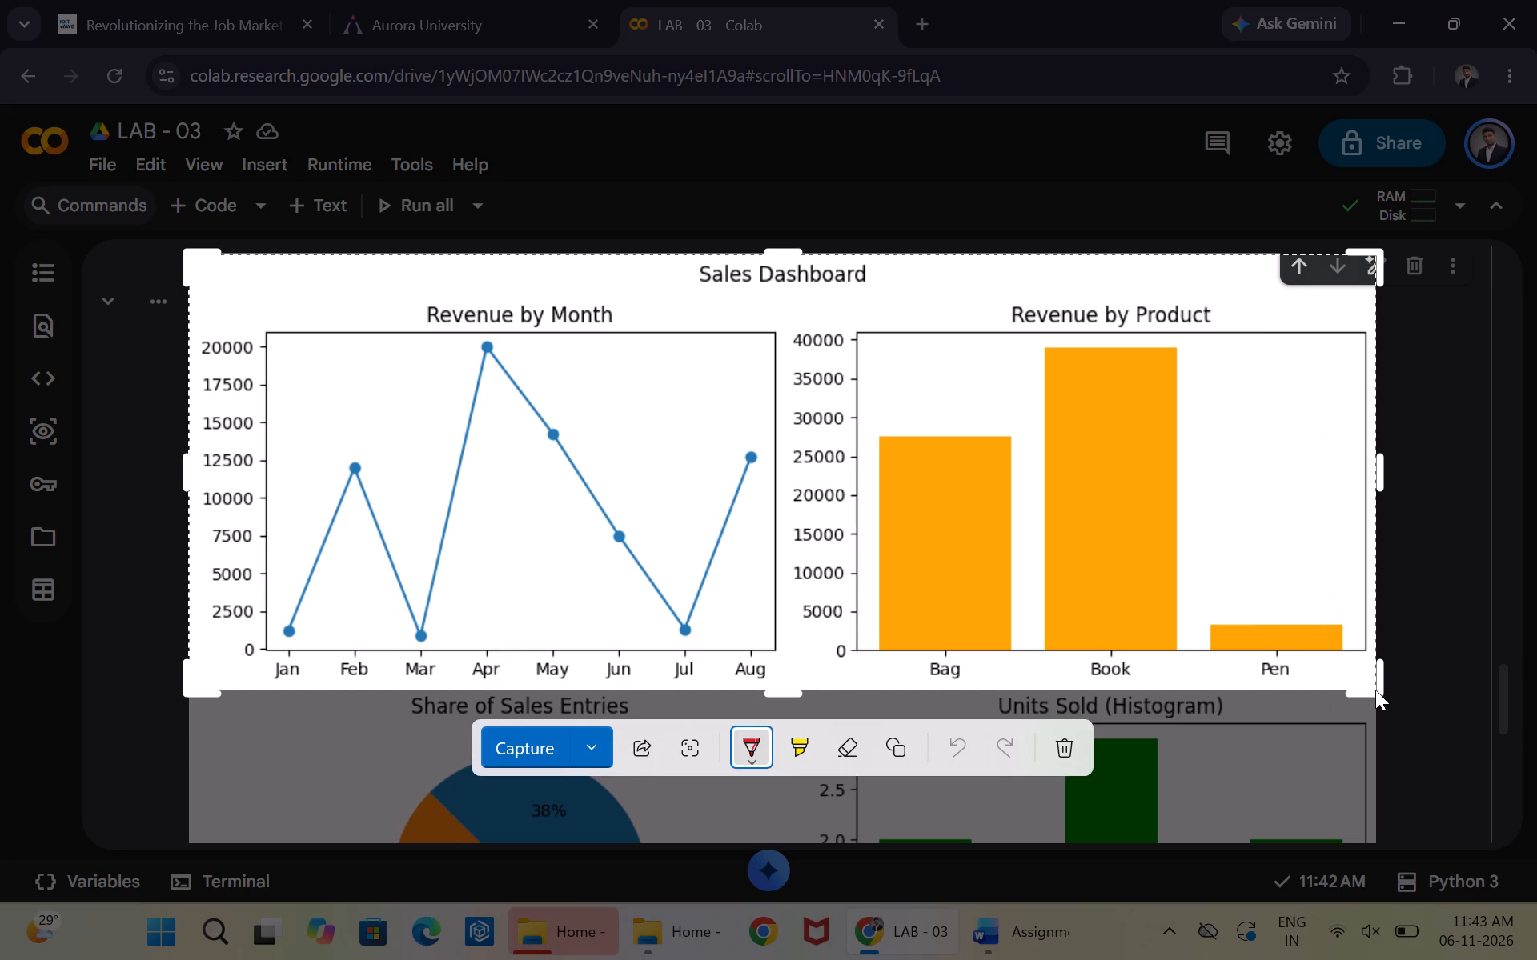
key("ctrl+c")
Paste the revenue charts screenshot below the Part F code screenshot in the Word assignment, with a blank line above it and new lines below.
left_click(1012, 919)
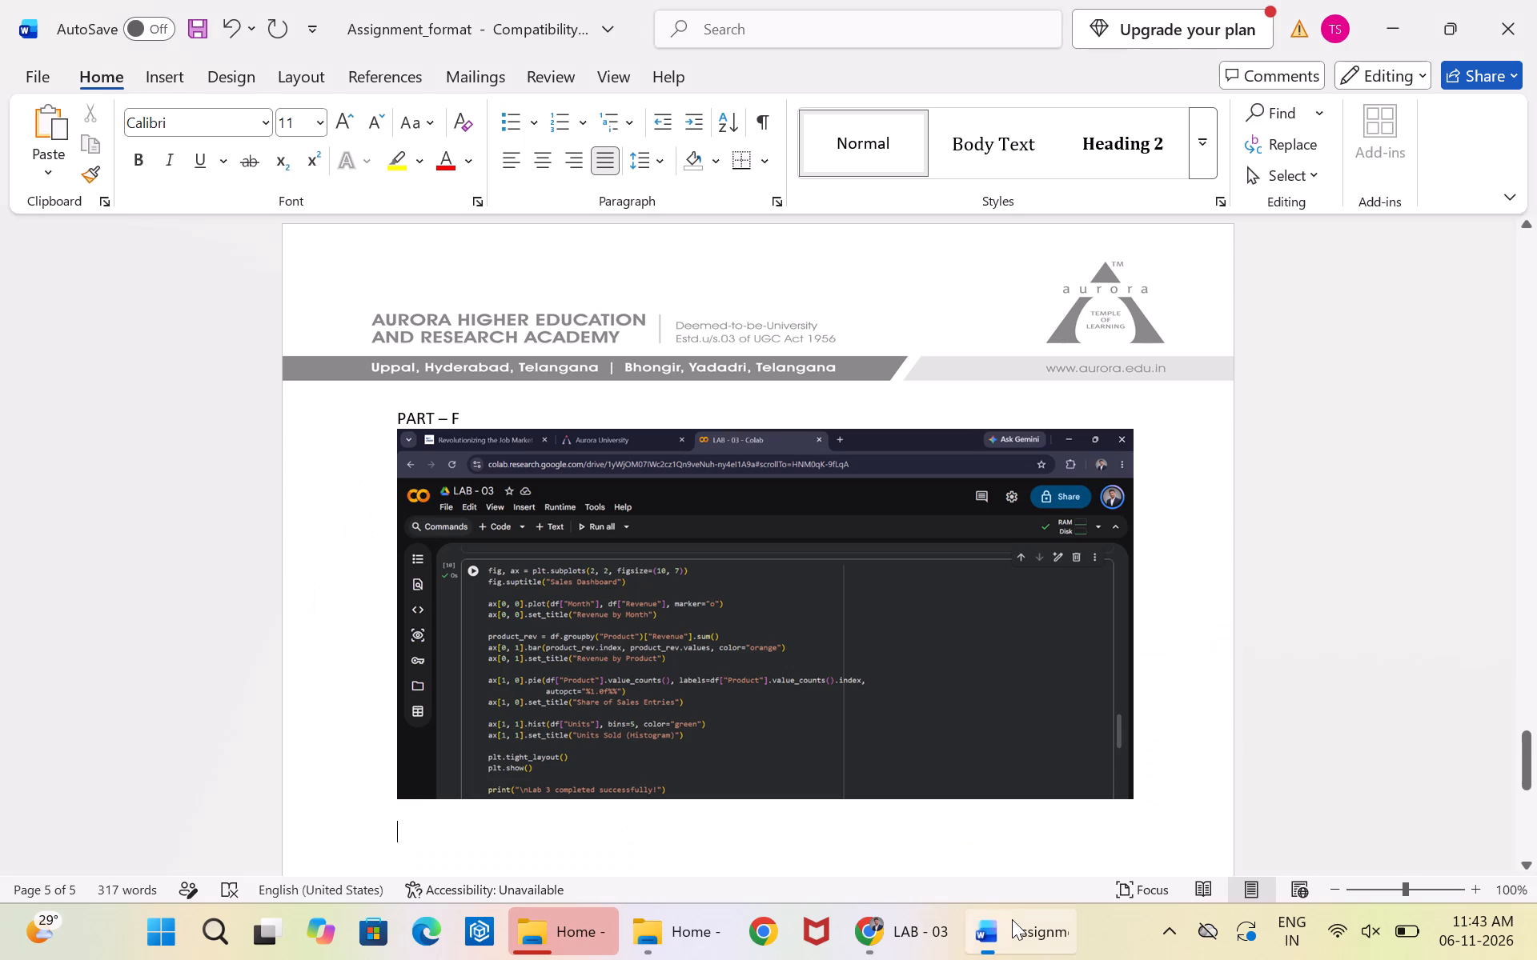
key("ctrl+v")
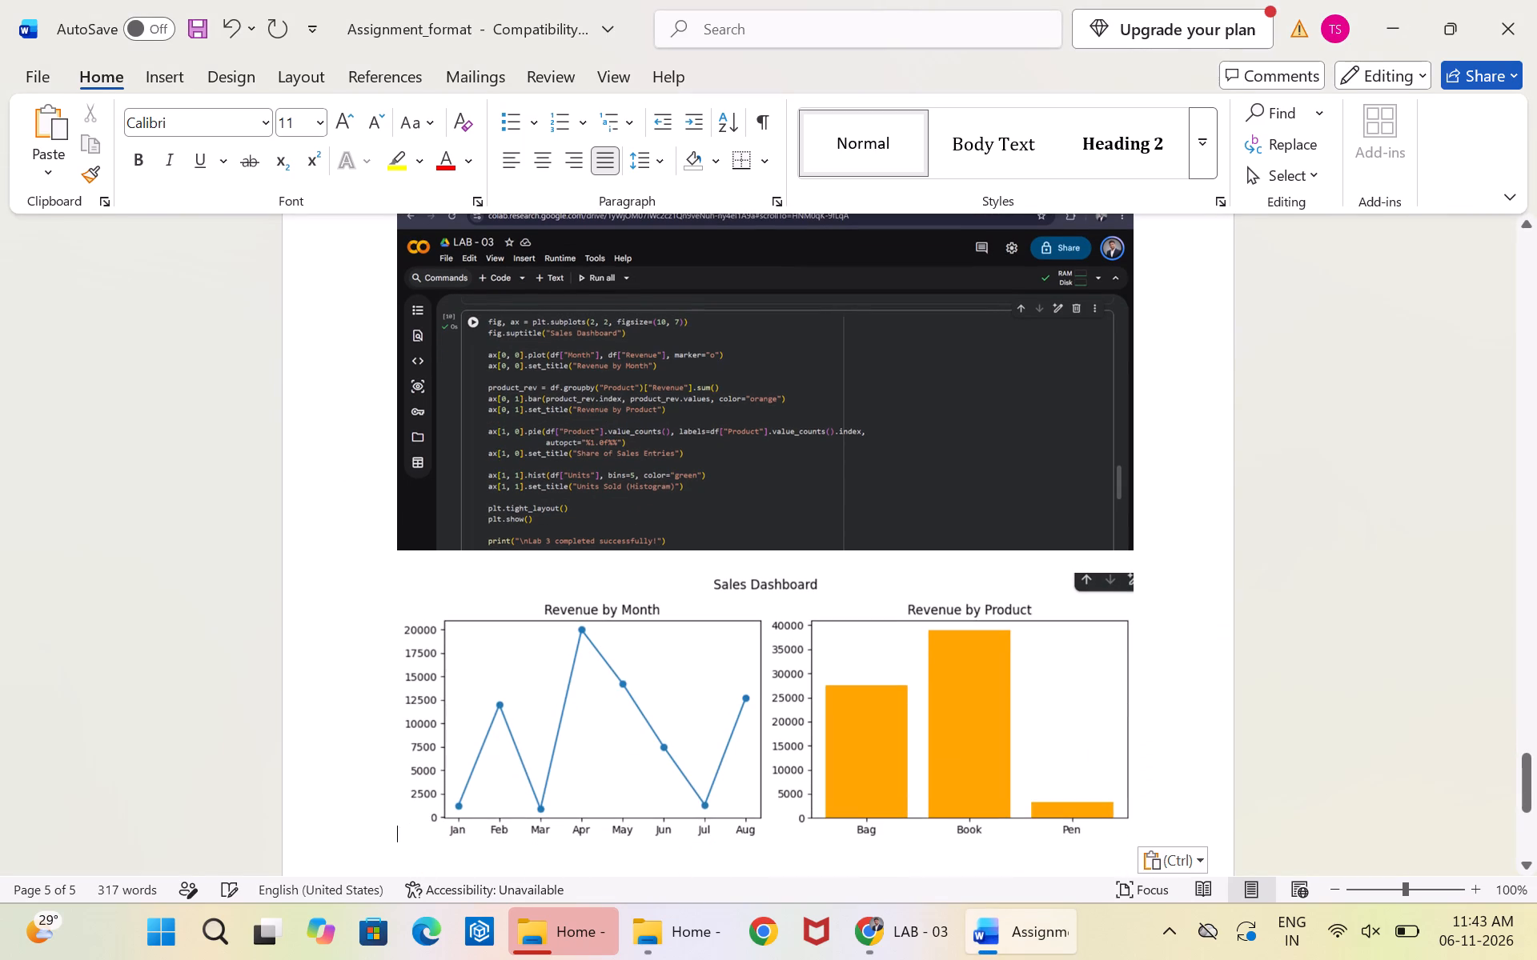
key("Return")
key("Right")
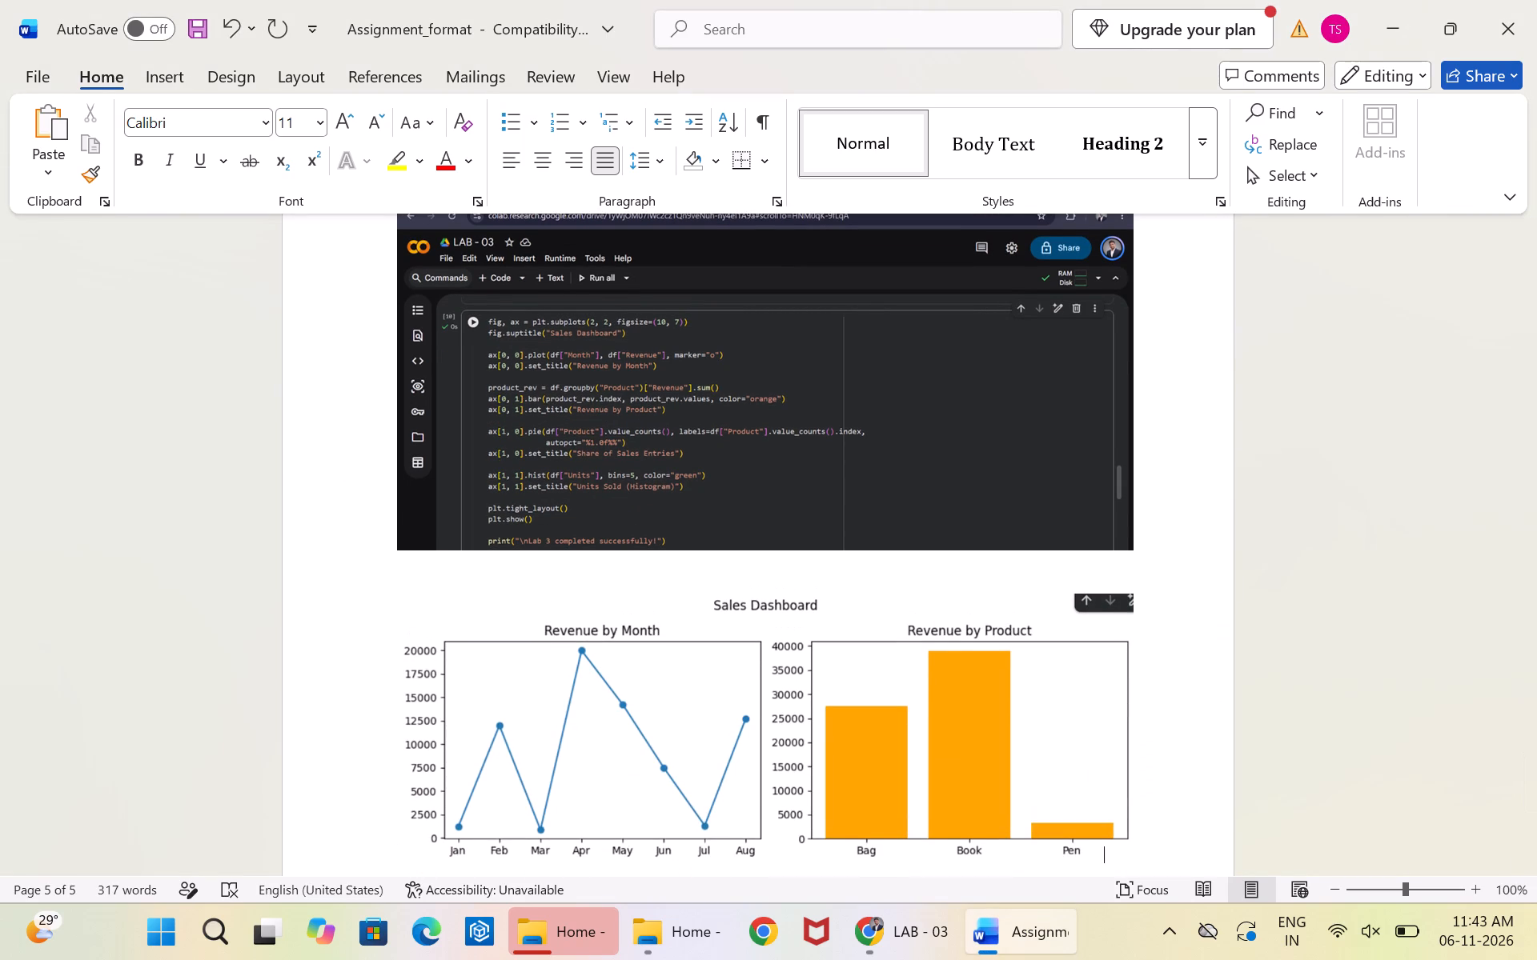
key("Return")
scroll(836, 826, "down", 1)
key("Return")
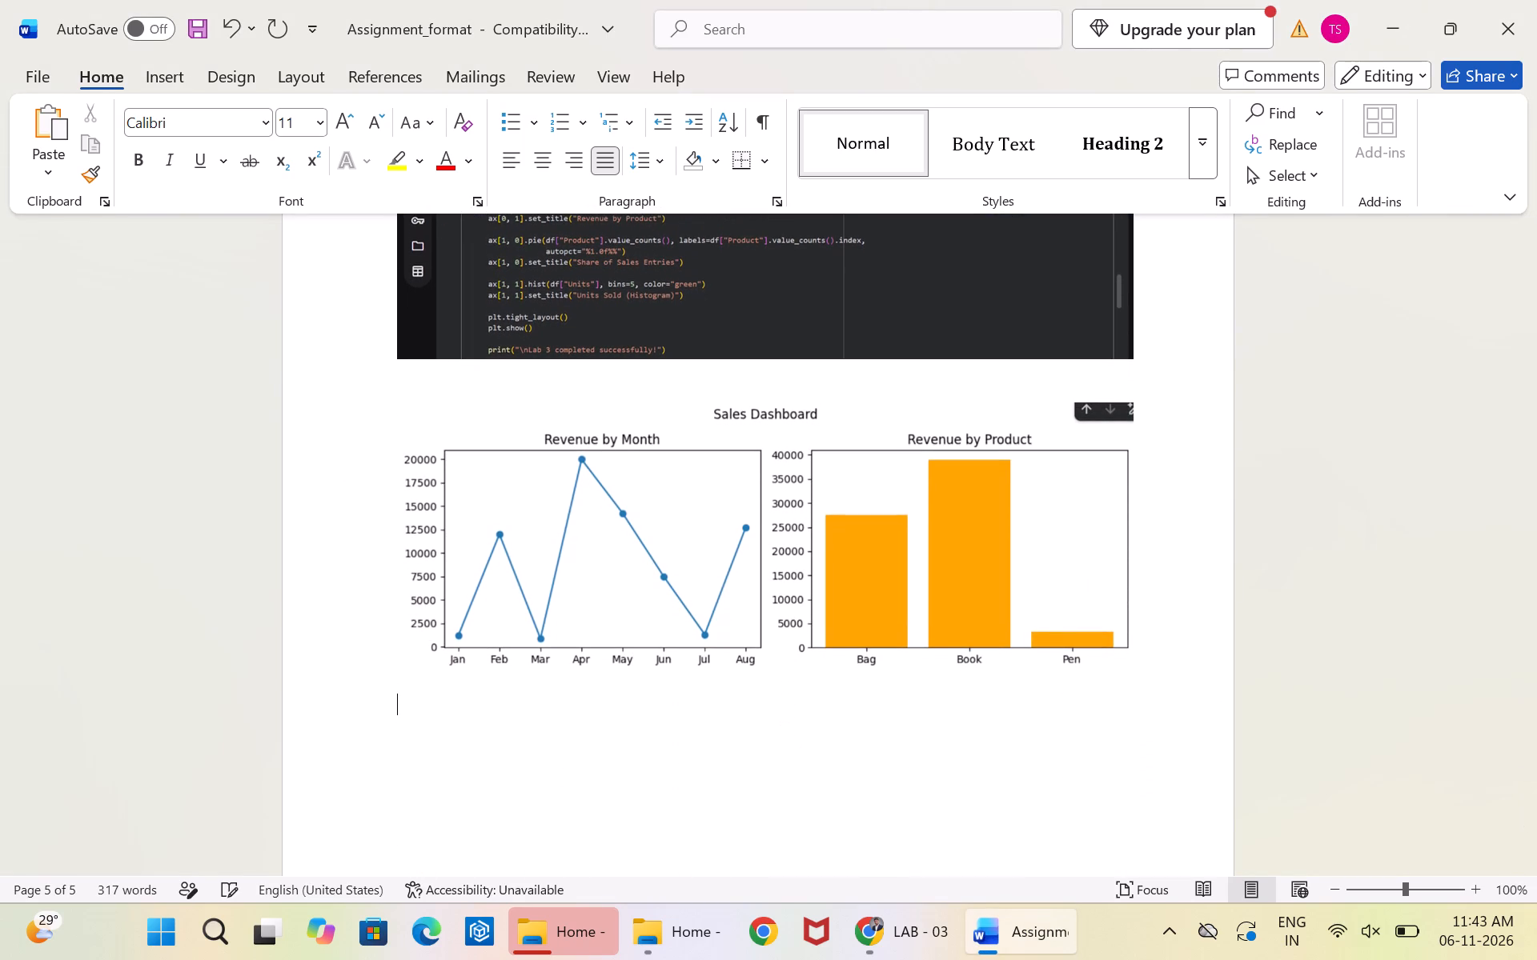
Return to the LAB - 03 notebook's dashboard output, at the Share of Sales Entries and Units Sold charts.
left_click(884, 922)
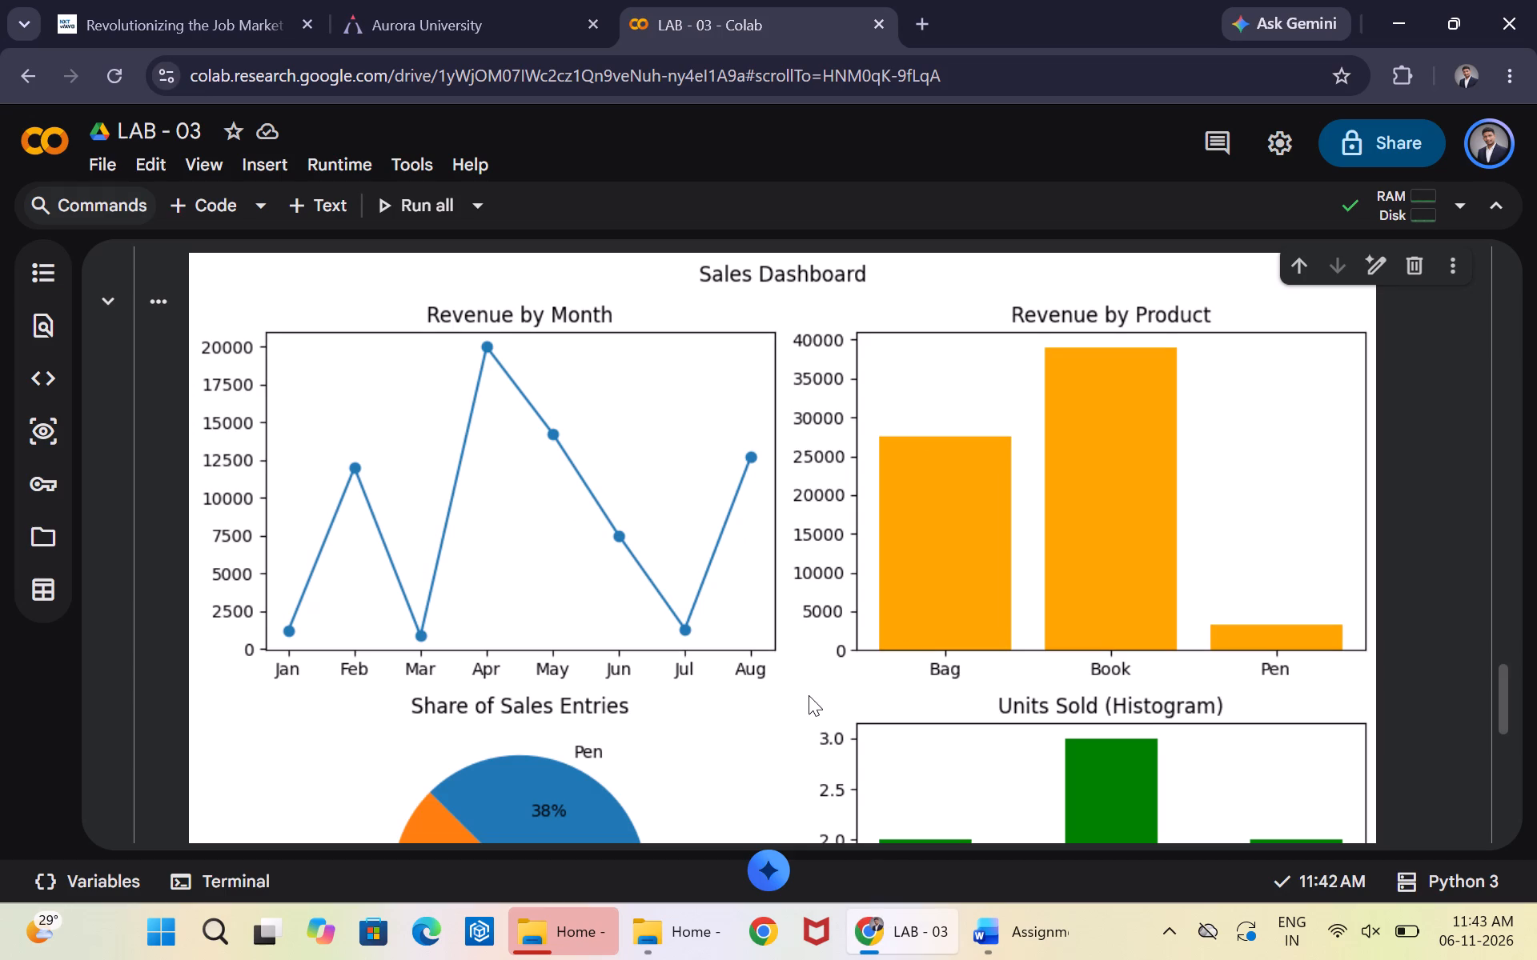
scroll(809, 695, "down", 4)
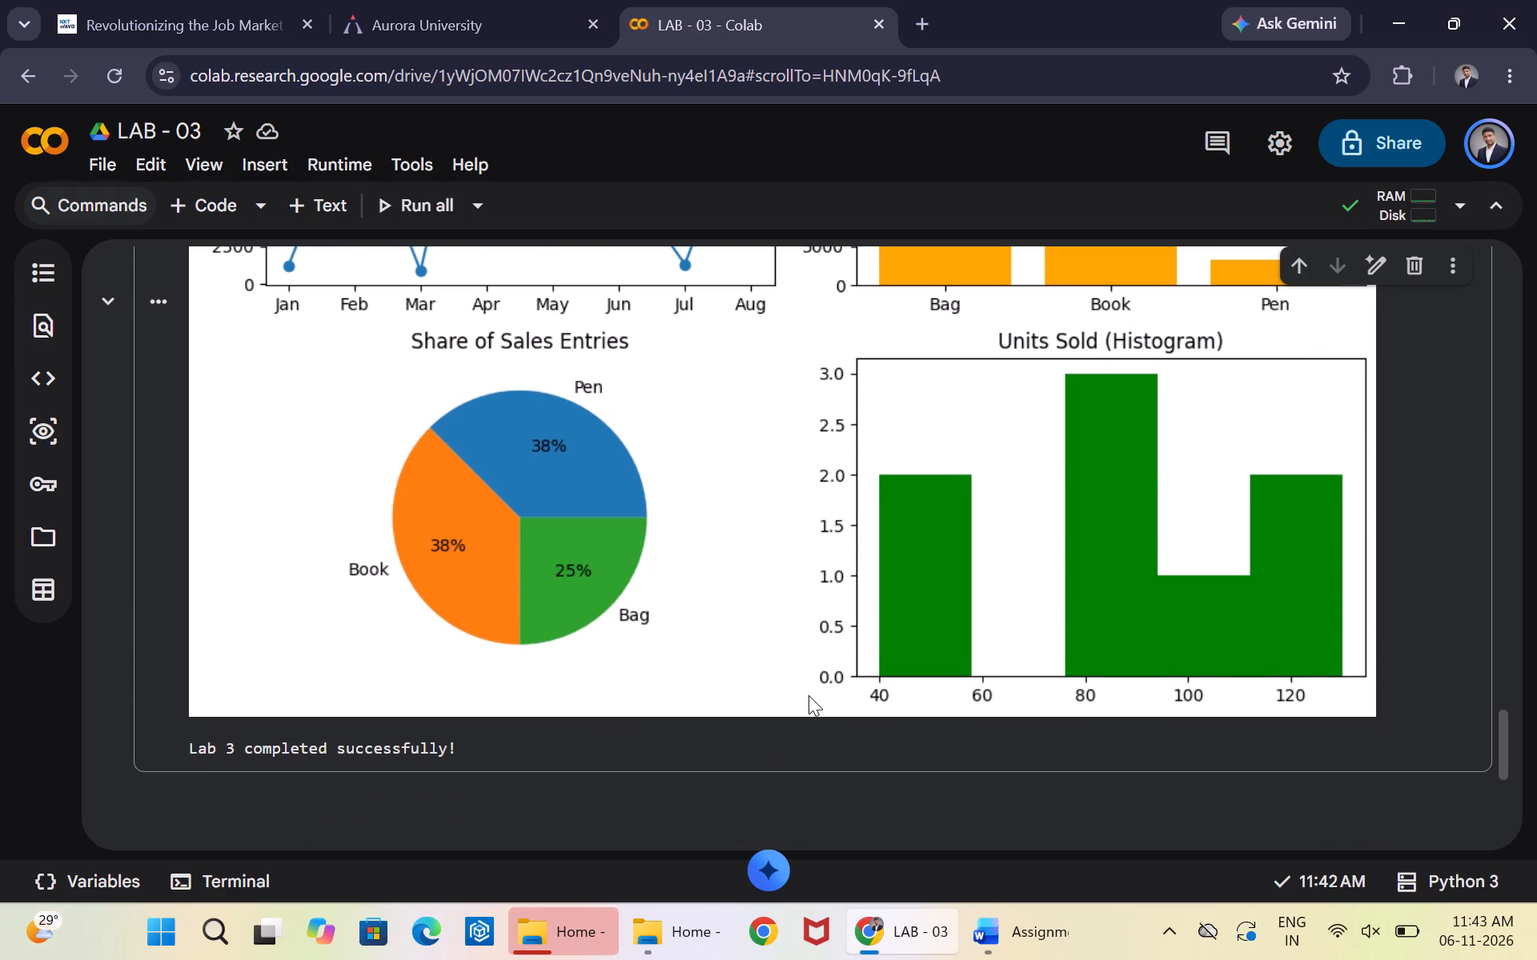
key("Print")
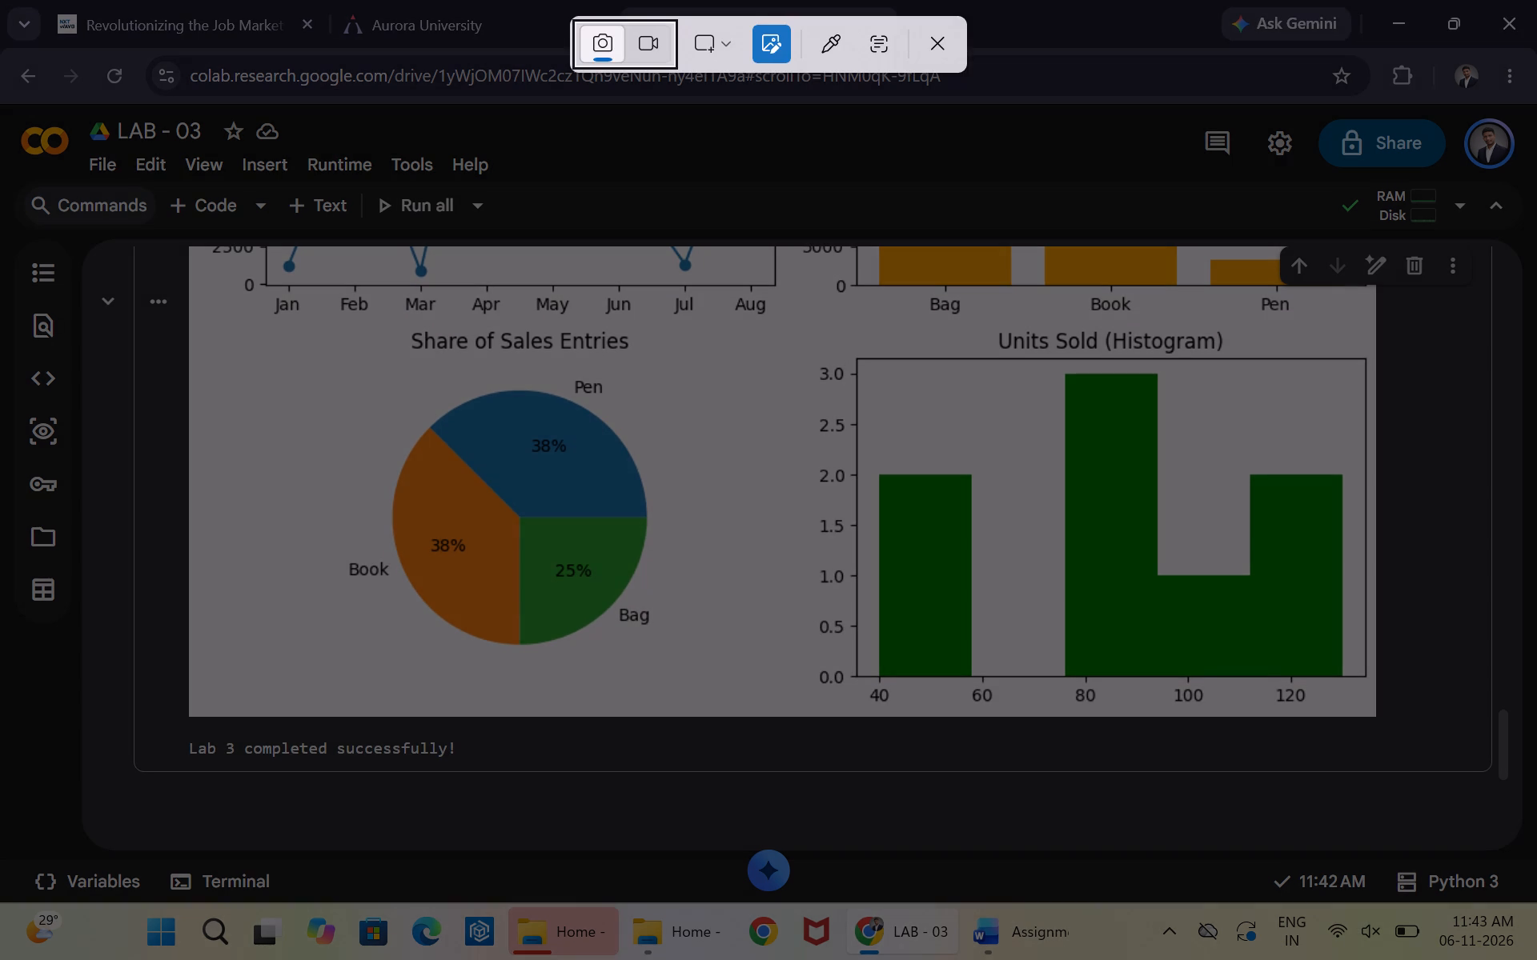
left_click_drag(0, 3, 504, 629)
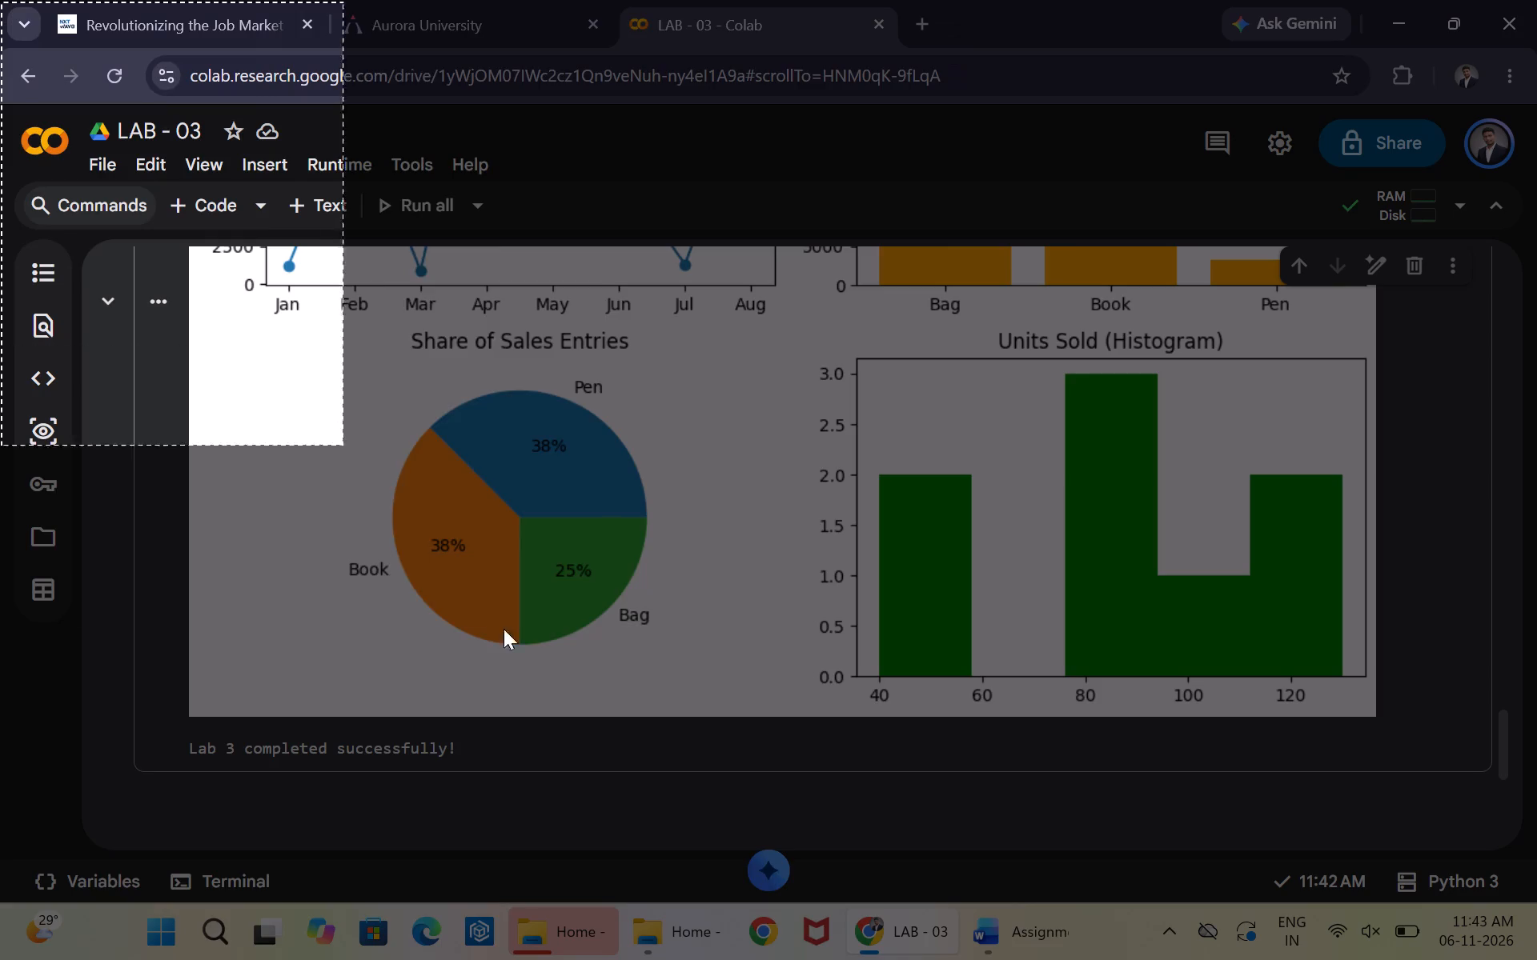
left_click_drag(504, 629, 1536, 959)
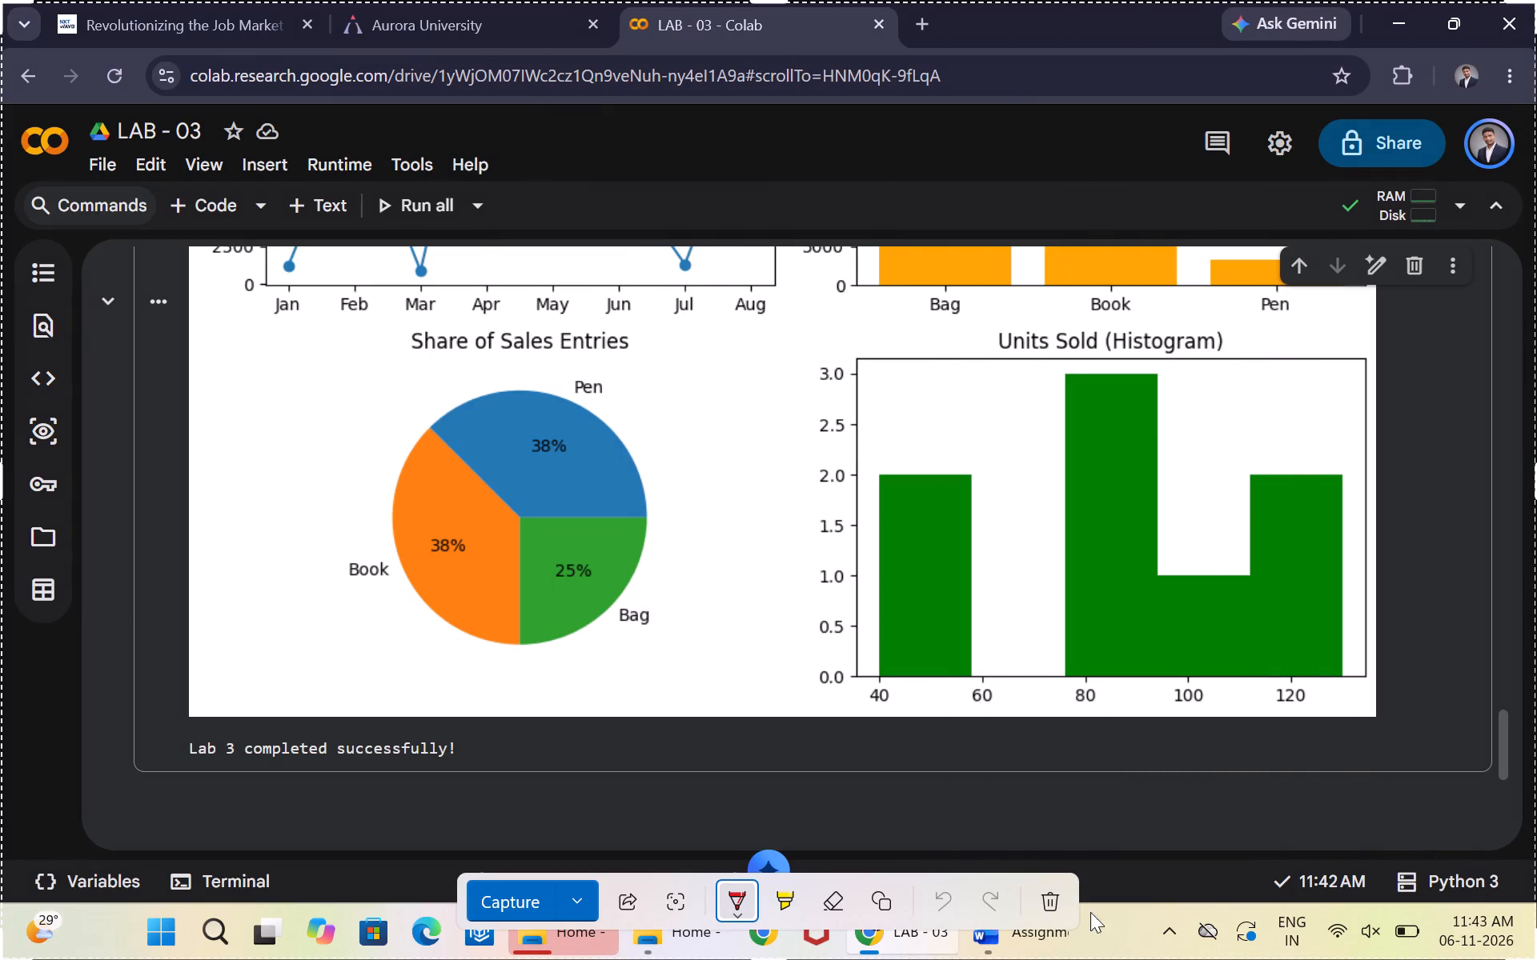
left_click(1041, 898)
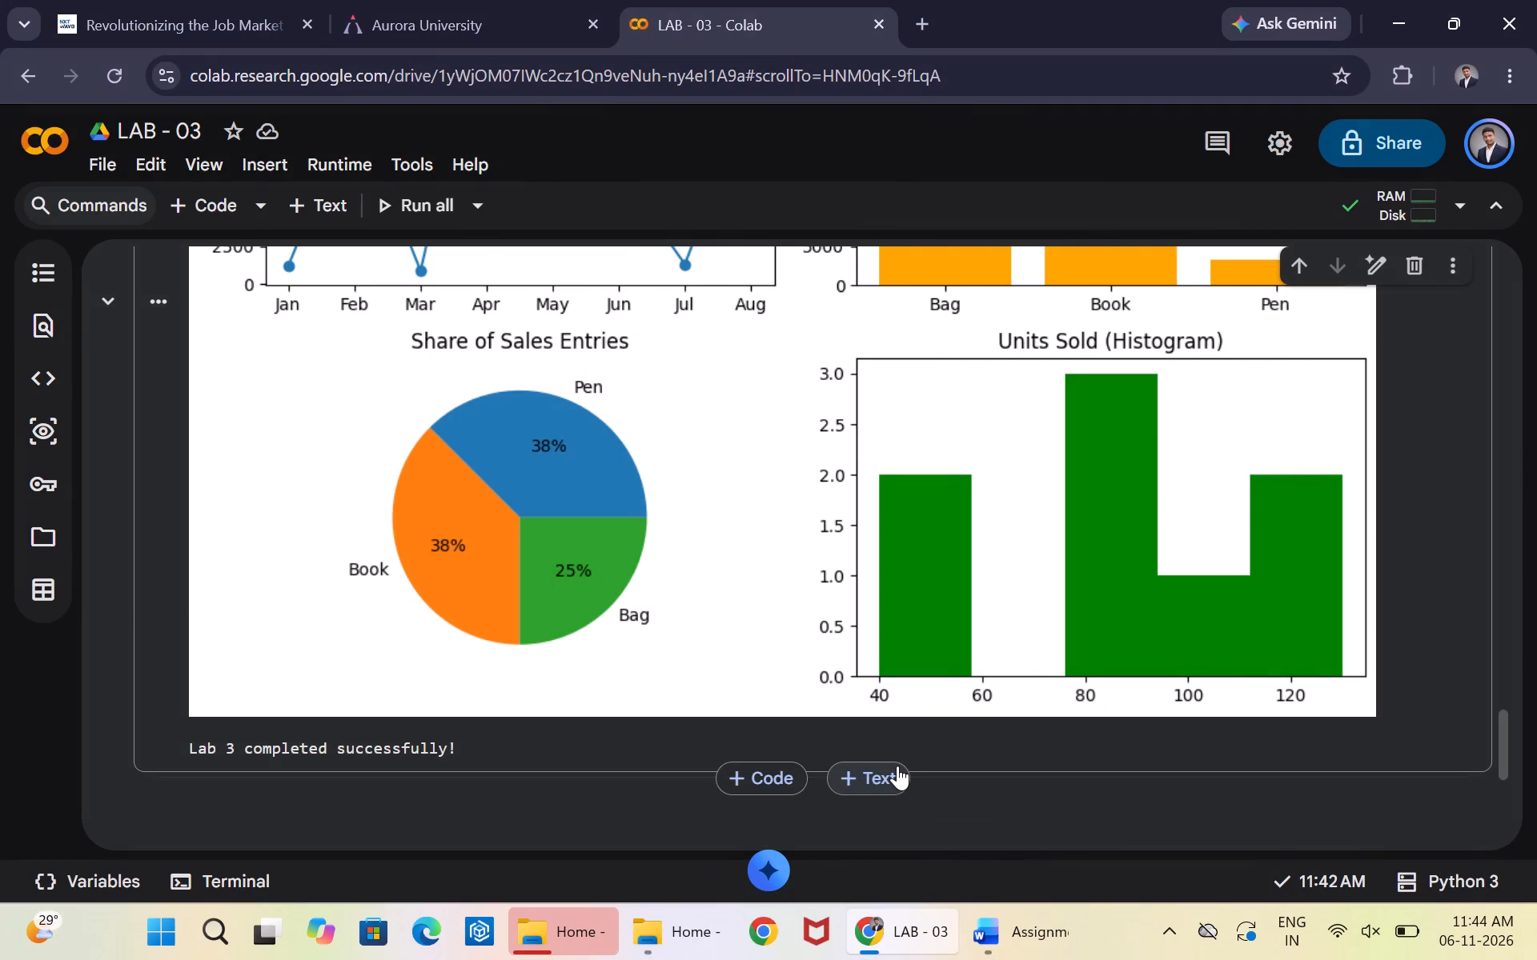
Capture and copy the lower part of the dashboard image, covering the Share of Sales Entries pie chart and the Units Sold histogram.
key("Print")
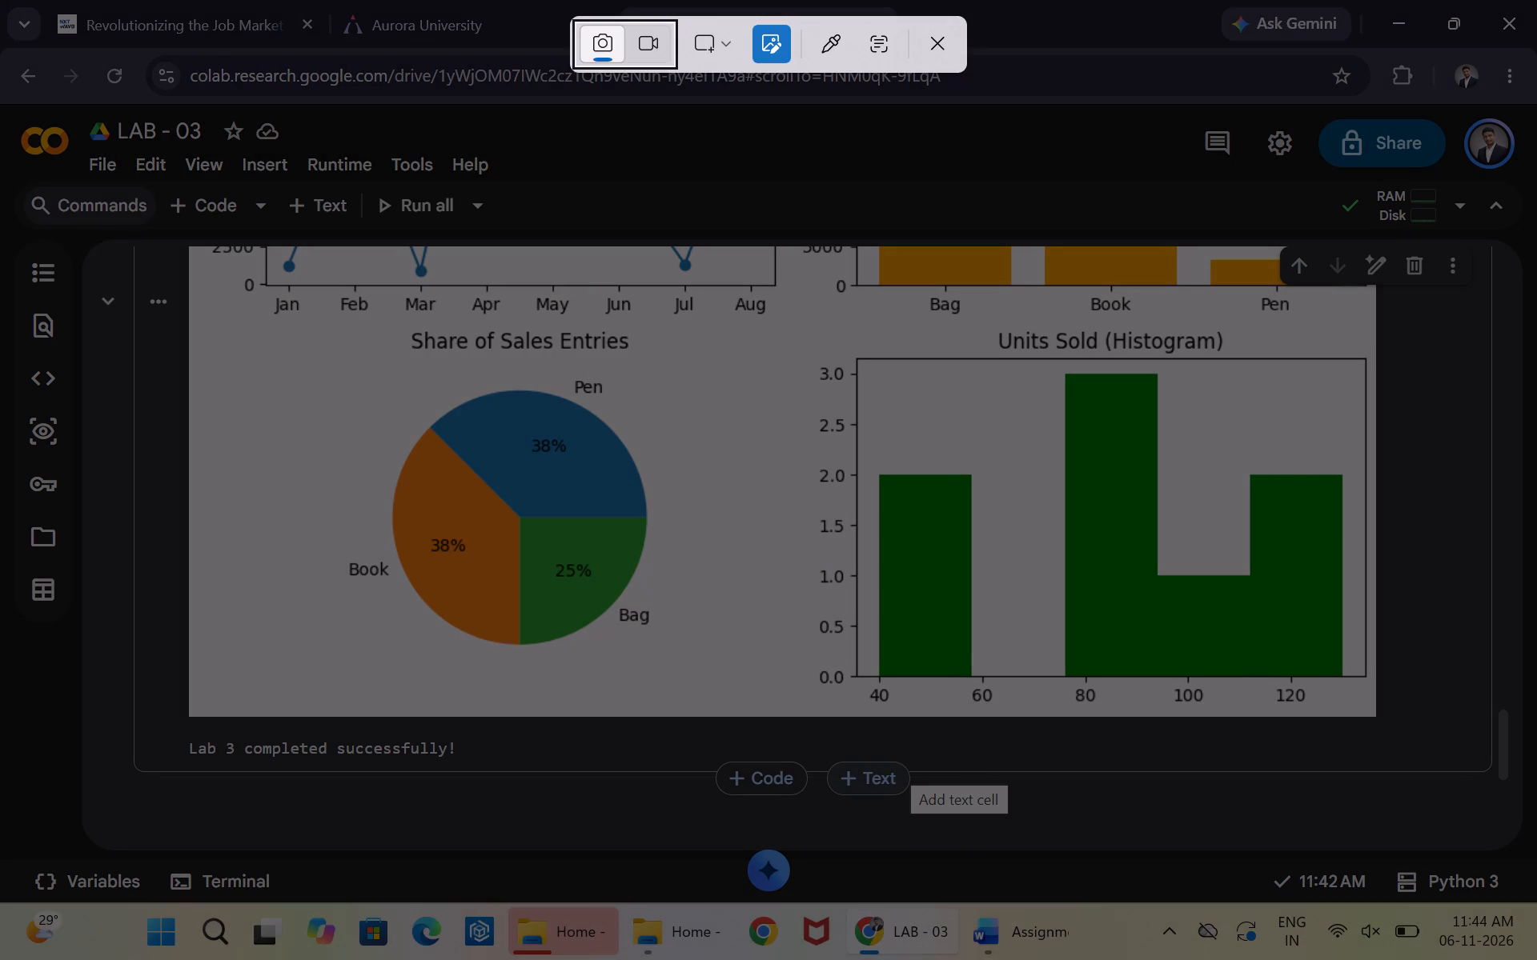
left_click_drag(187, 242, 1192, 697)
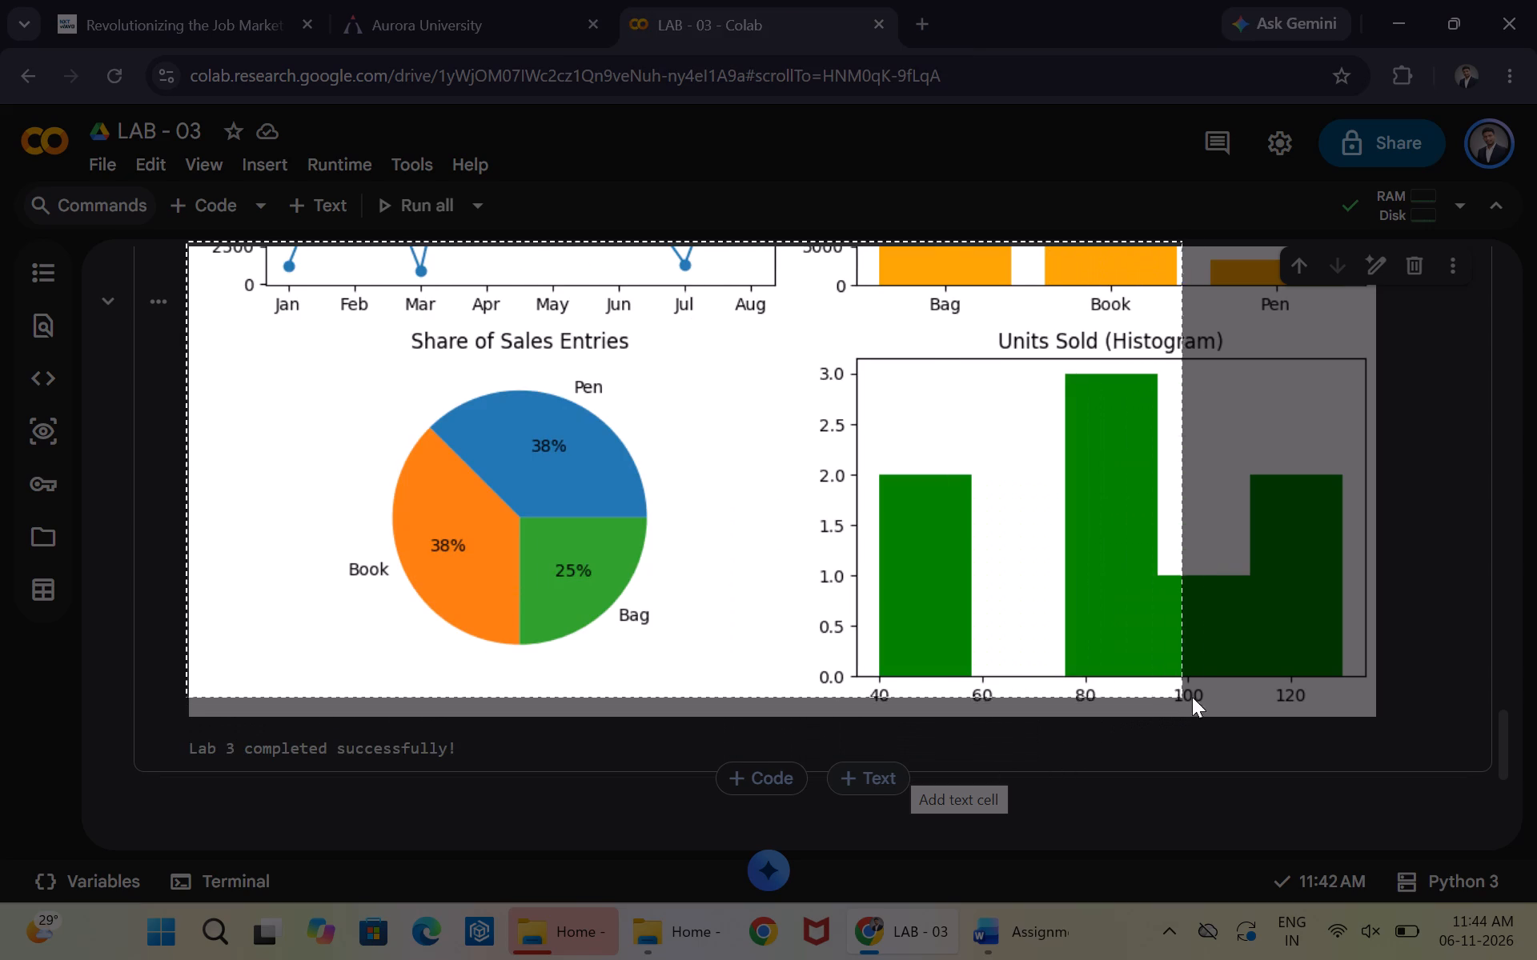
left_click_drag(1192, 697, 1374, 717)
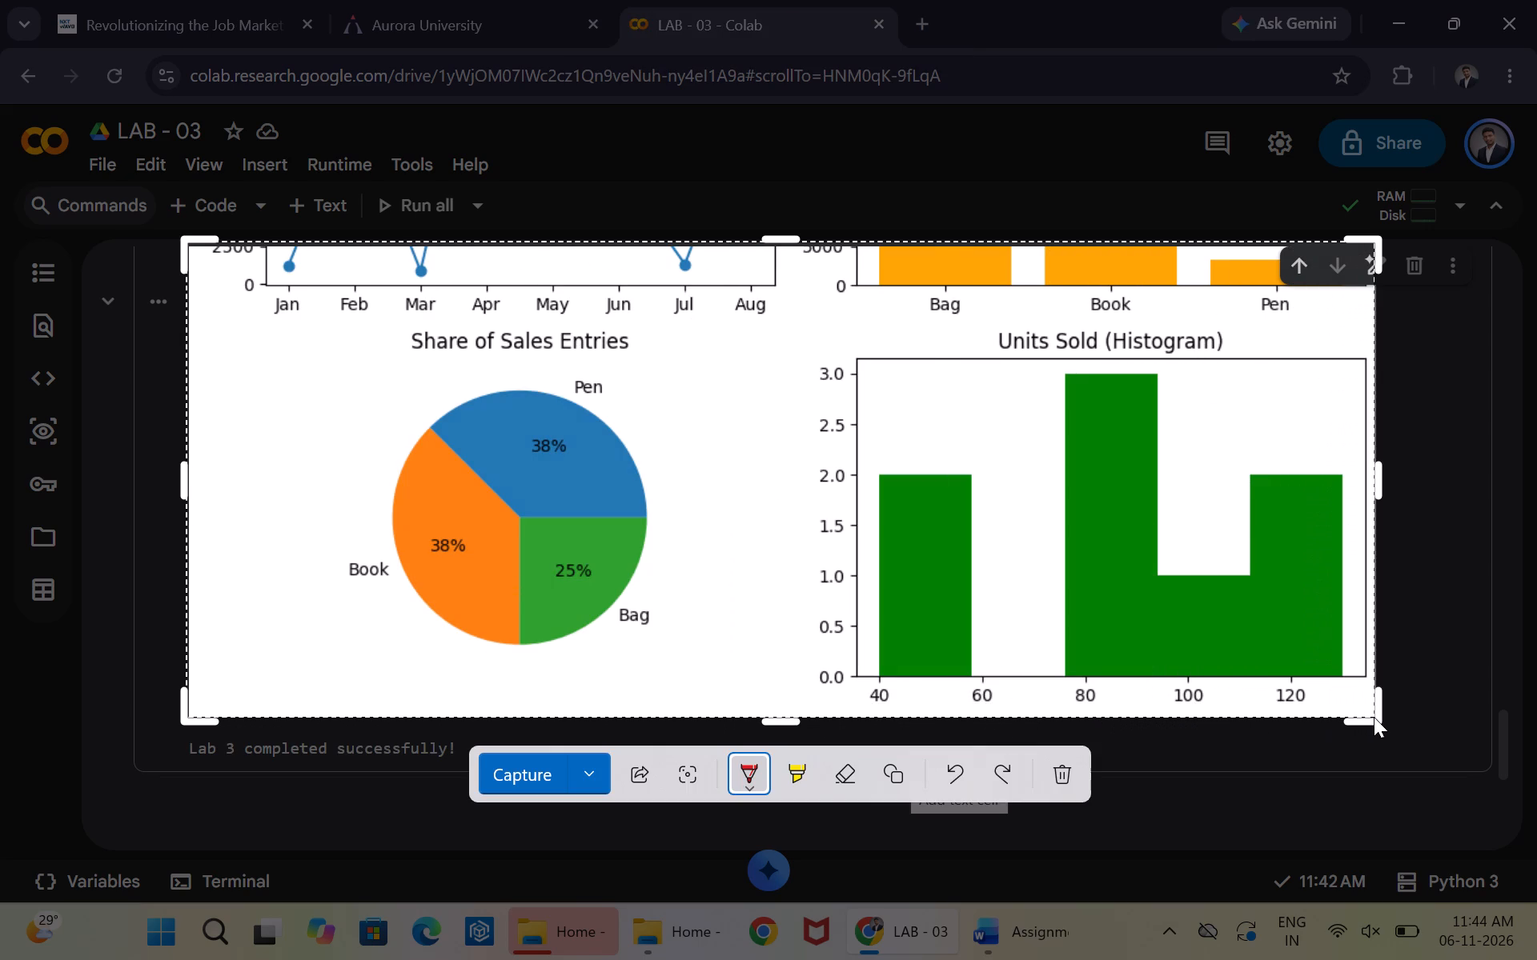
key("ctrl+c")
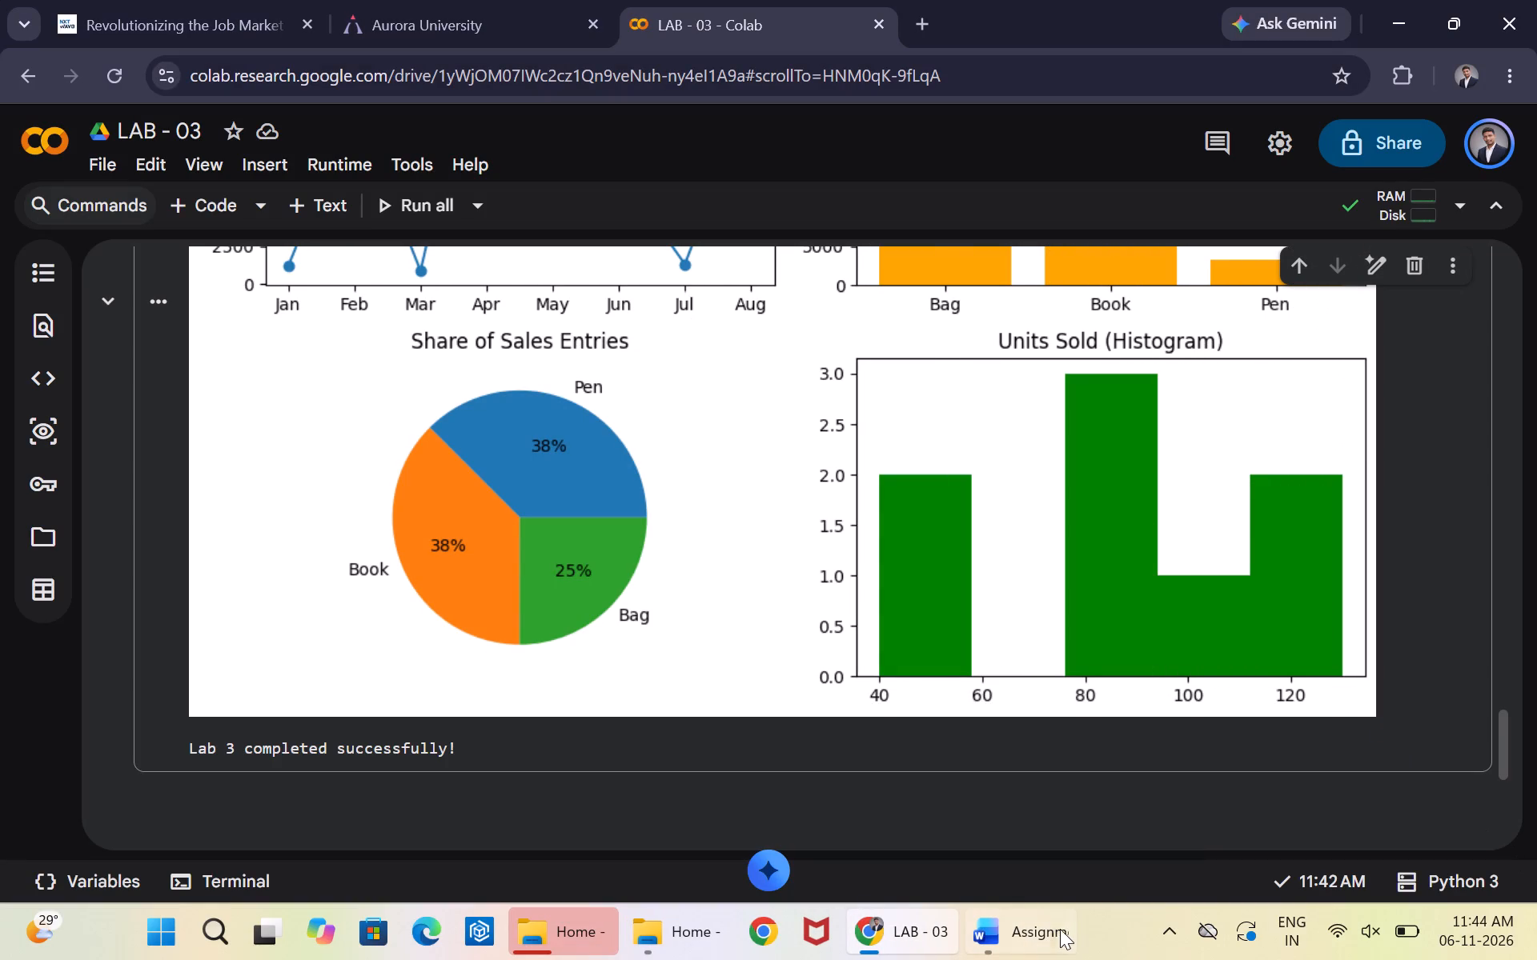
Paste the pie chart and histogram screenshot below the revenue charts in the Word assignment, adding blank lines through to a new page.
left_click(1057, 930)
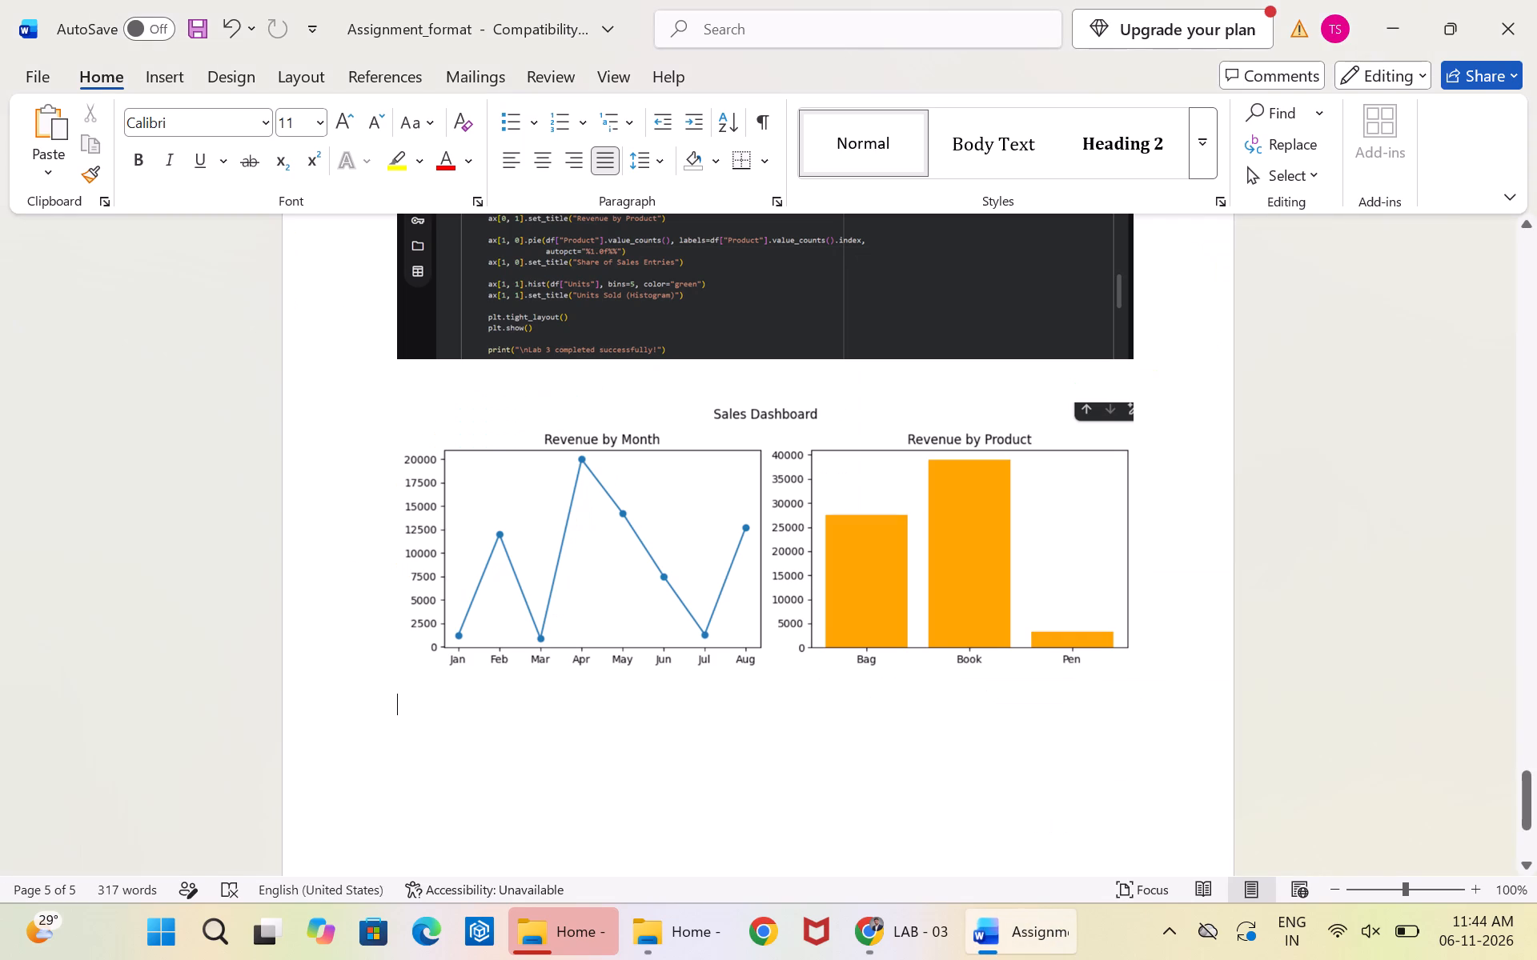
key("ctrl+v")
key("Right")
key("Return")
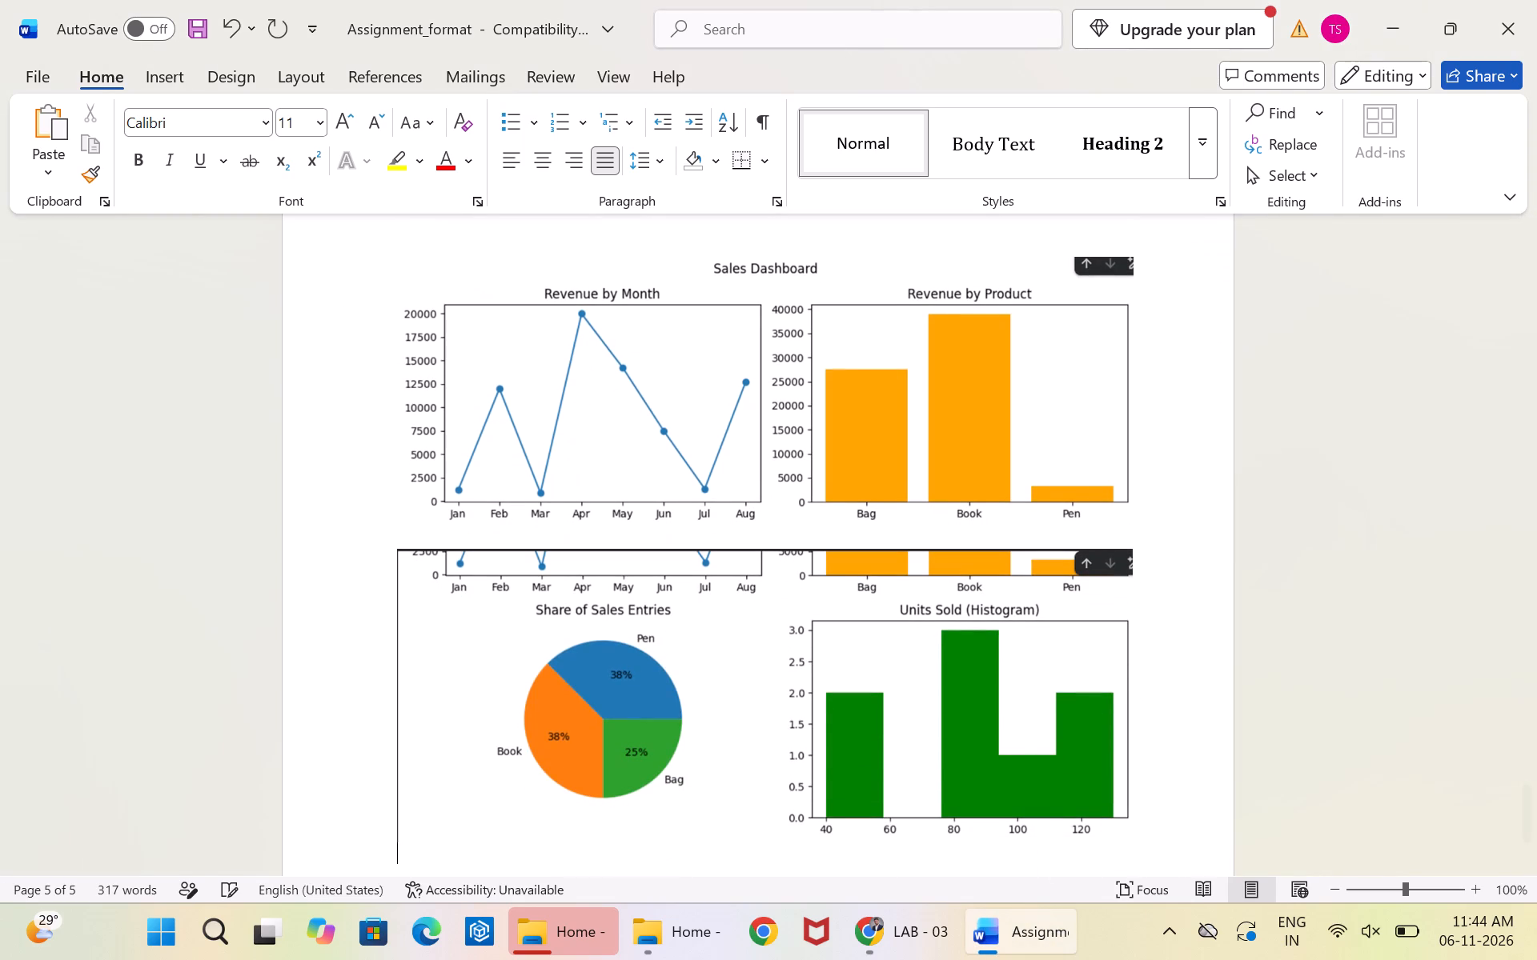
key("Return")
scroll(808, 788, "down", 1)
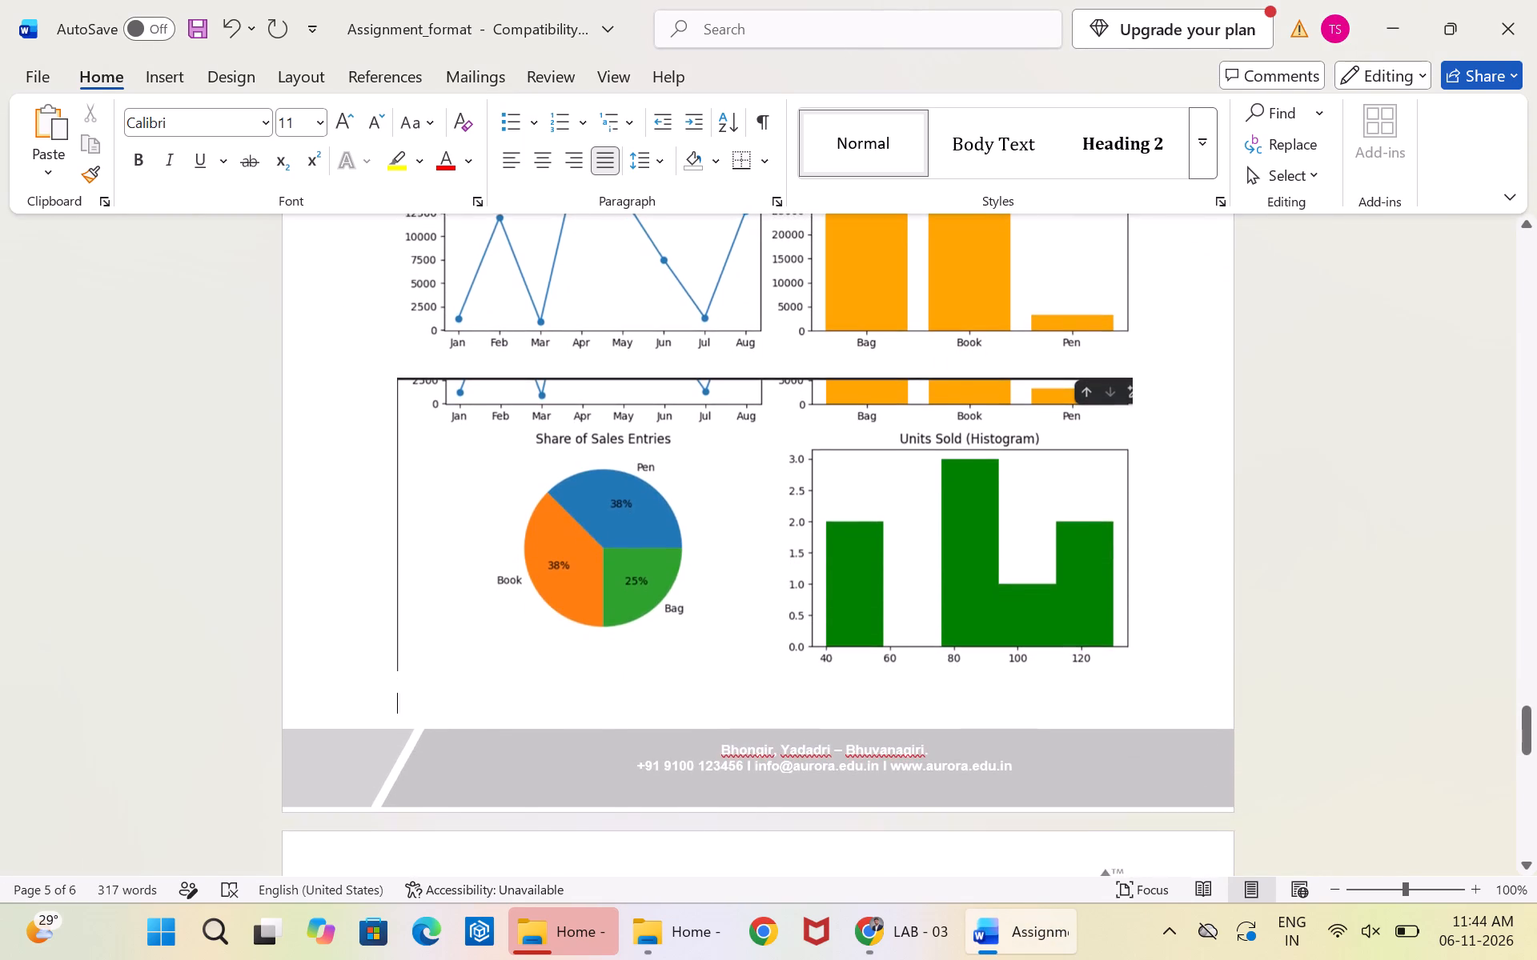
key("Return")
scroll(808, 788, "down", 1)
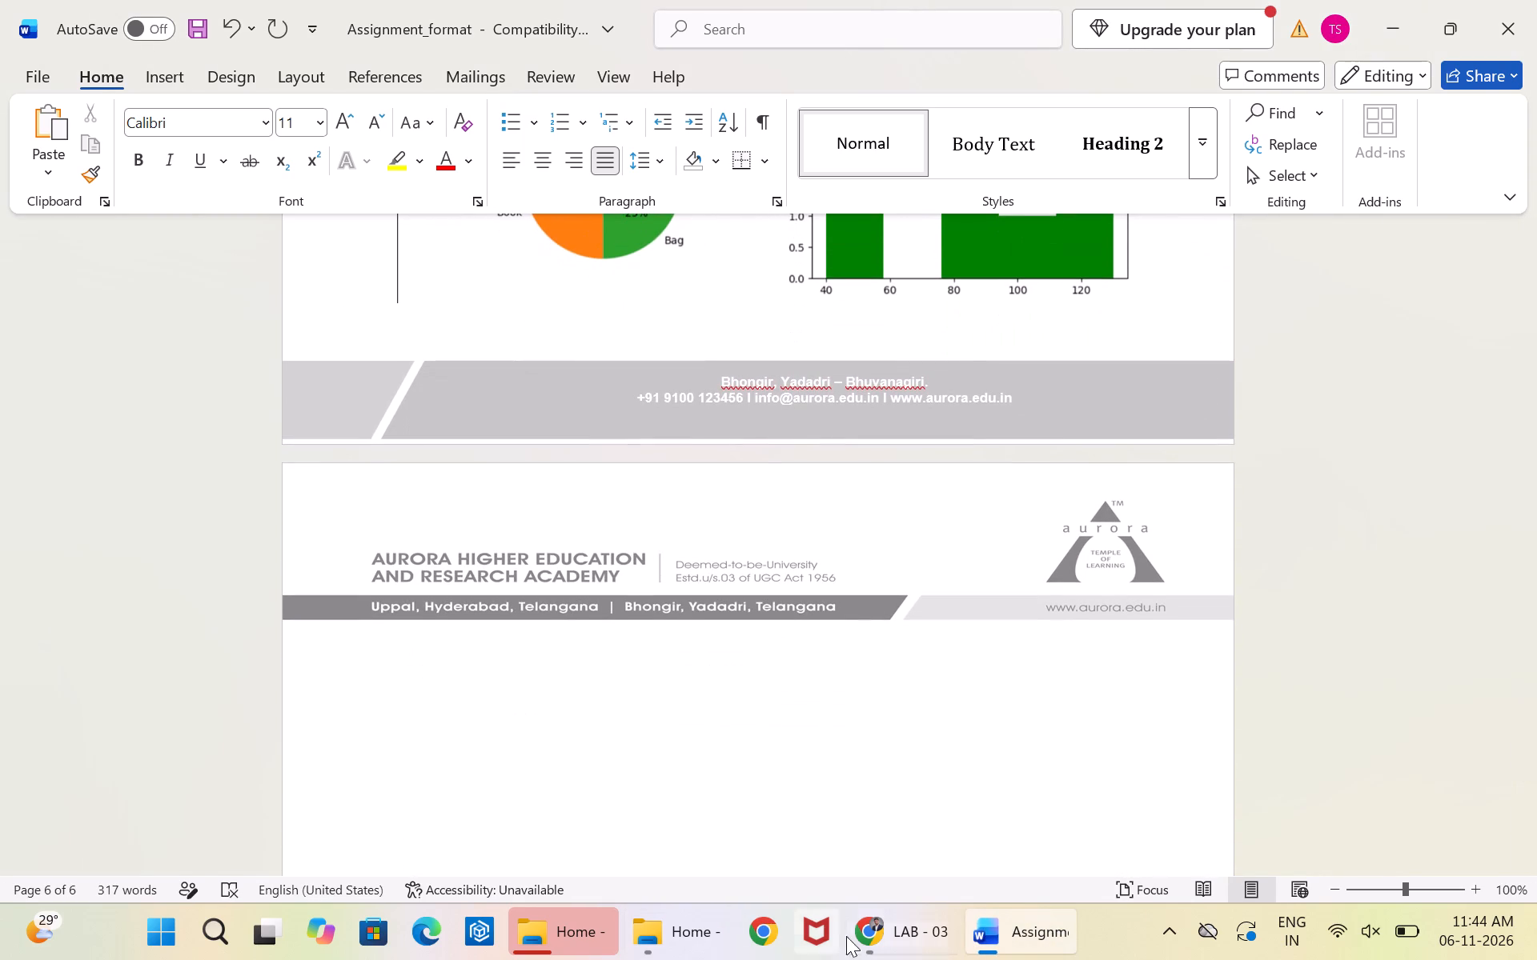
Switch to the LAB - 03 notebook and copy a full-screen screenshot showing the last two charts and the line "Lab 3 completed successfully!".
left_click(862, 944)
scroll(748, 737, "down", 1)
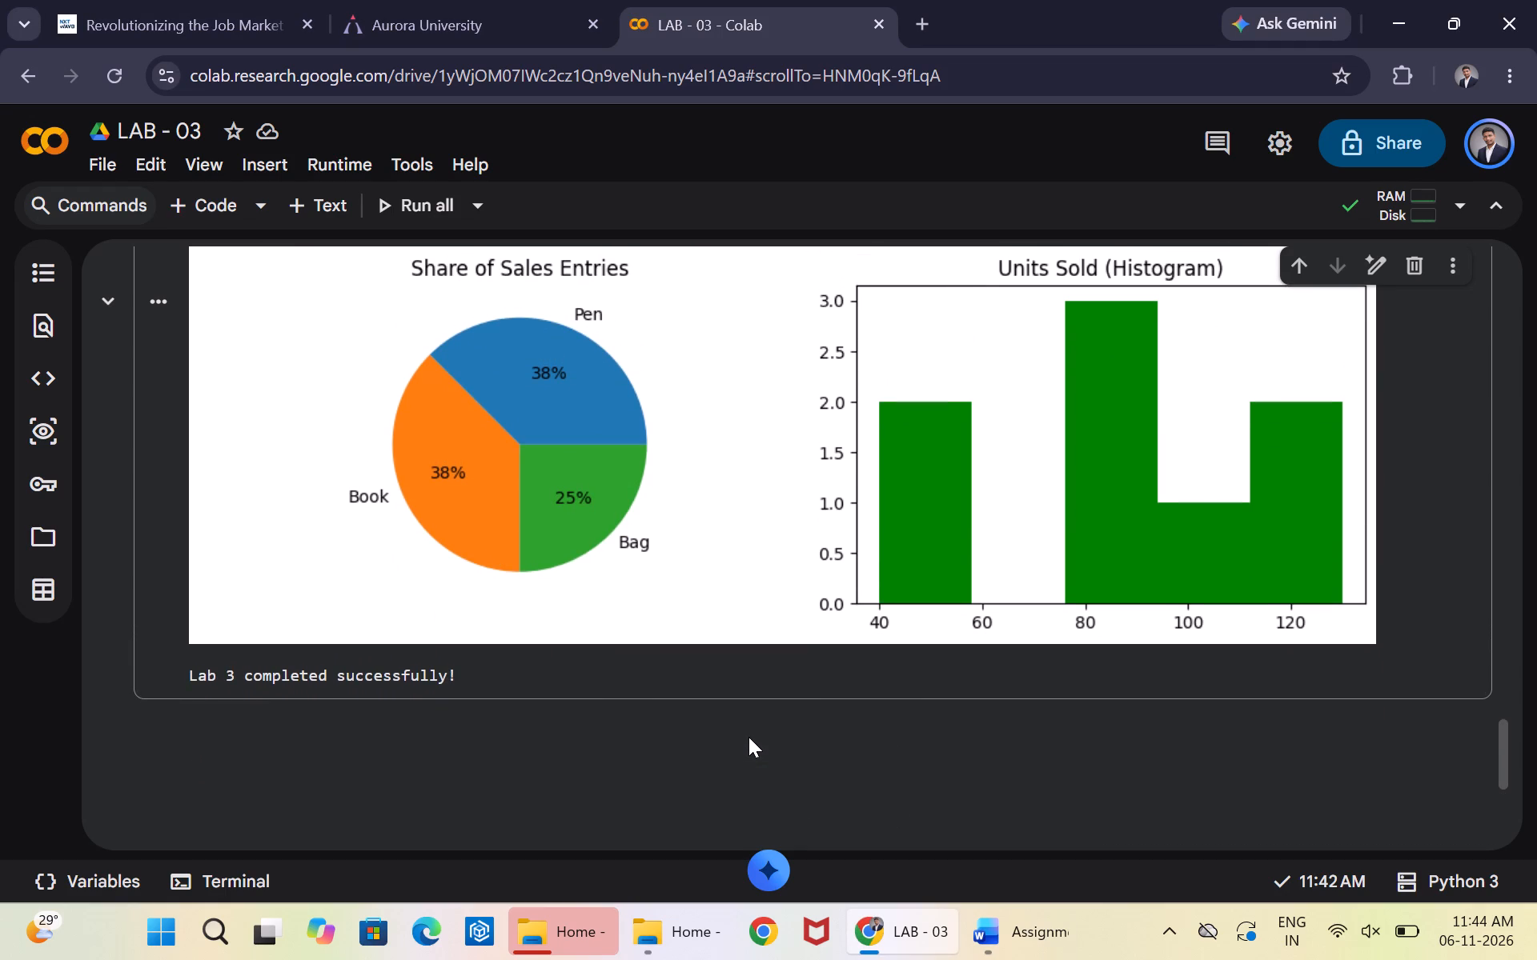
key("Print")
left_click_drag(0, 0, 382, 532)
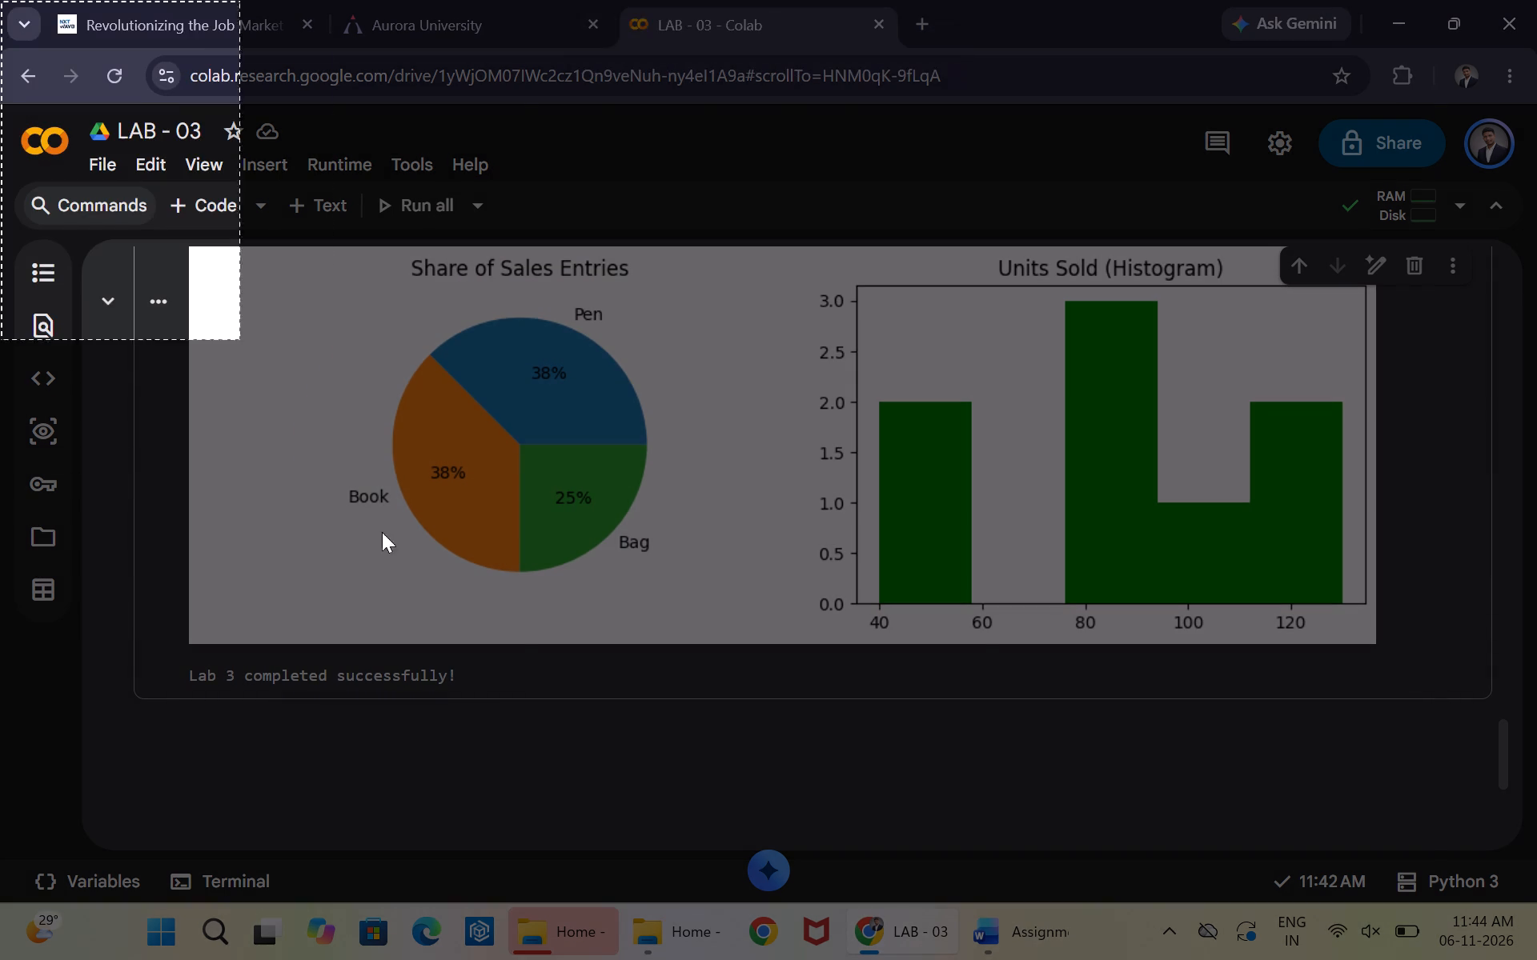
left_click_drag(382, 532, 1536, 959)
key("ctrl+c")
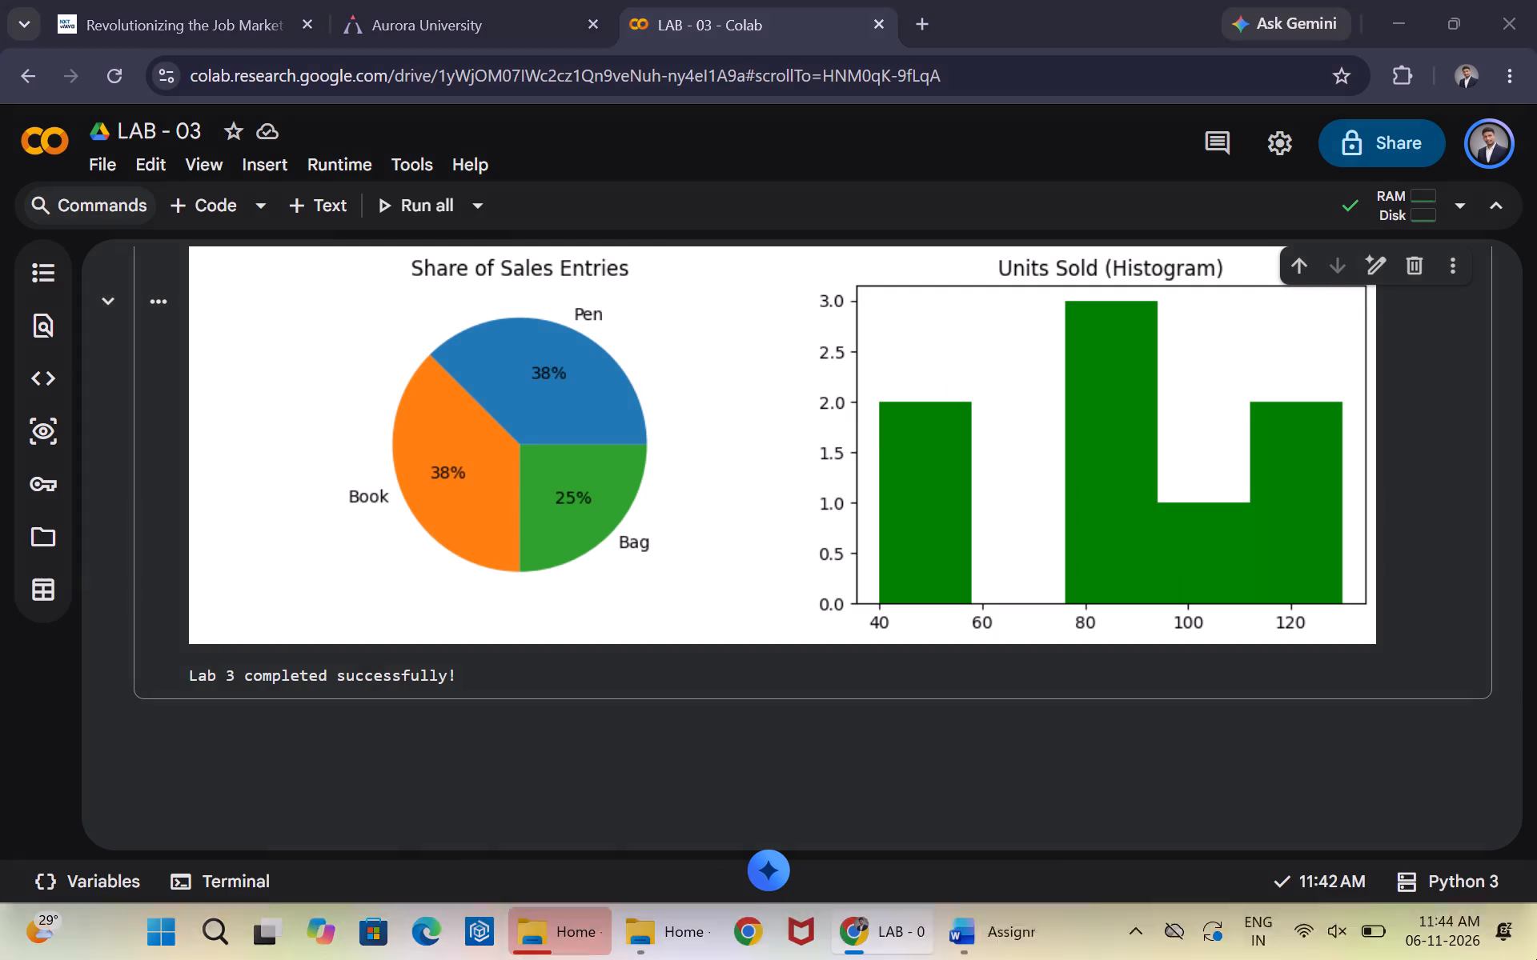
Paste the full-screen screenshot on the new last page of the Word assignment, followed by blank lines.
left_click(995, 926)
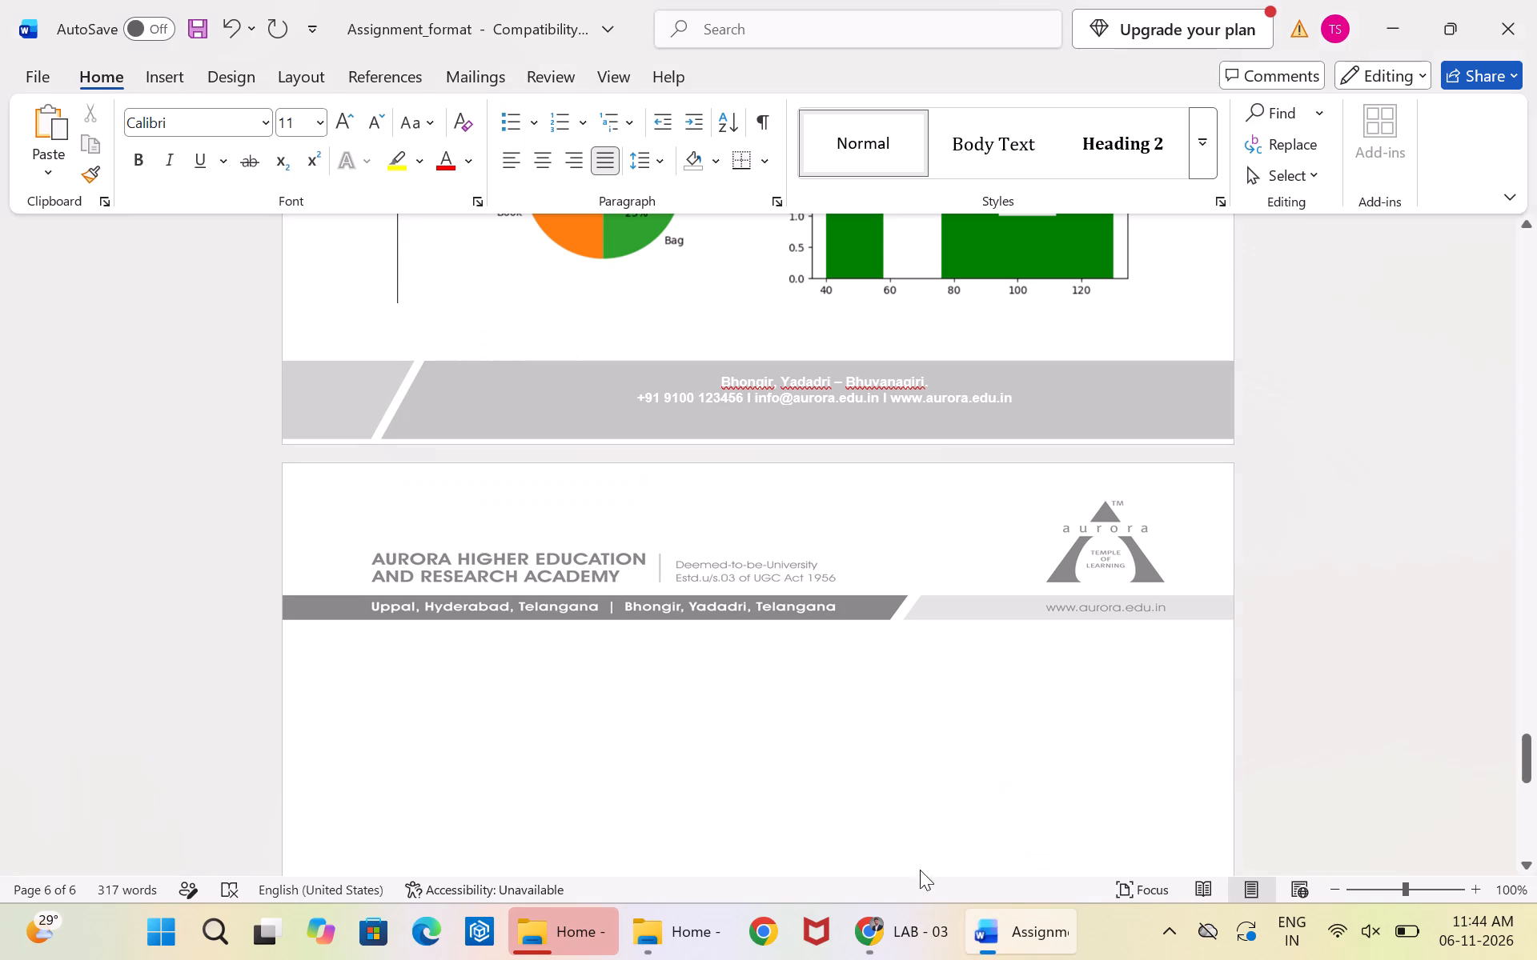
key("ctrl+v")
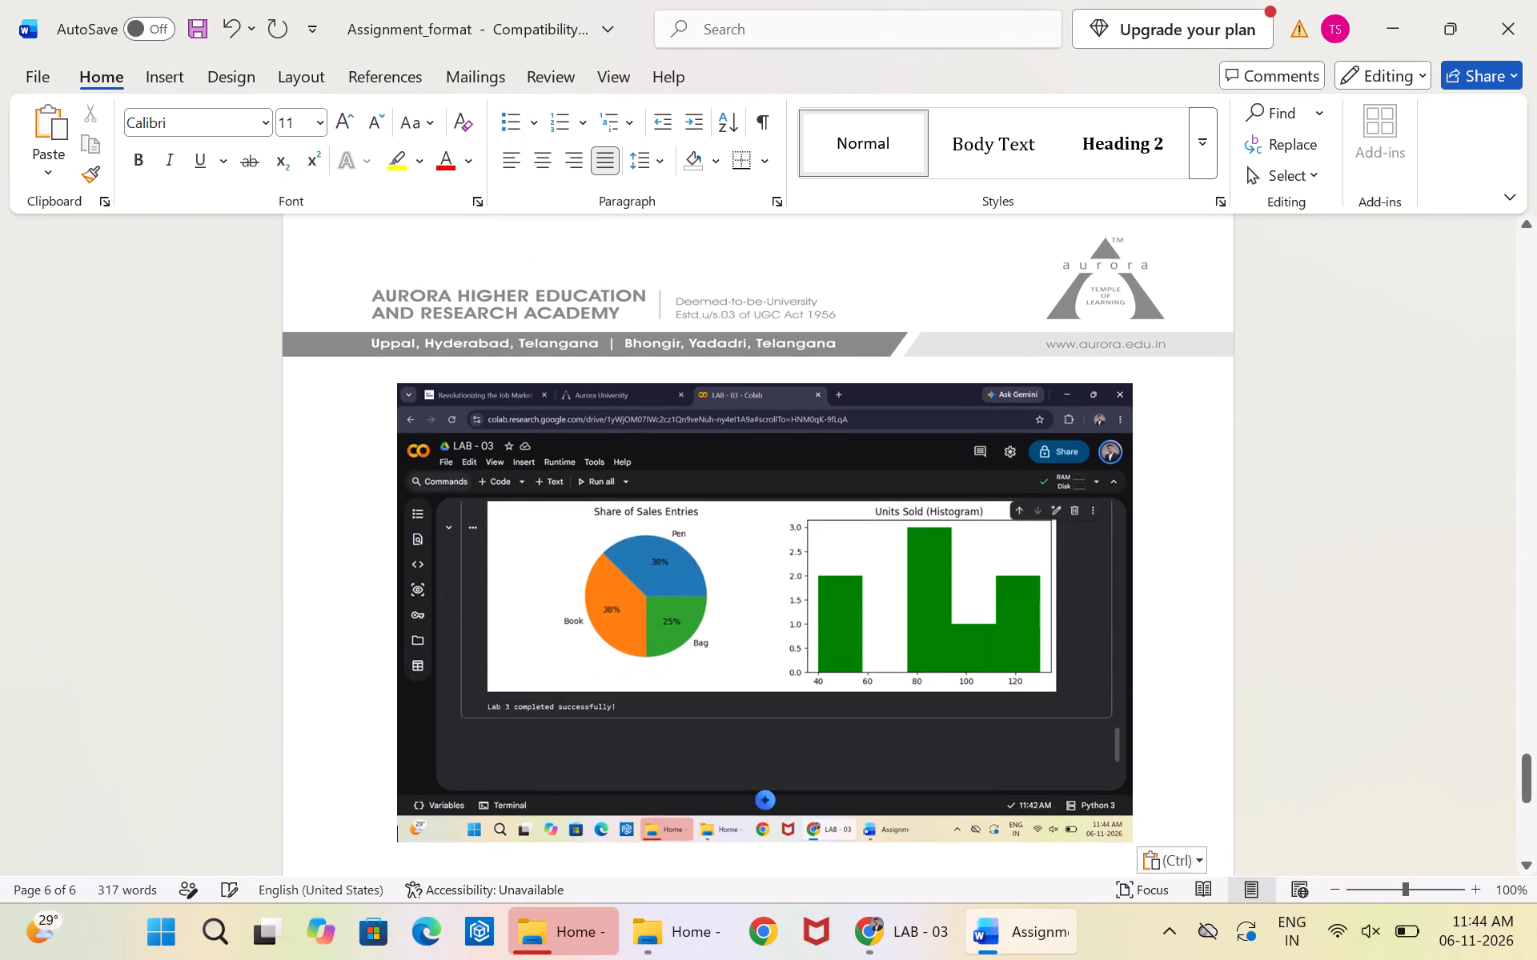
key("Right")
key("Return")
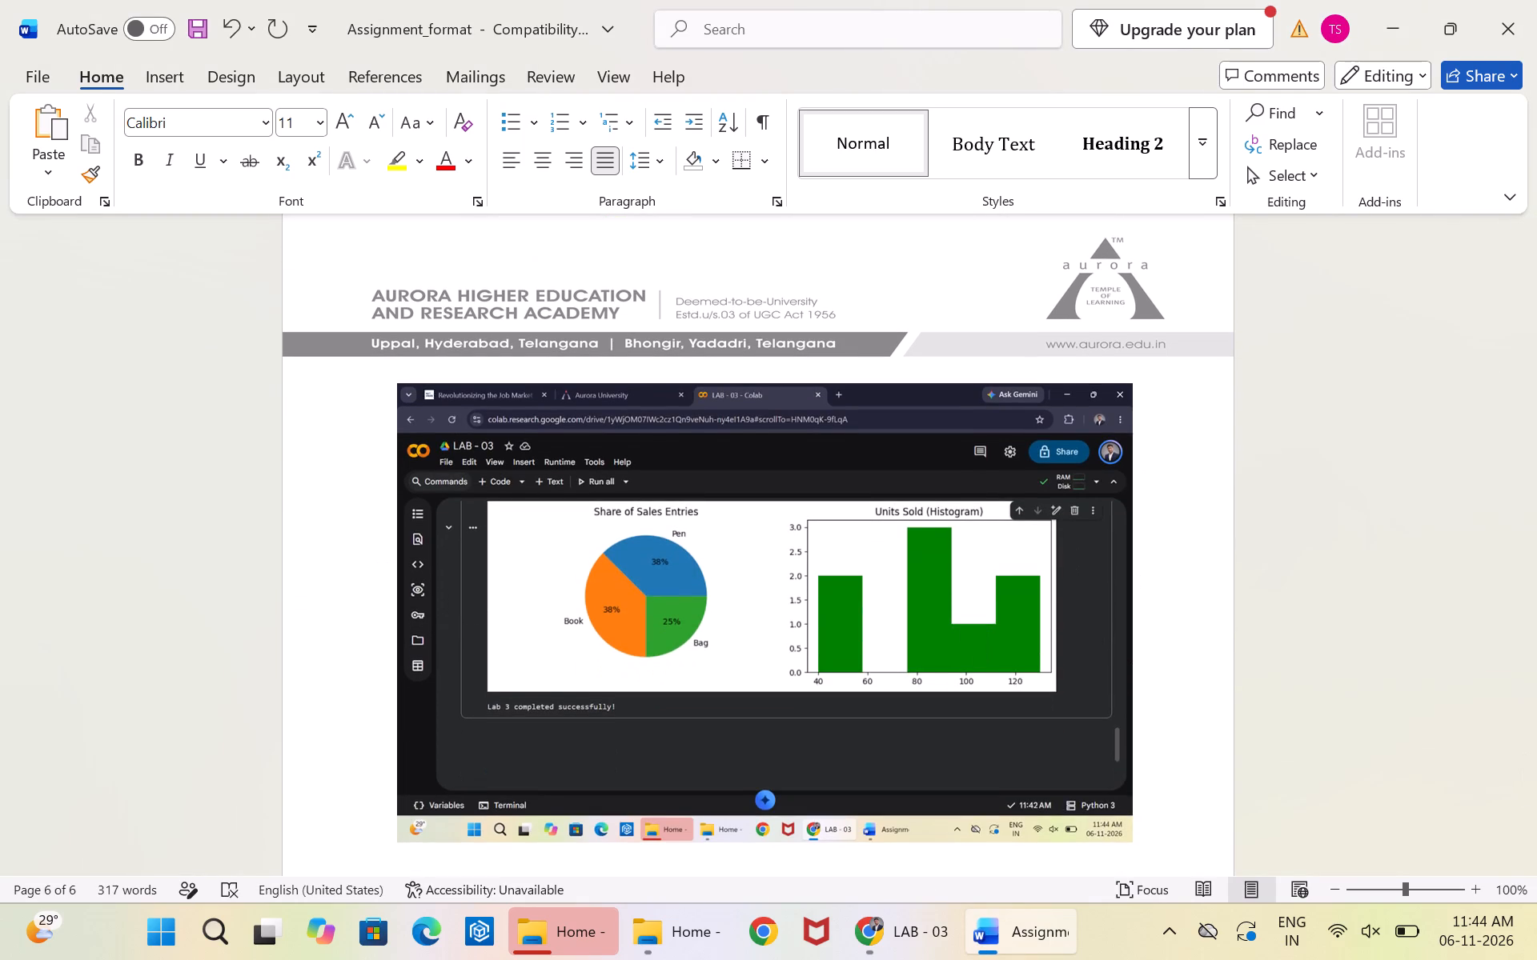
key("Return")
Copy the text from the "Charts displayed:" list through the end of the "8. Result" section on the Lab 3 course page.
left_click(876, 922)
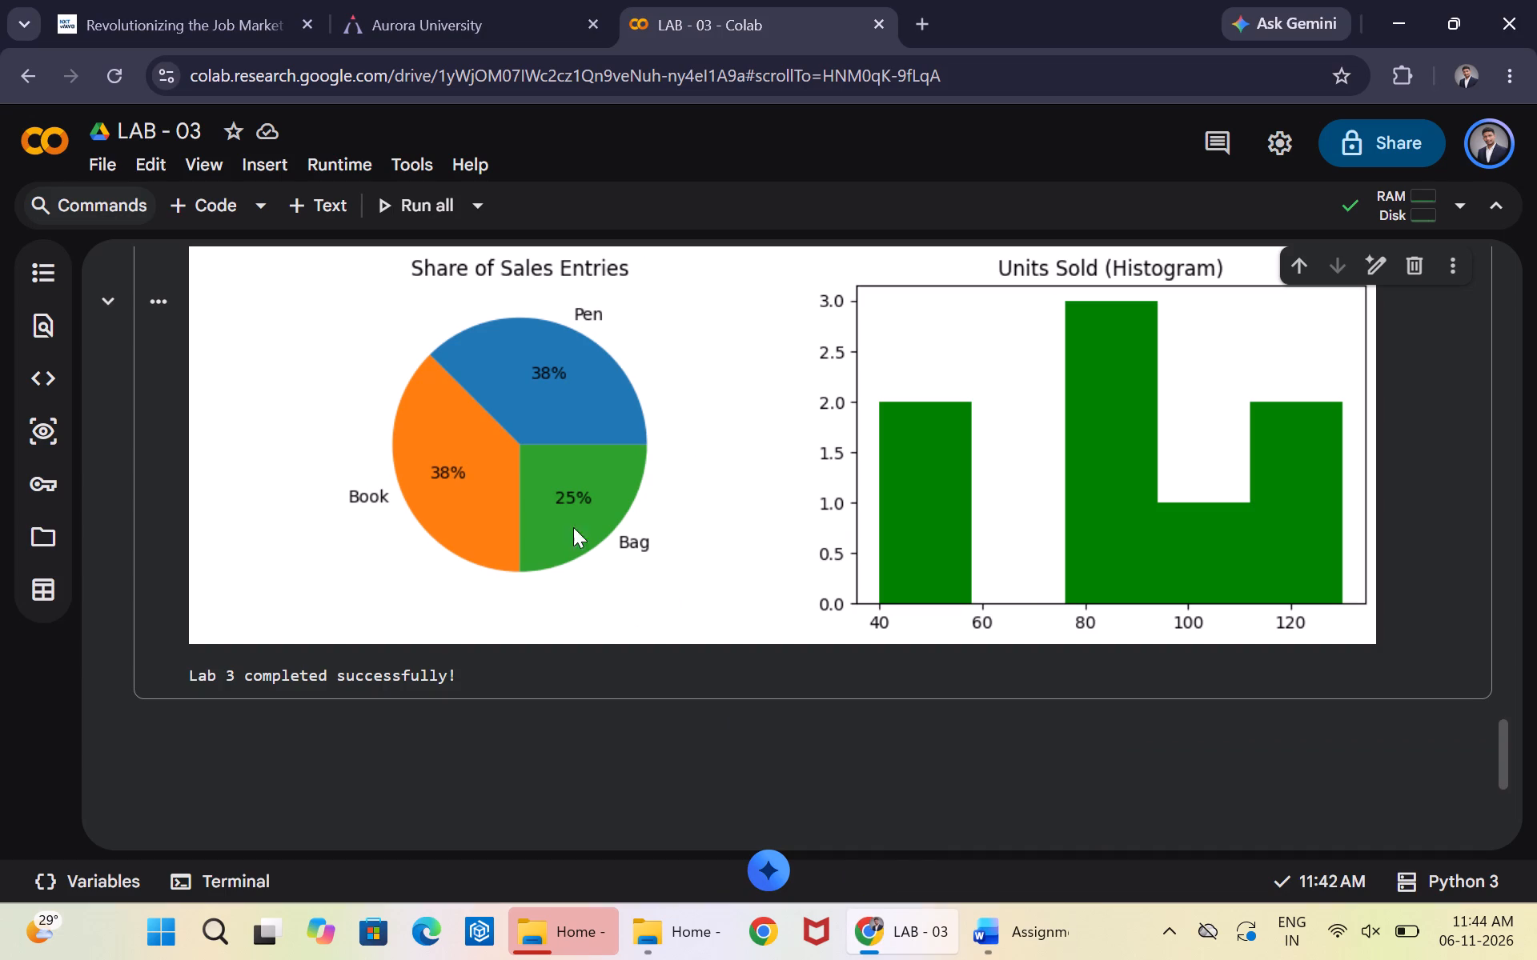
left_click(58, 1)
left_click(556, 437)
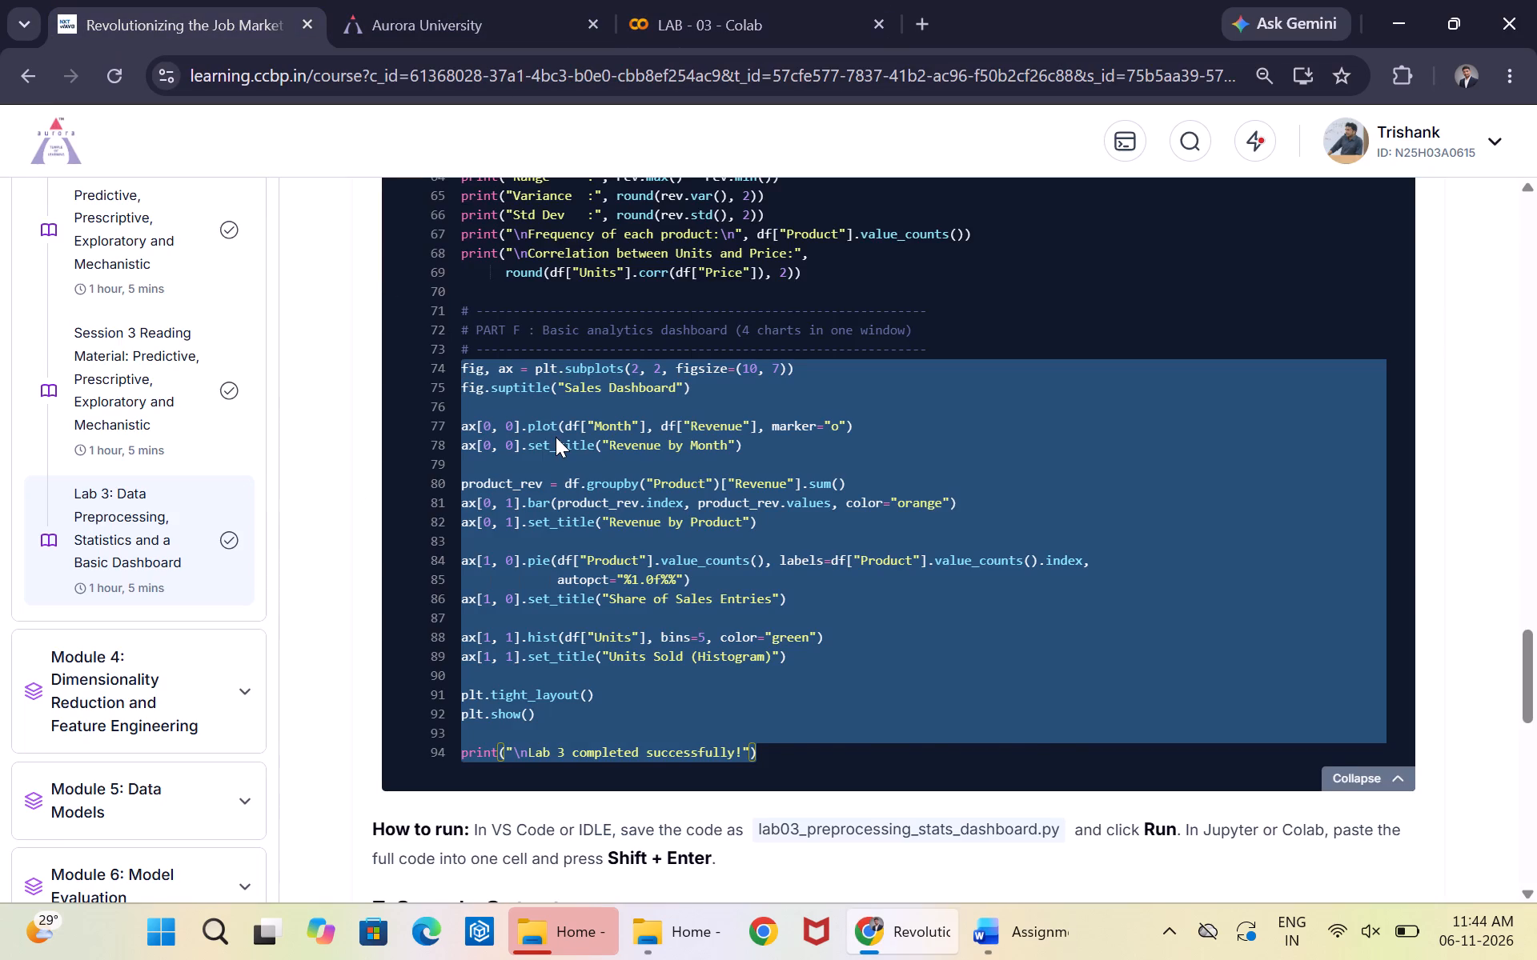
scroll(556, 437, "down", 6)
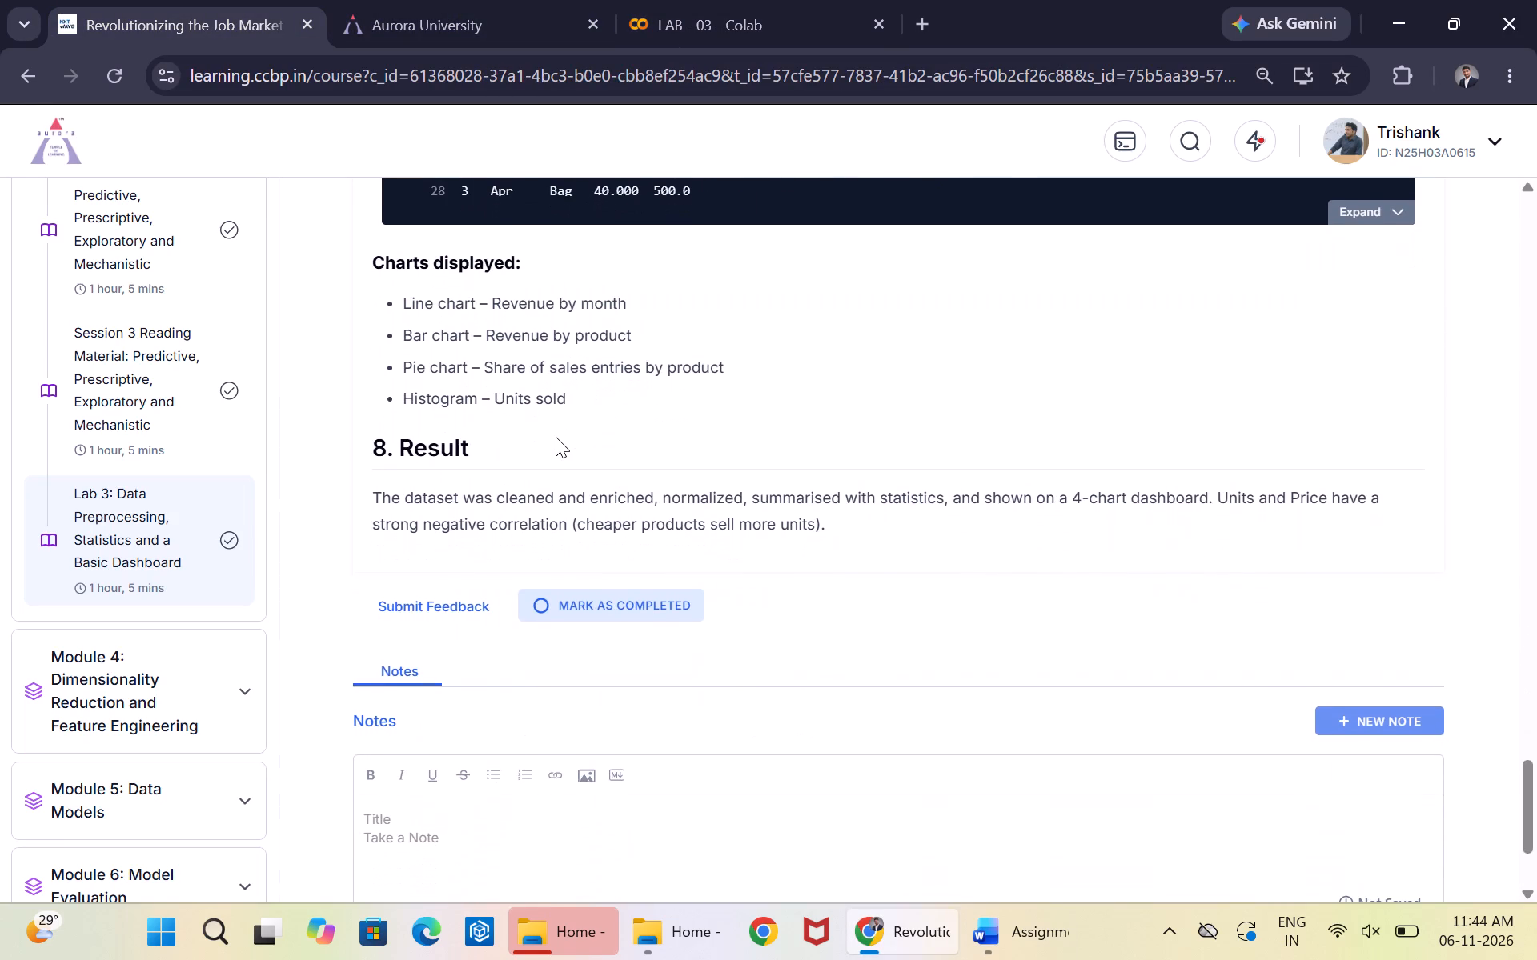
scroll(556, 437, "down", 2)
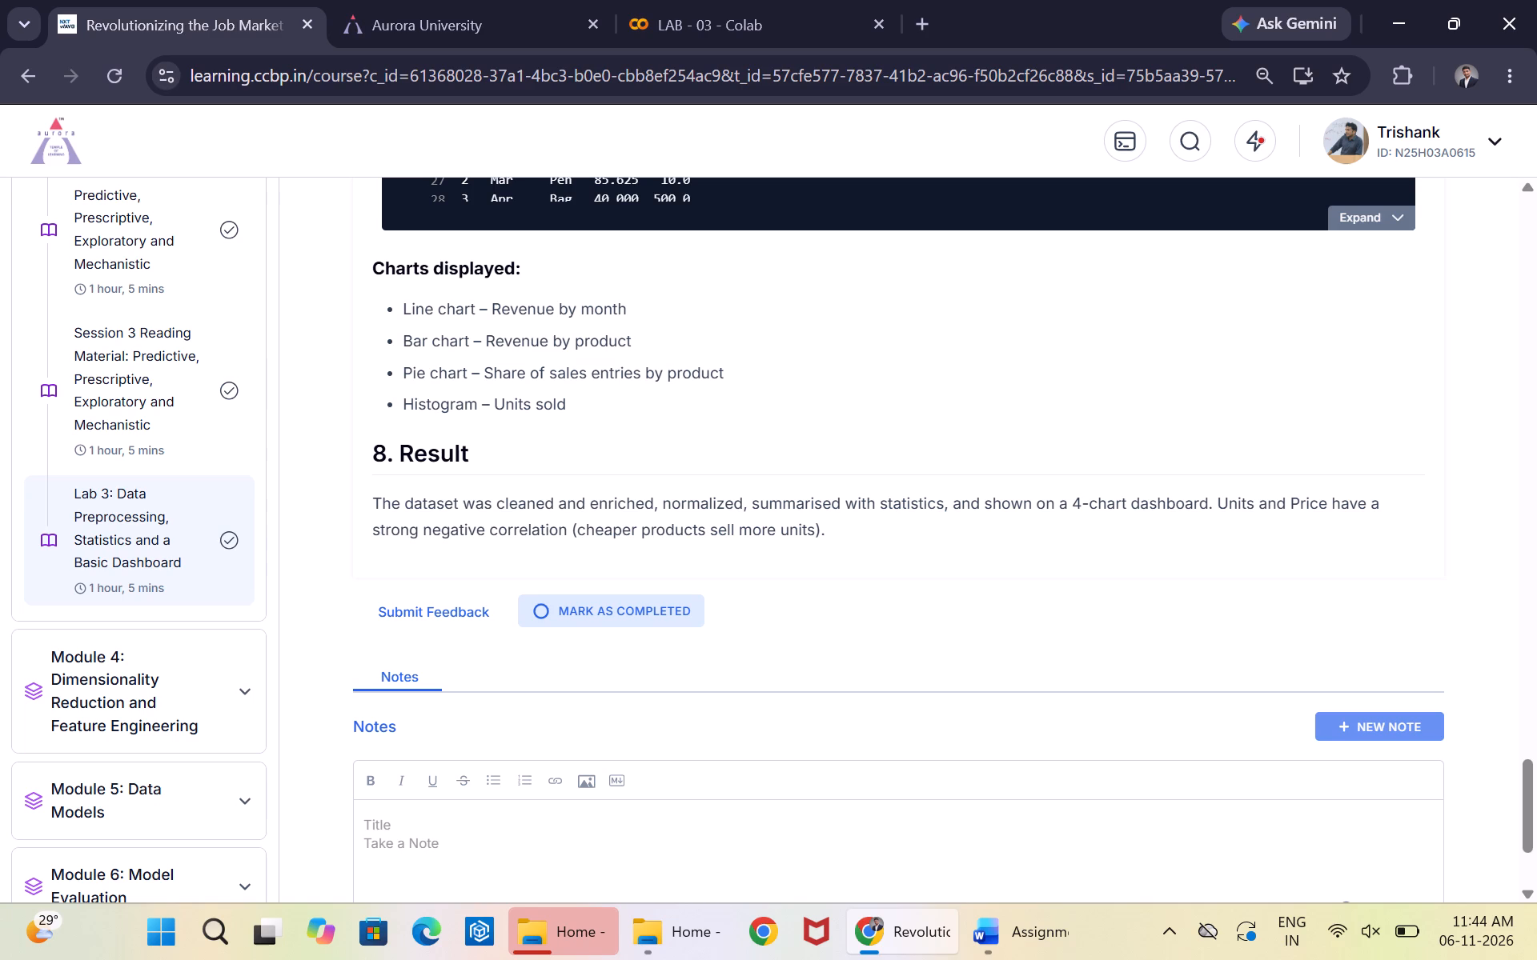
left_click_drag(375, 264, 1059, 527)
key("ctrl+c")
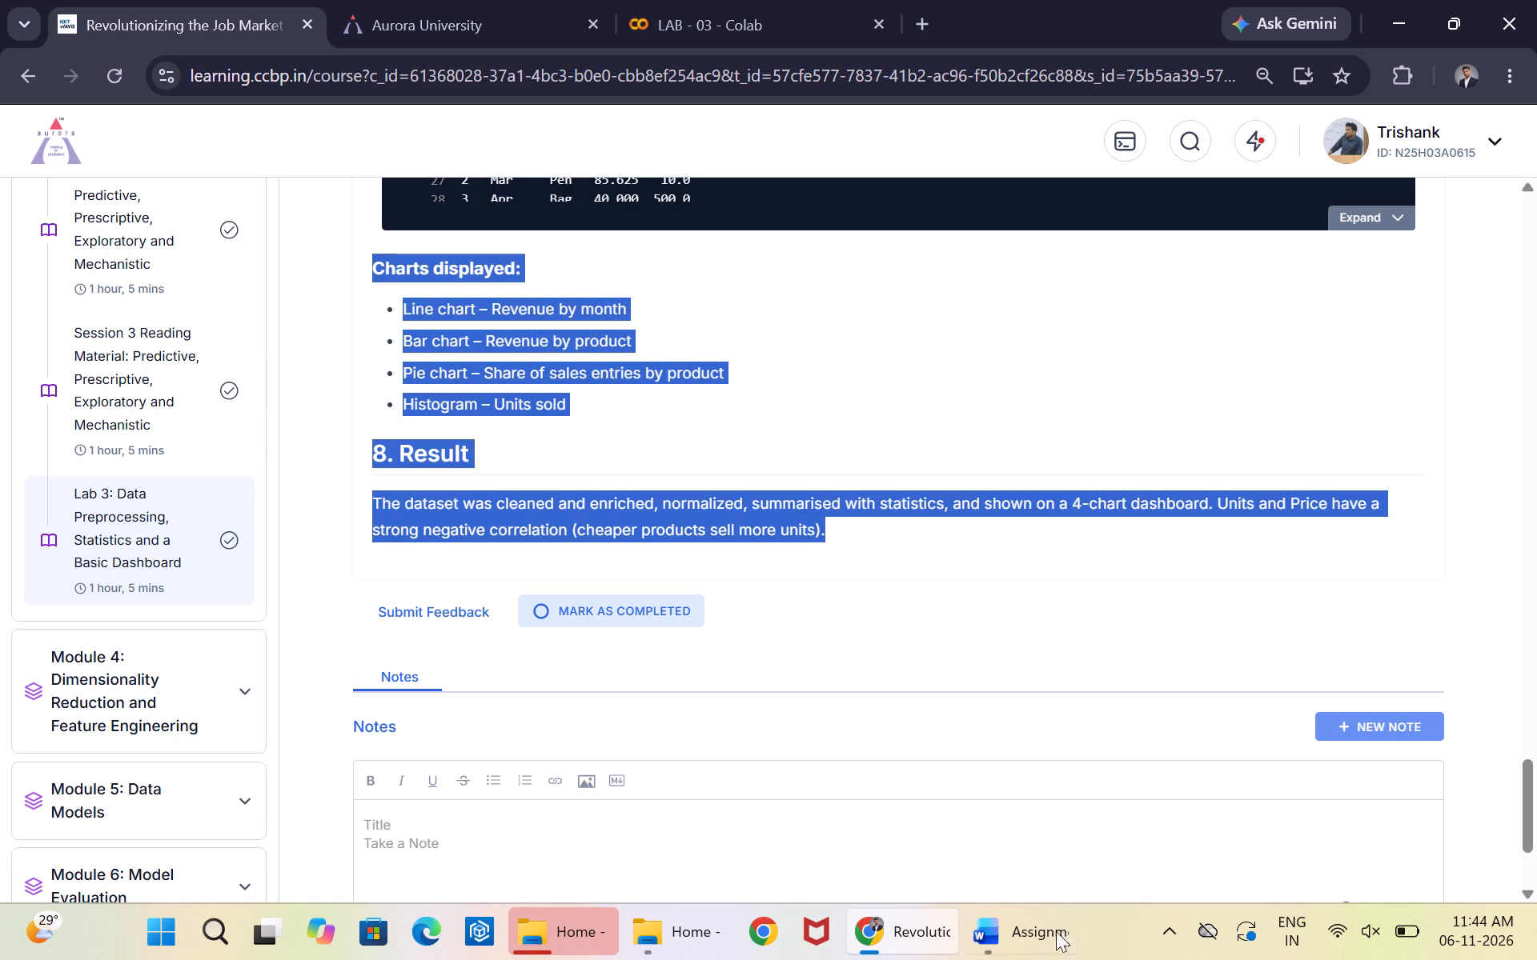
Paste the copied charts list and result text below the last screenshot in the Word assignment, with an unbulleted blank line before the Result heading.
left_click(1049, 953)
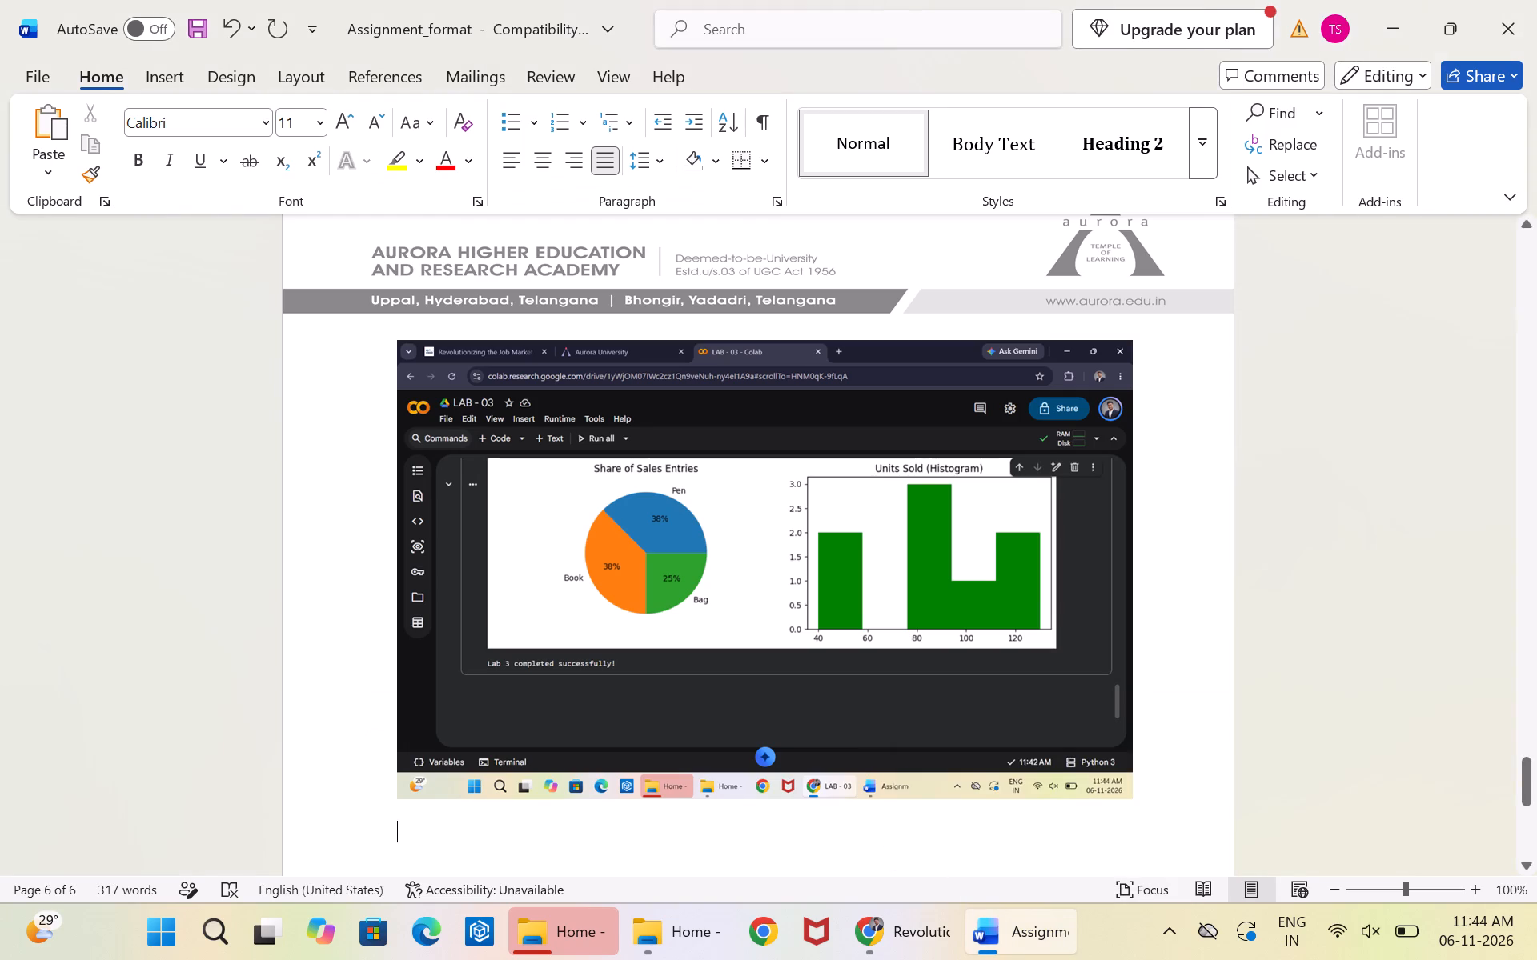
key("ctrl+v")
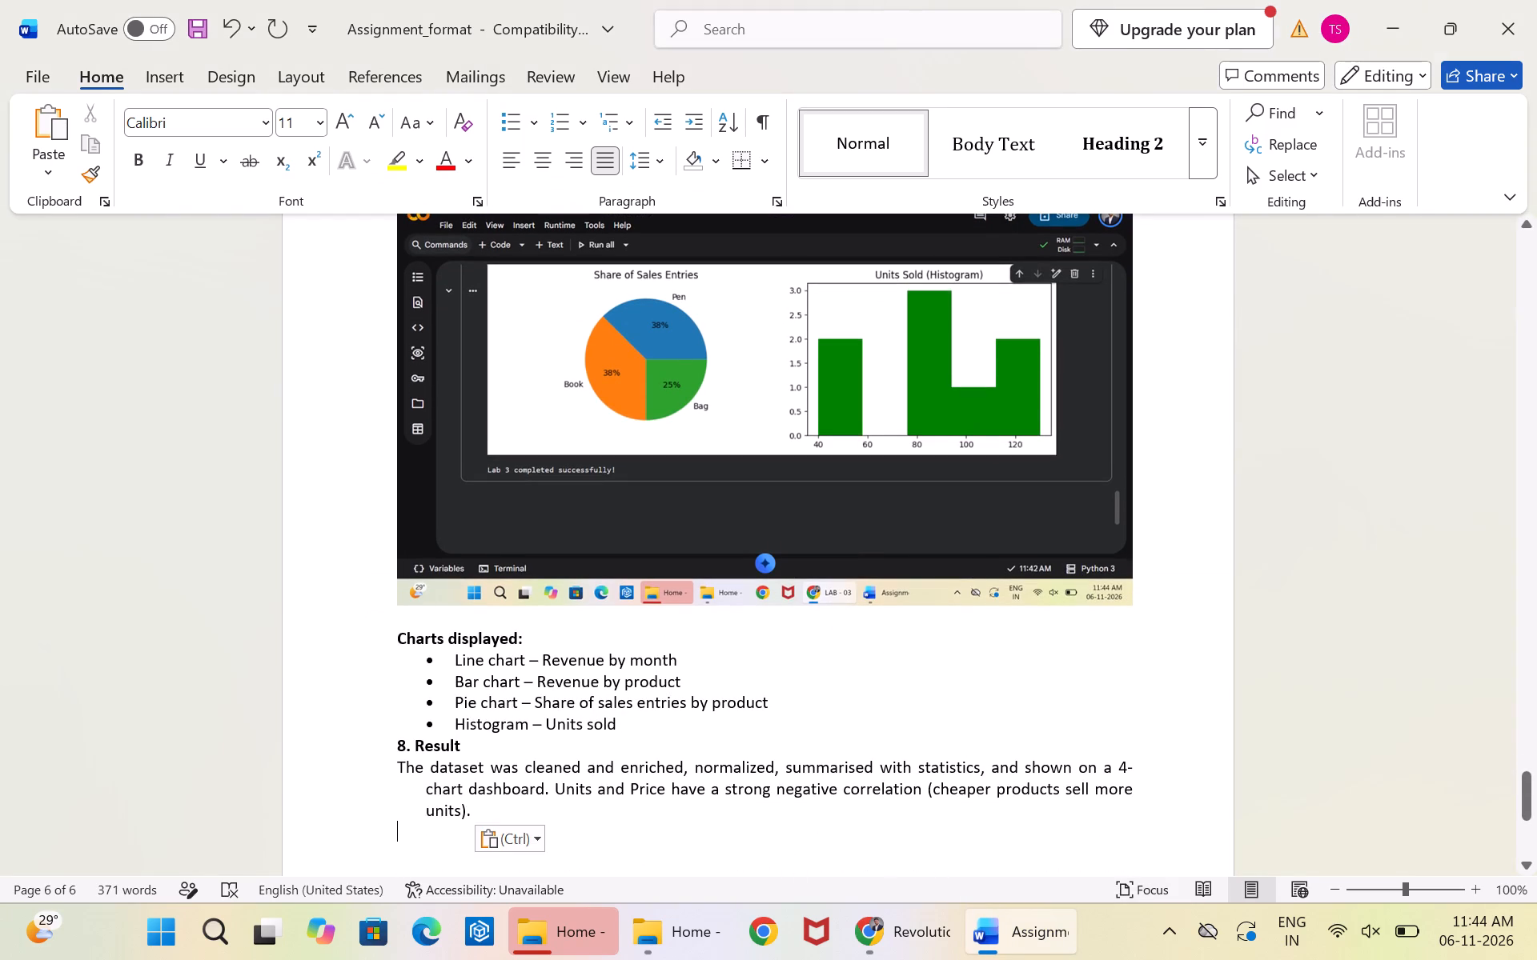
left_click(619, 724)
key("Return")
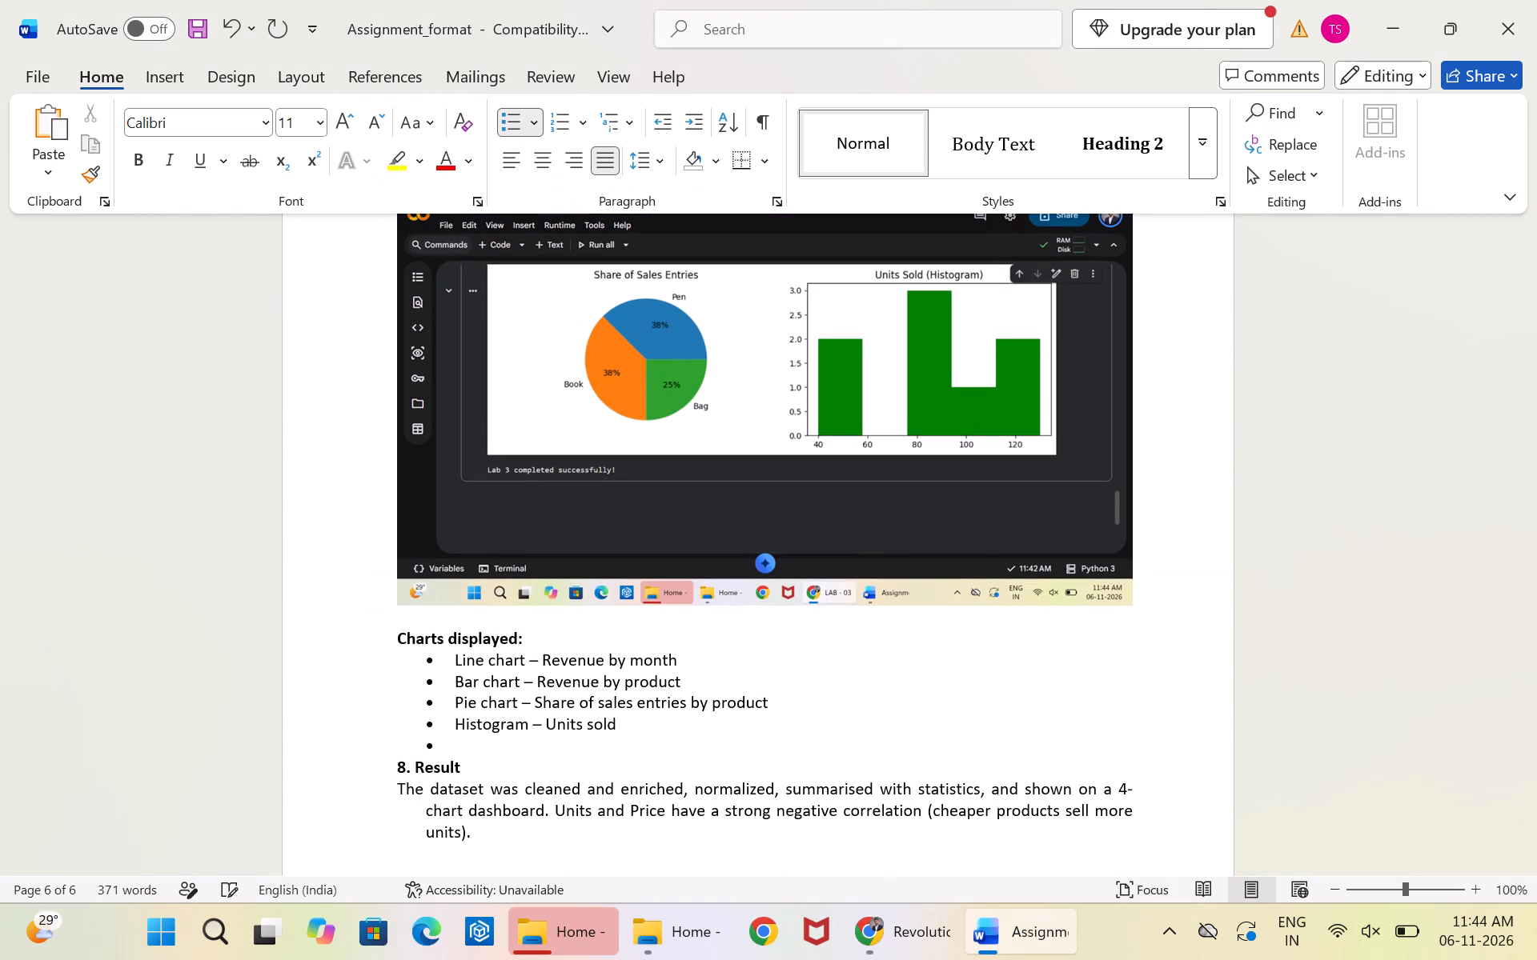
key("BackSpace")
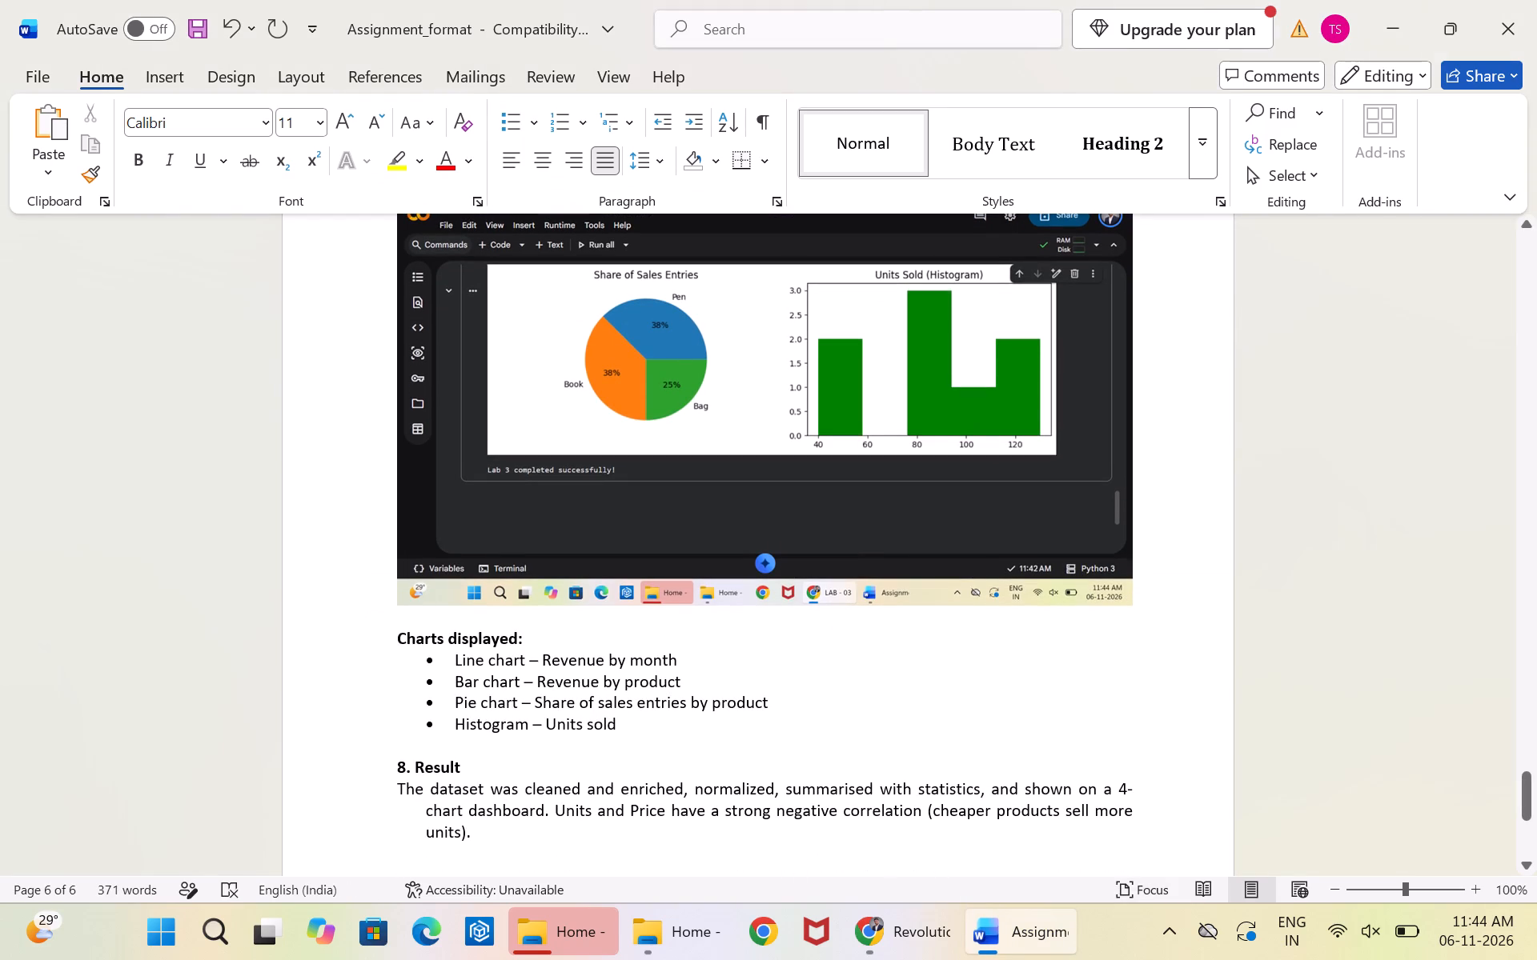
Remove the number "8." from the Result heading on the last page.
left_click(411, 767)
key("BackSpace")
key("BackSpace")
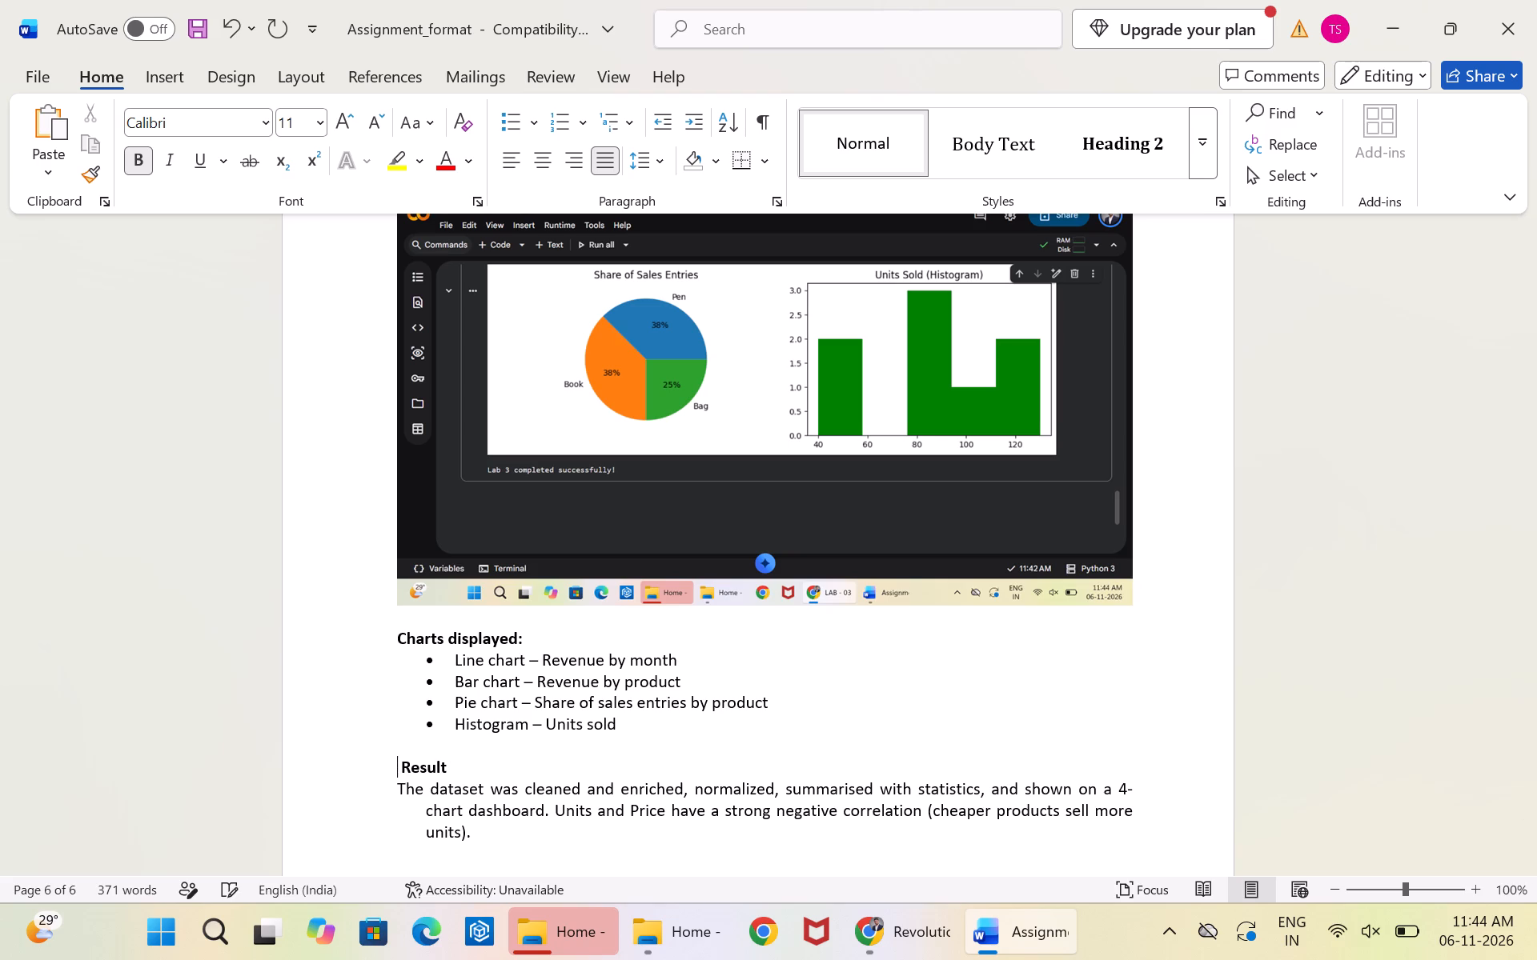
Review the assignment from the last page back to the Lab Report title and details table on the first page.
scroll(548, 800, "up", 3)
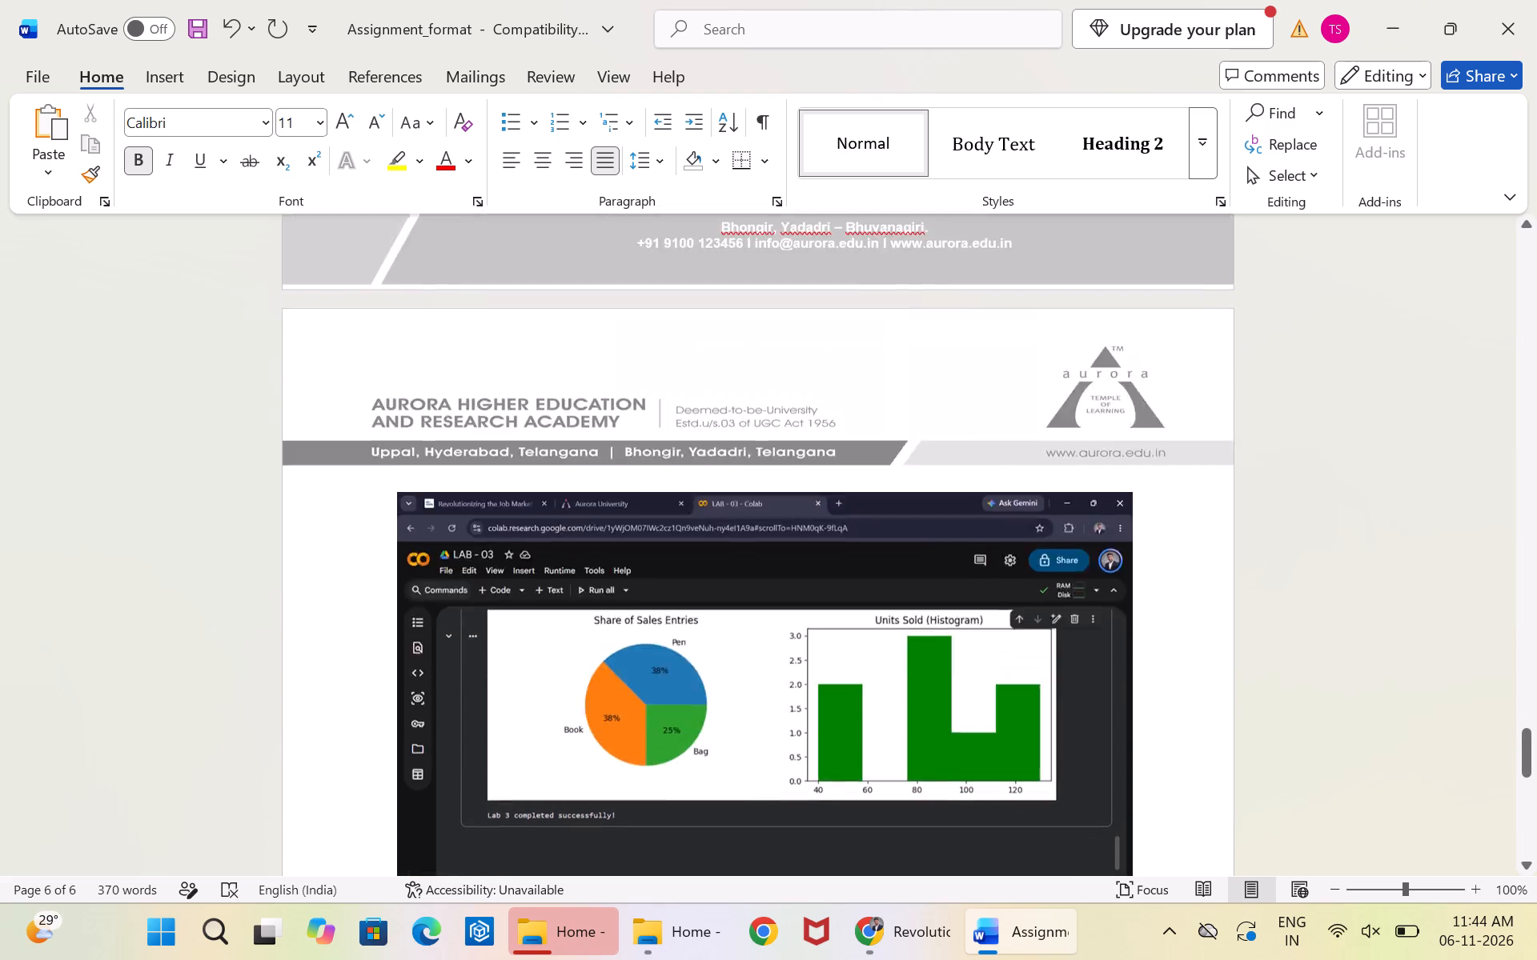
scroll(548, 800, "up", 9)
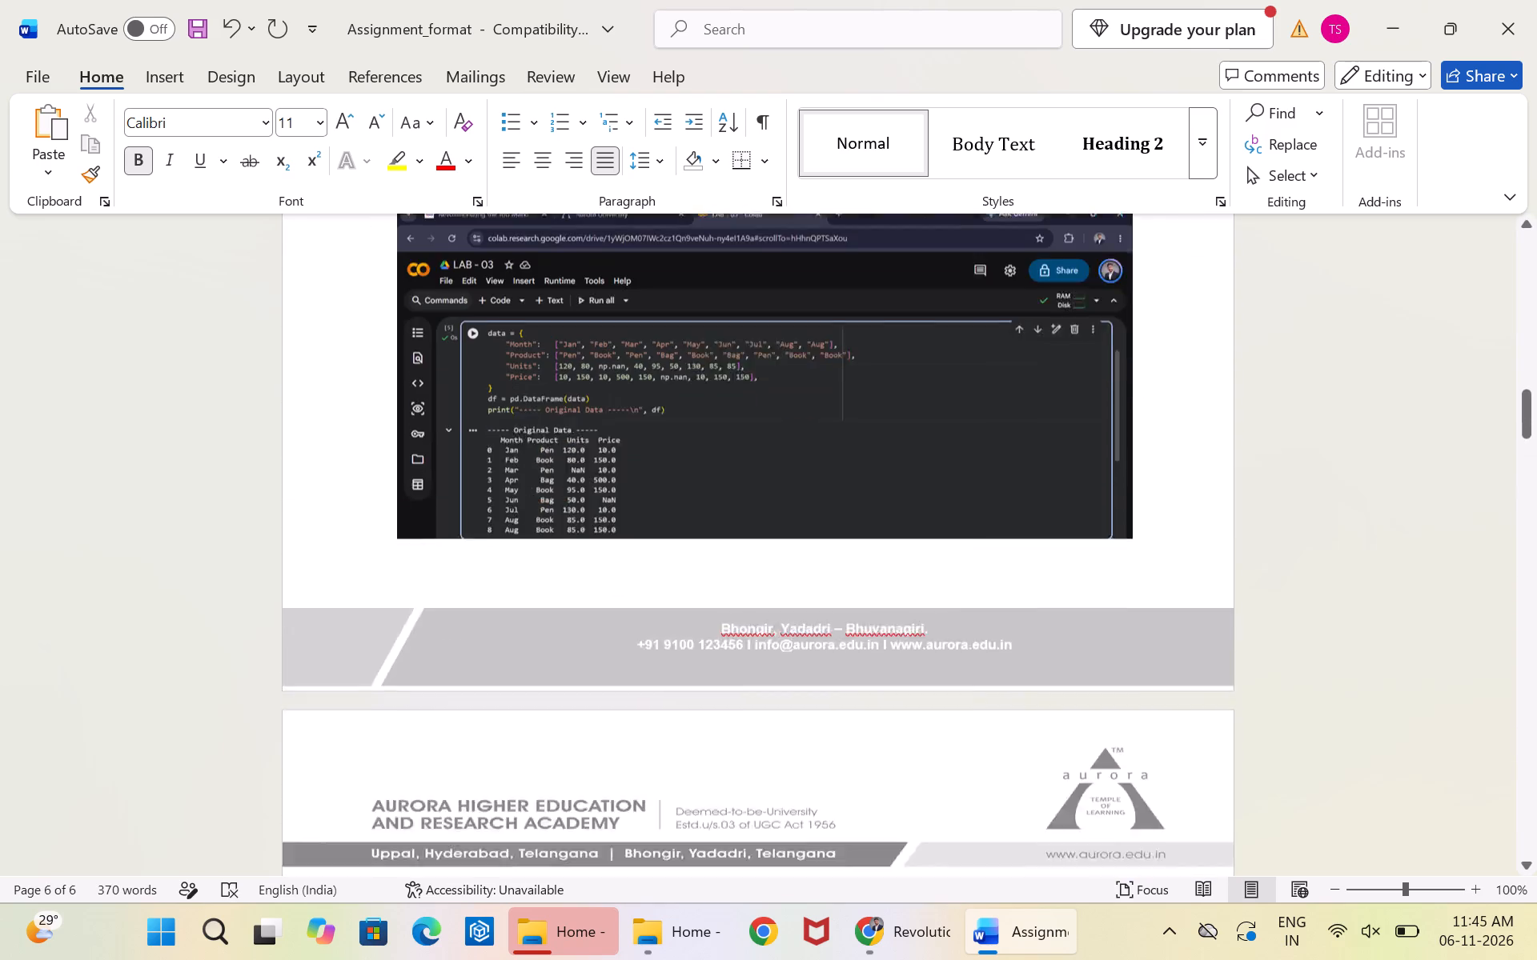
scroll(548, 800, "down", 10)
scroll(548, 800, "up", 15)
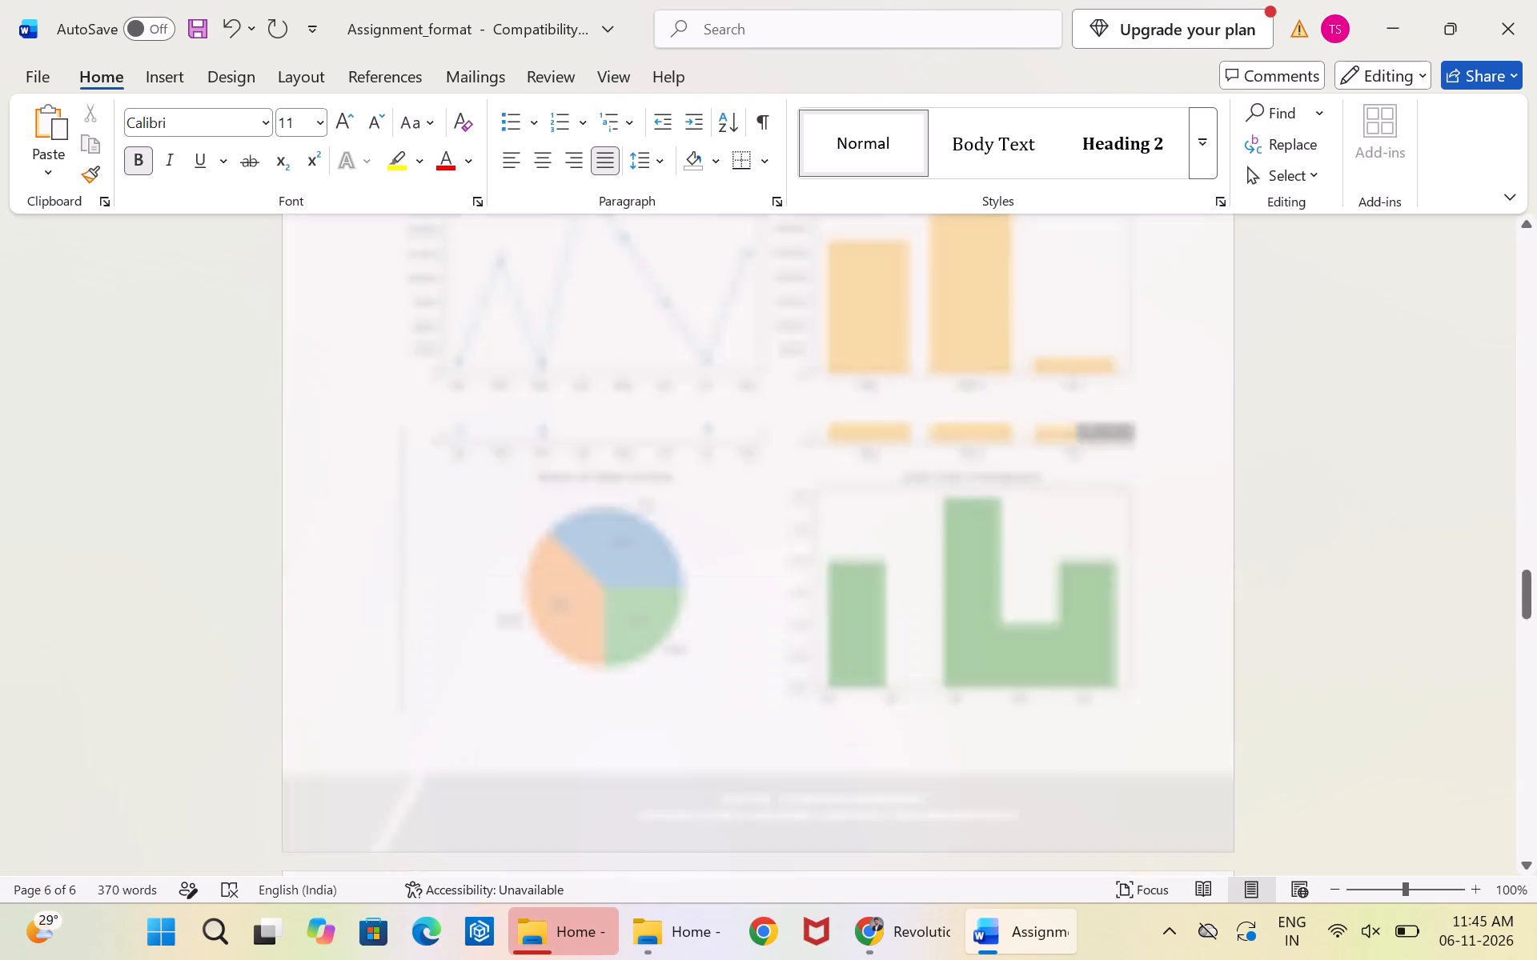
scroll(548, 800, "up", 20)
scroll(548, 800, "up", 3)
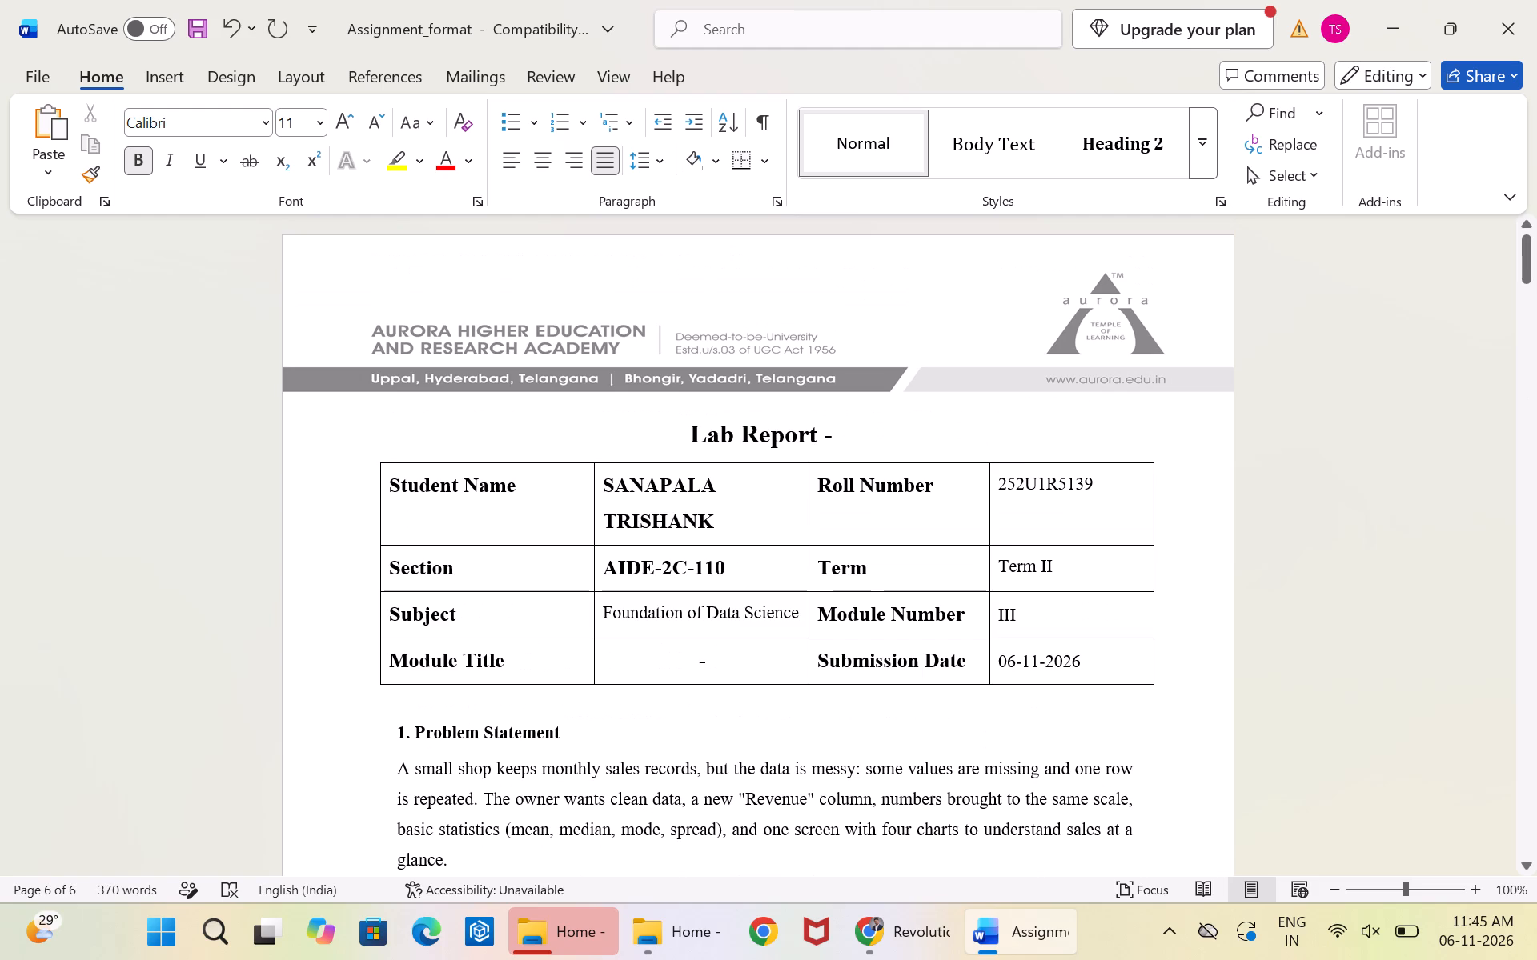
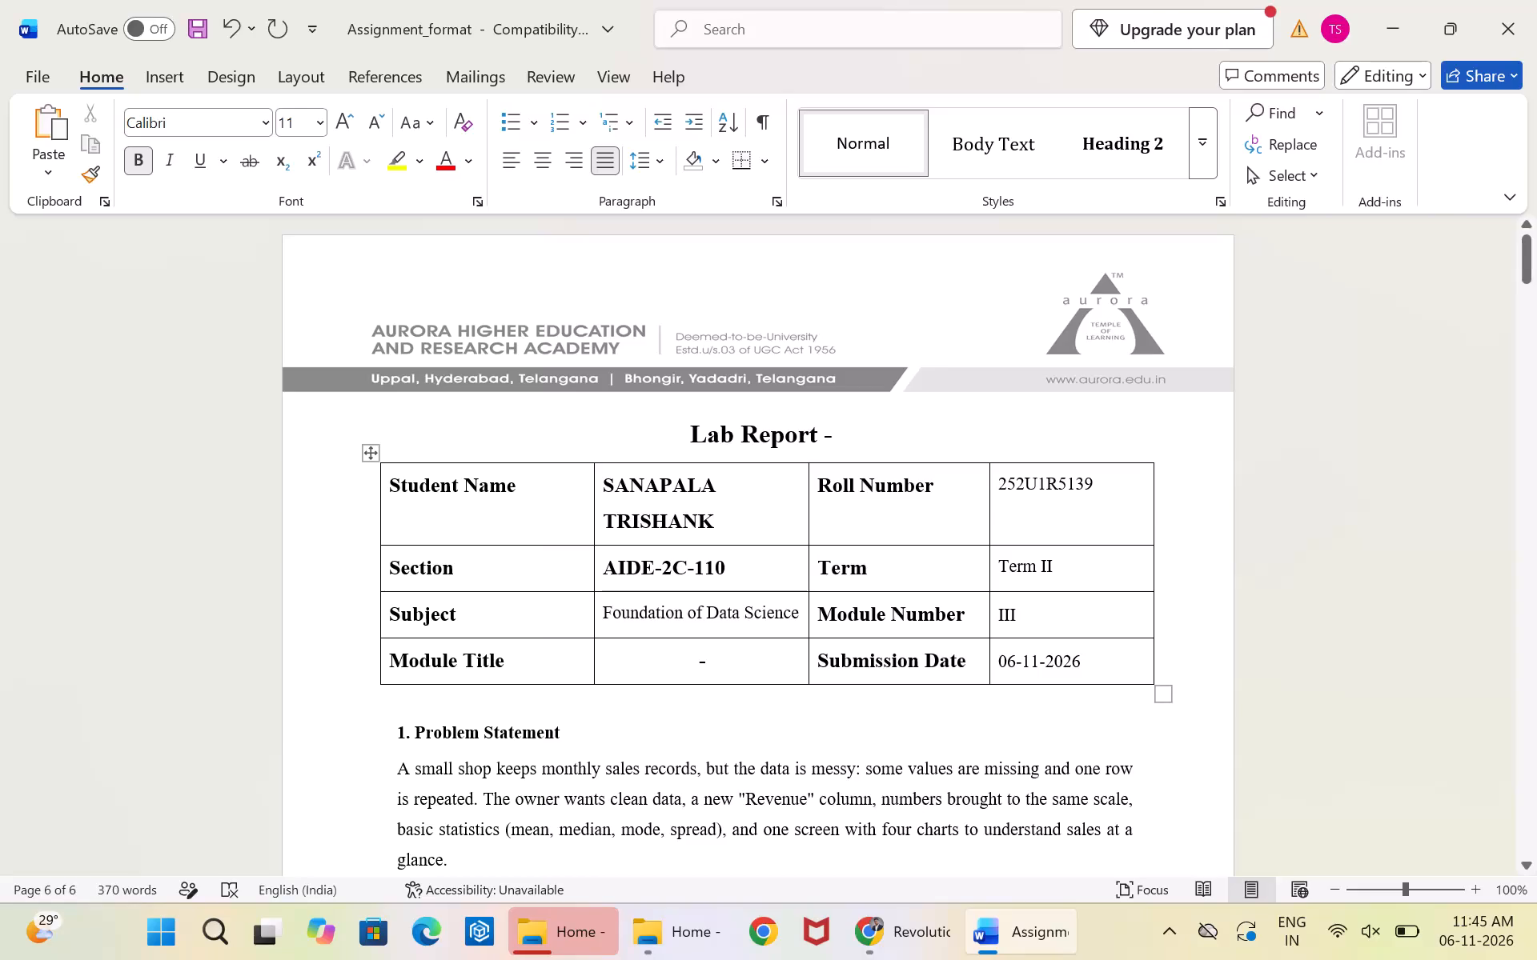
Complete the report title on the first page with the number 03, after "Lab Report -".
left_click(851, 443)
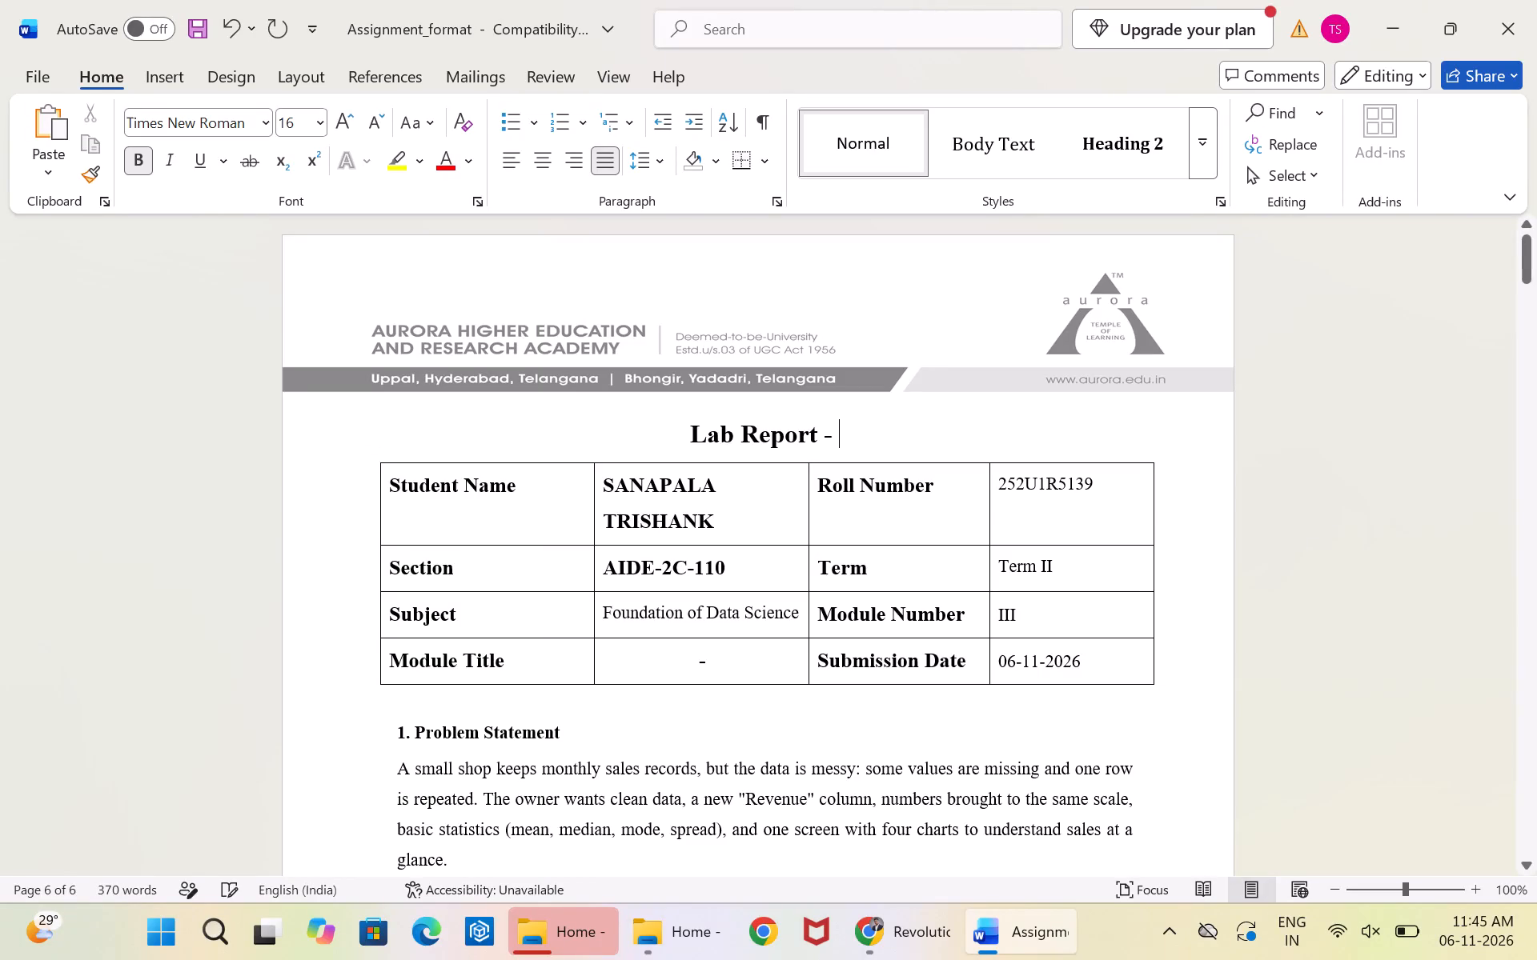
type("03")
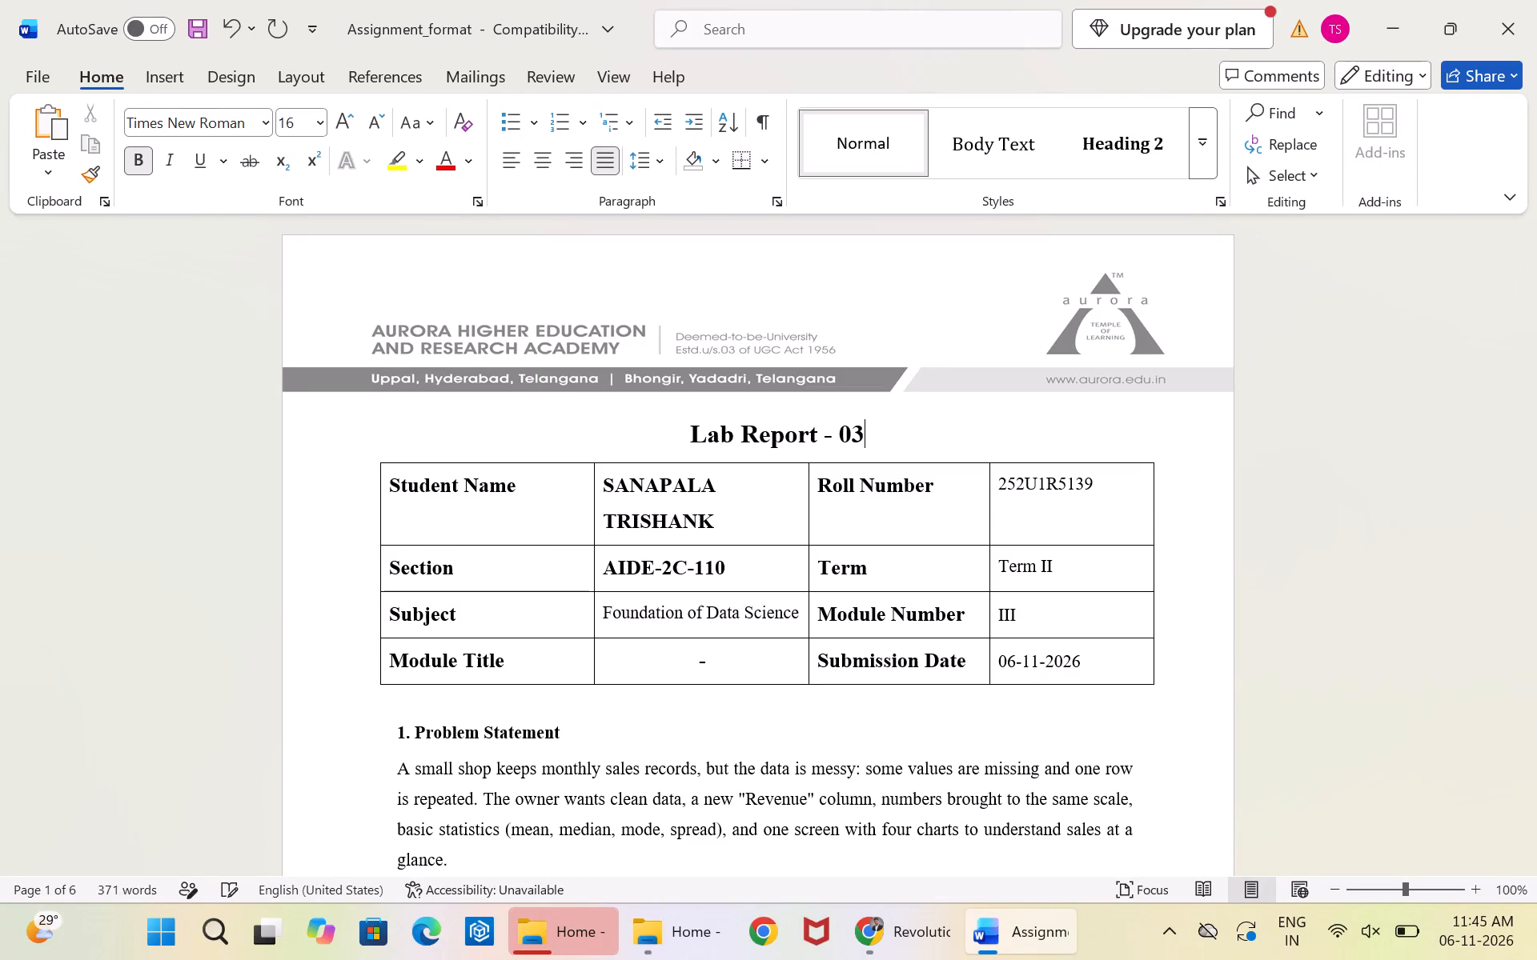
Review the whole report from the problem statement on the first page through the screenshots to the Result section on the last page.
scroll(588, 606, "down", 3)
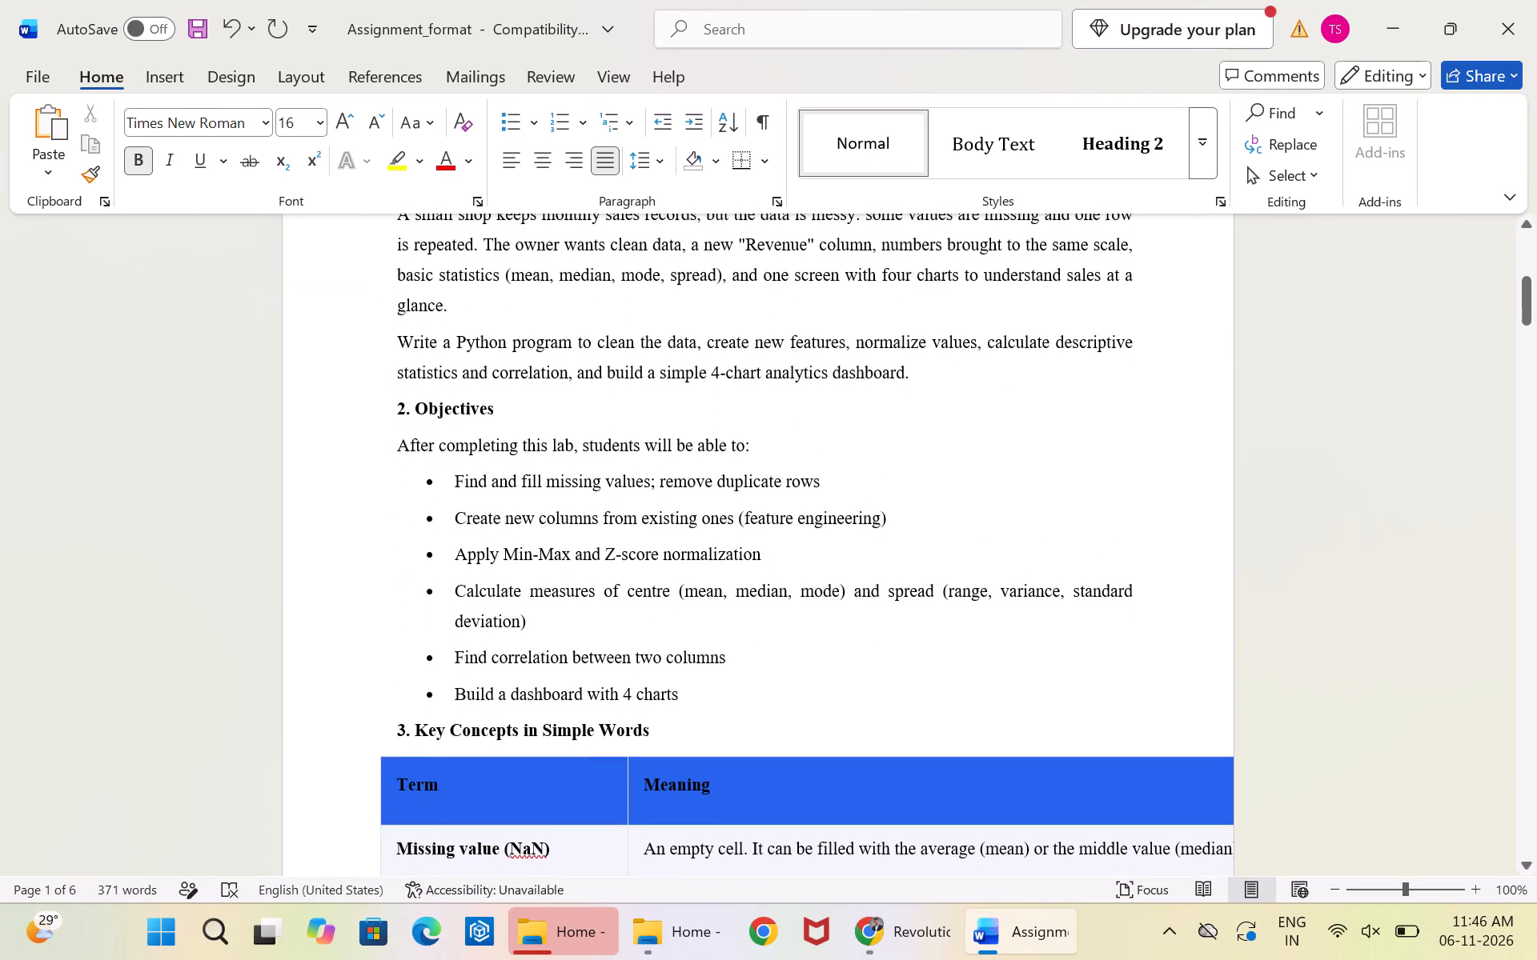
scroll(588, 606, "down", 3)
scroll(588, 606, "up", 4)
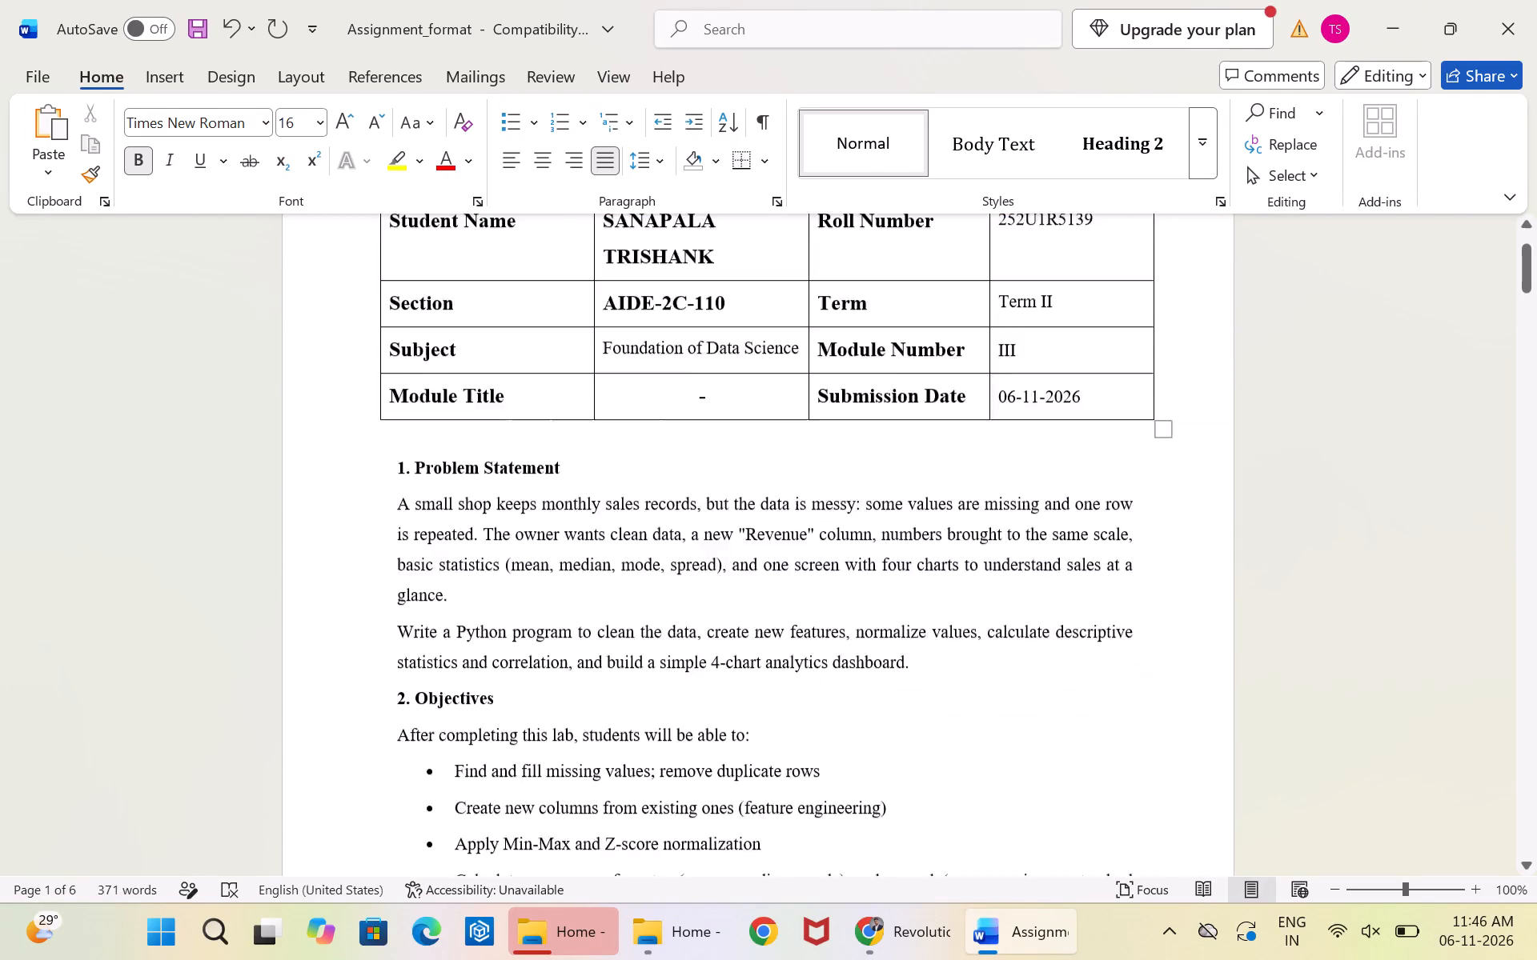
scroll(588, 606, "down", 6)
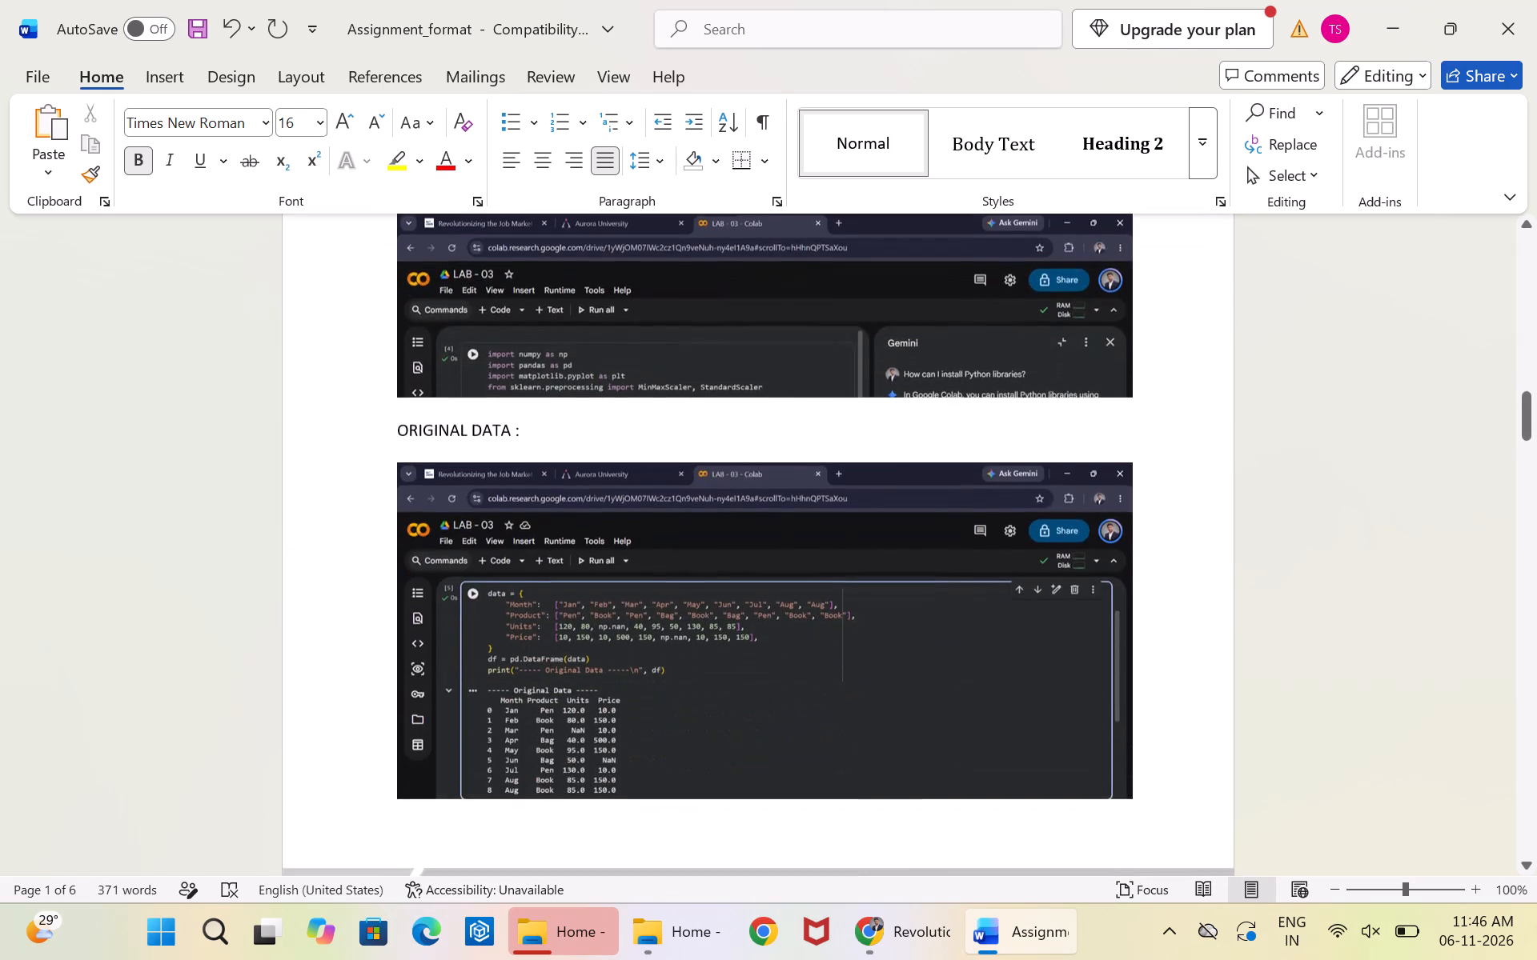
scroll(588, 606, "down", 8)
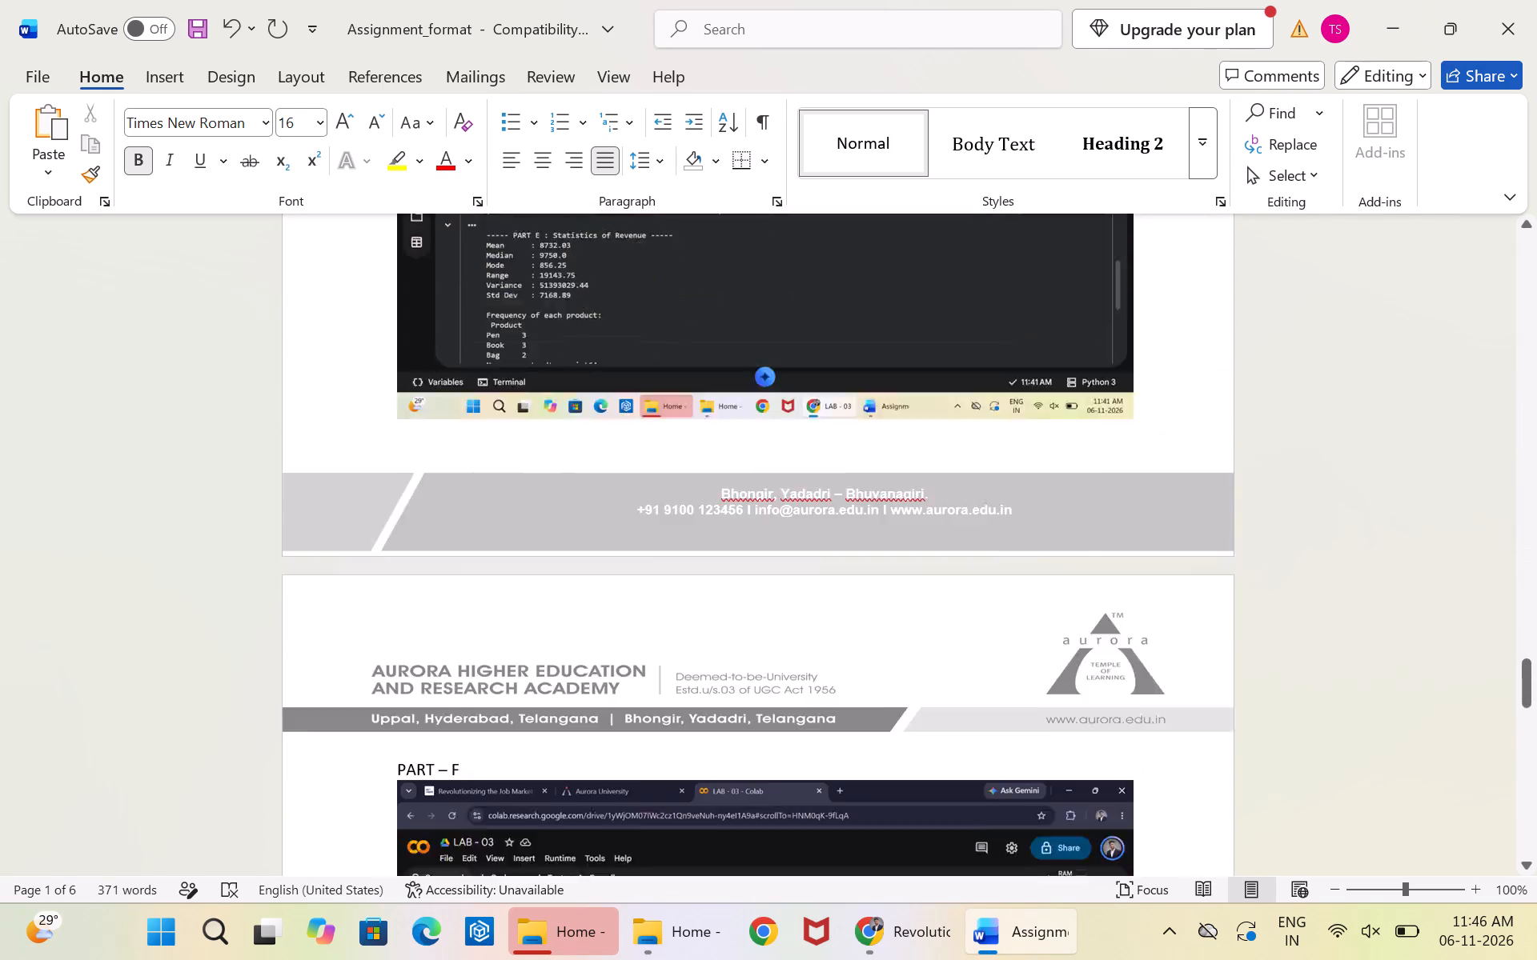
scroll(588, 606, "down", 7)
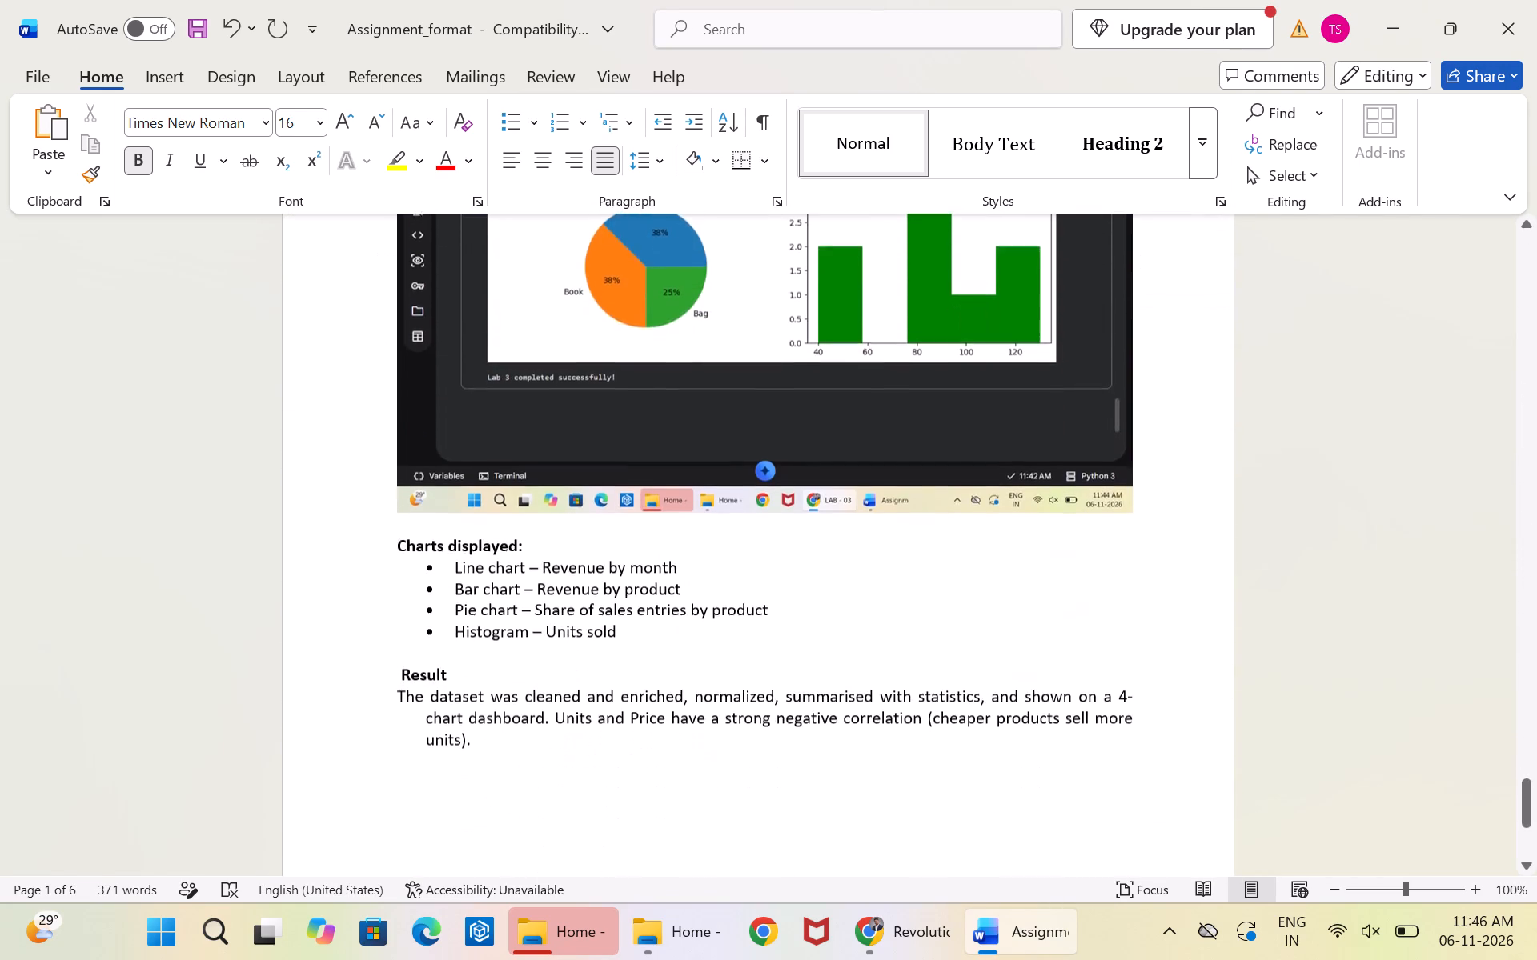
scroll(588, 606, "down", 1)
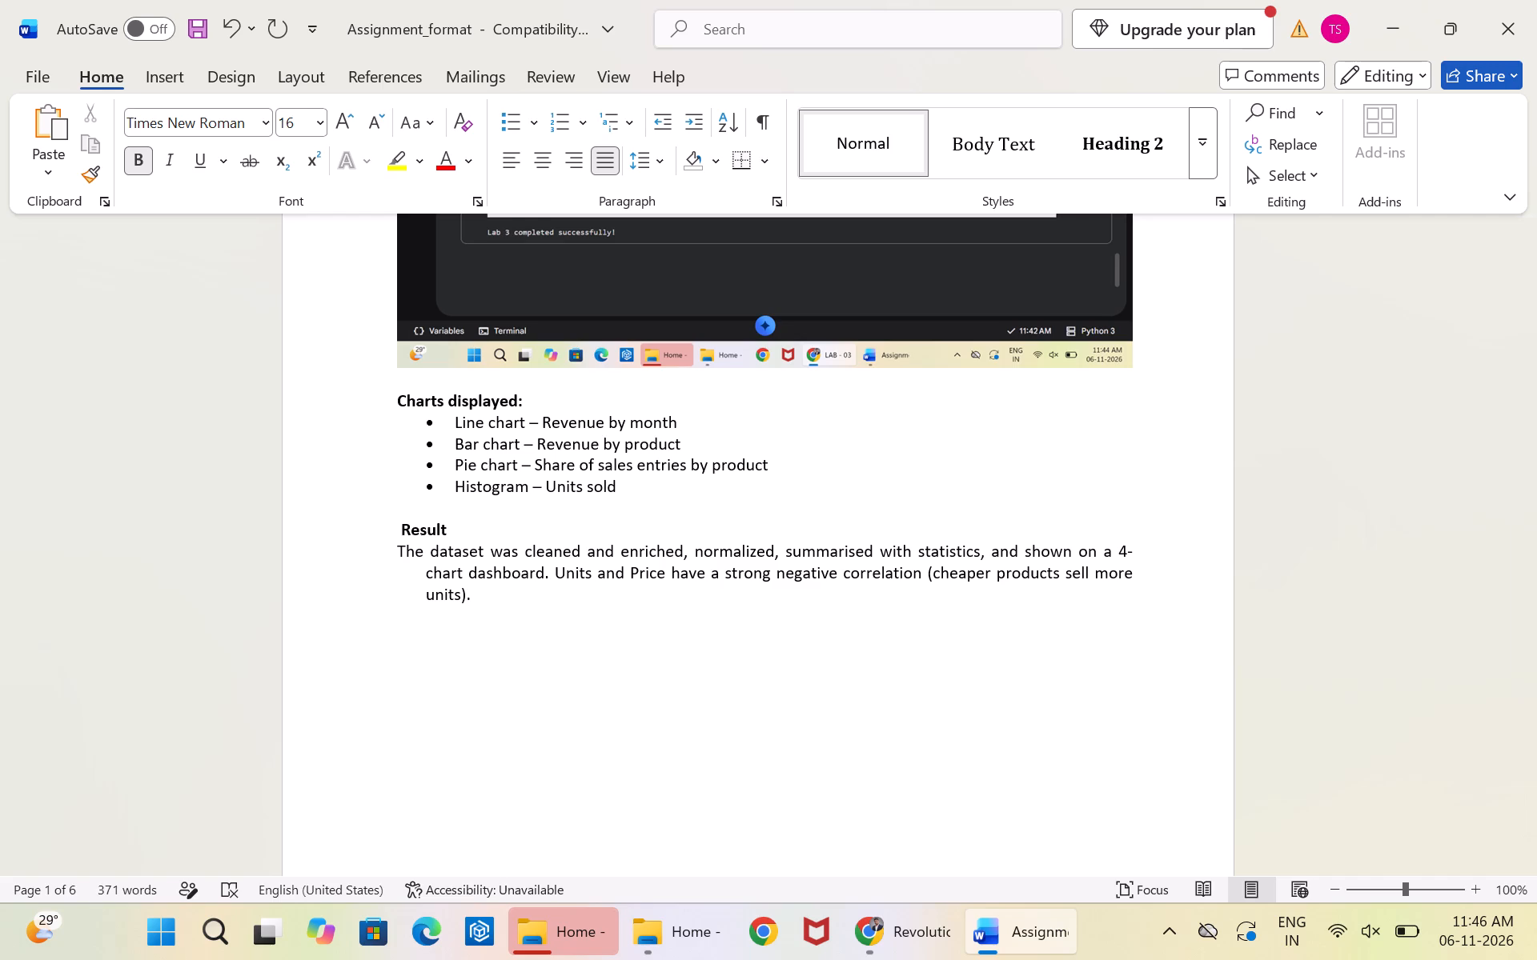
Close both open File Explorer windows, leaving the Word assignment in front.
left_click(668, 942)
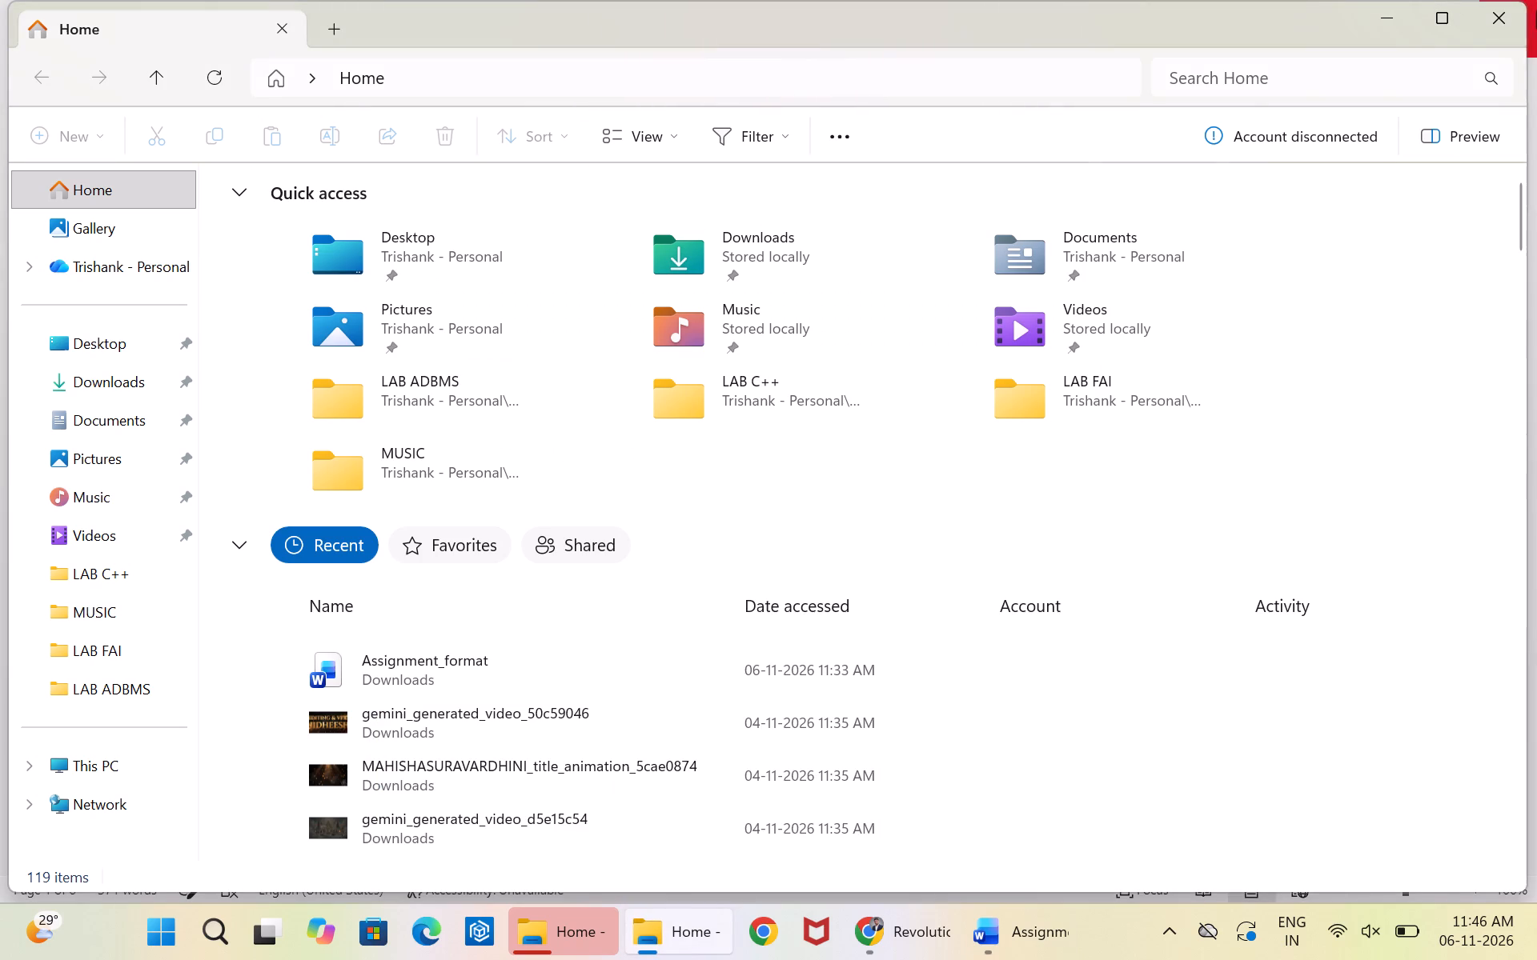
left_click(1495, 22)
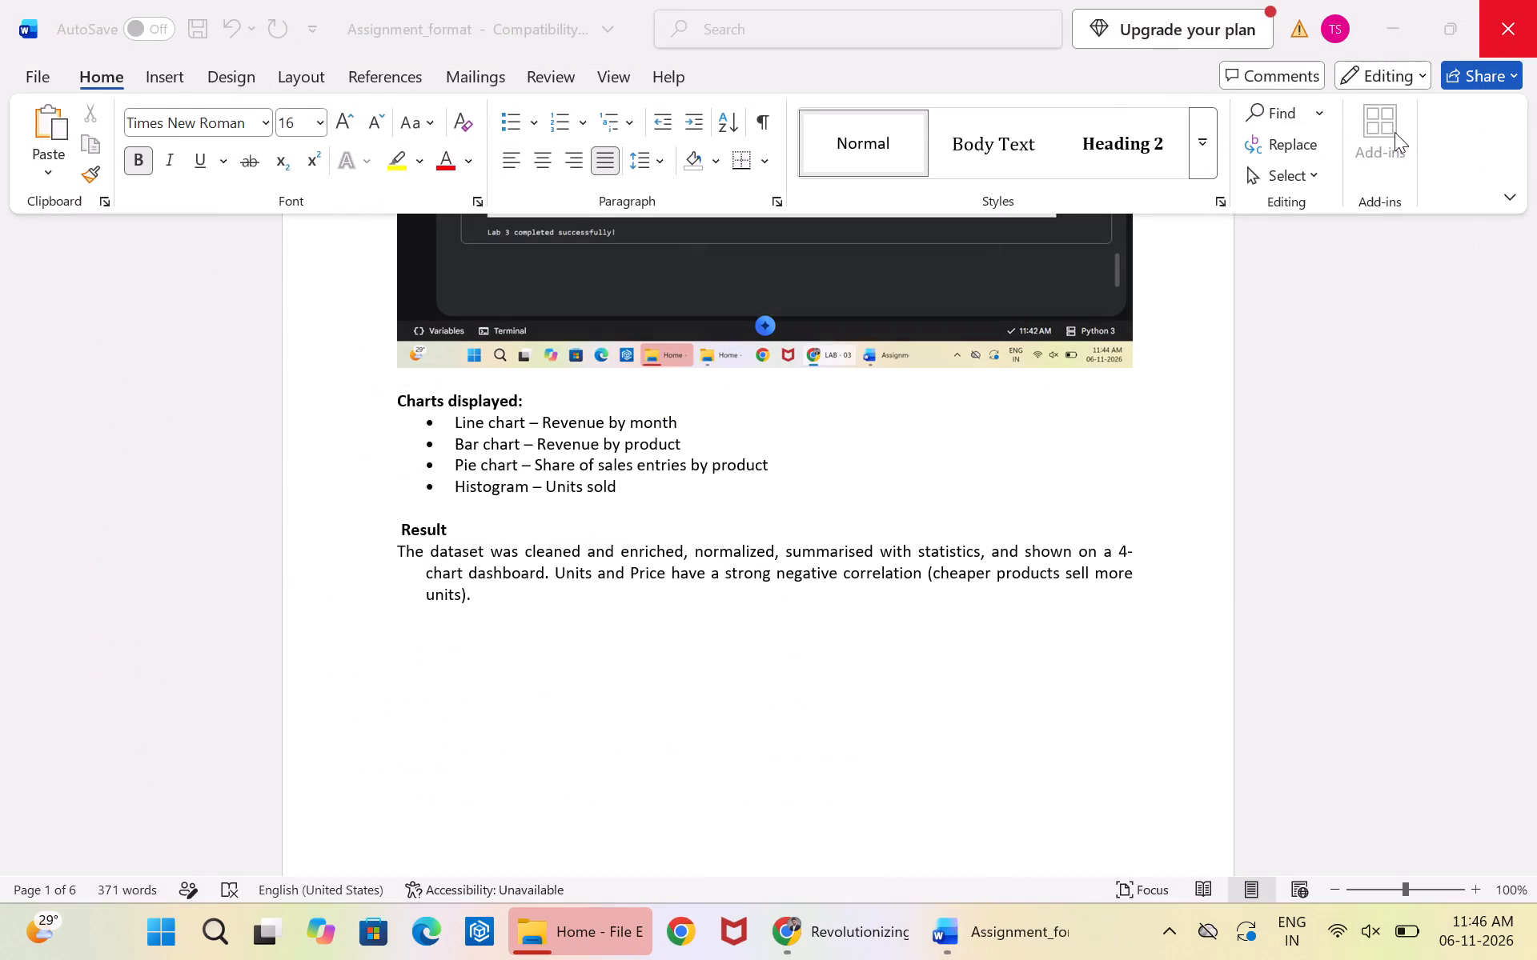
left_click(593, 918)
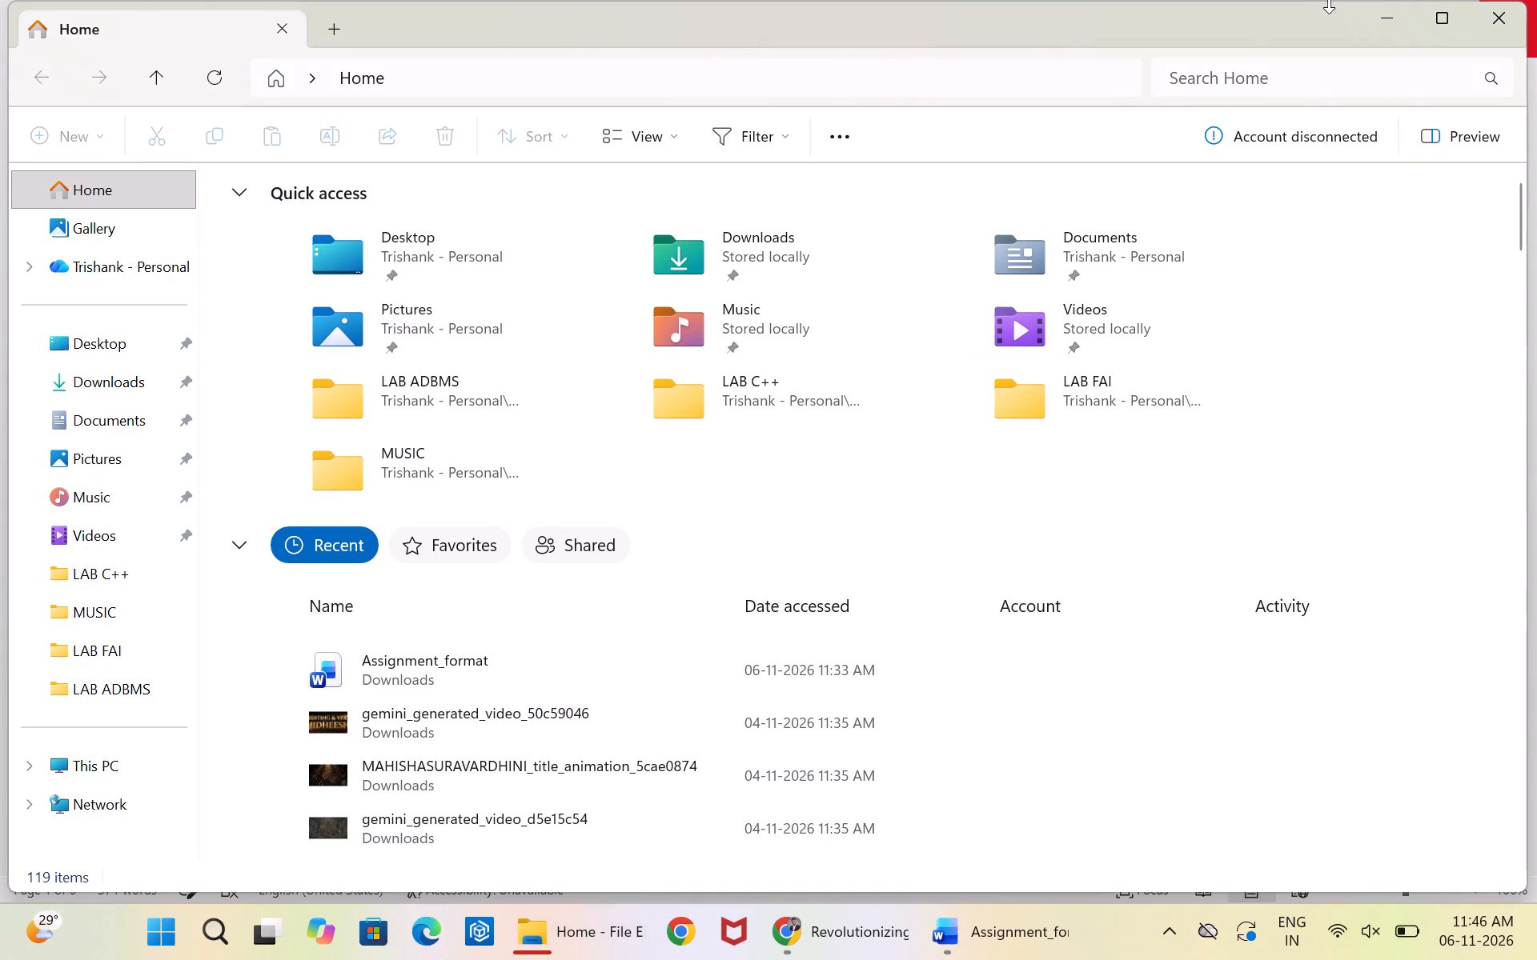
left_click(1511, 14)
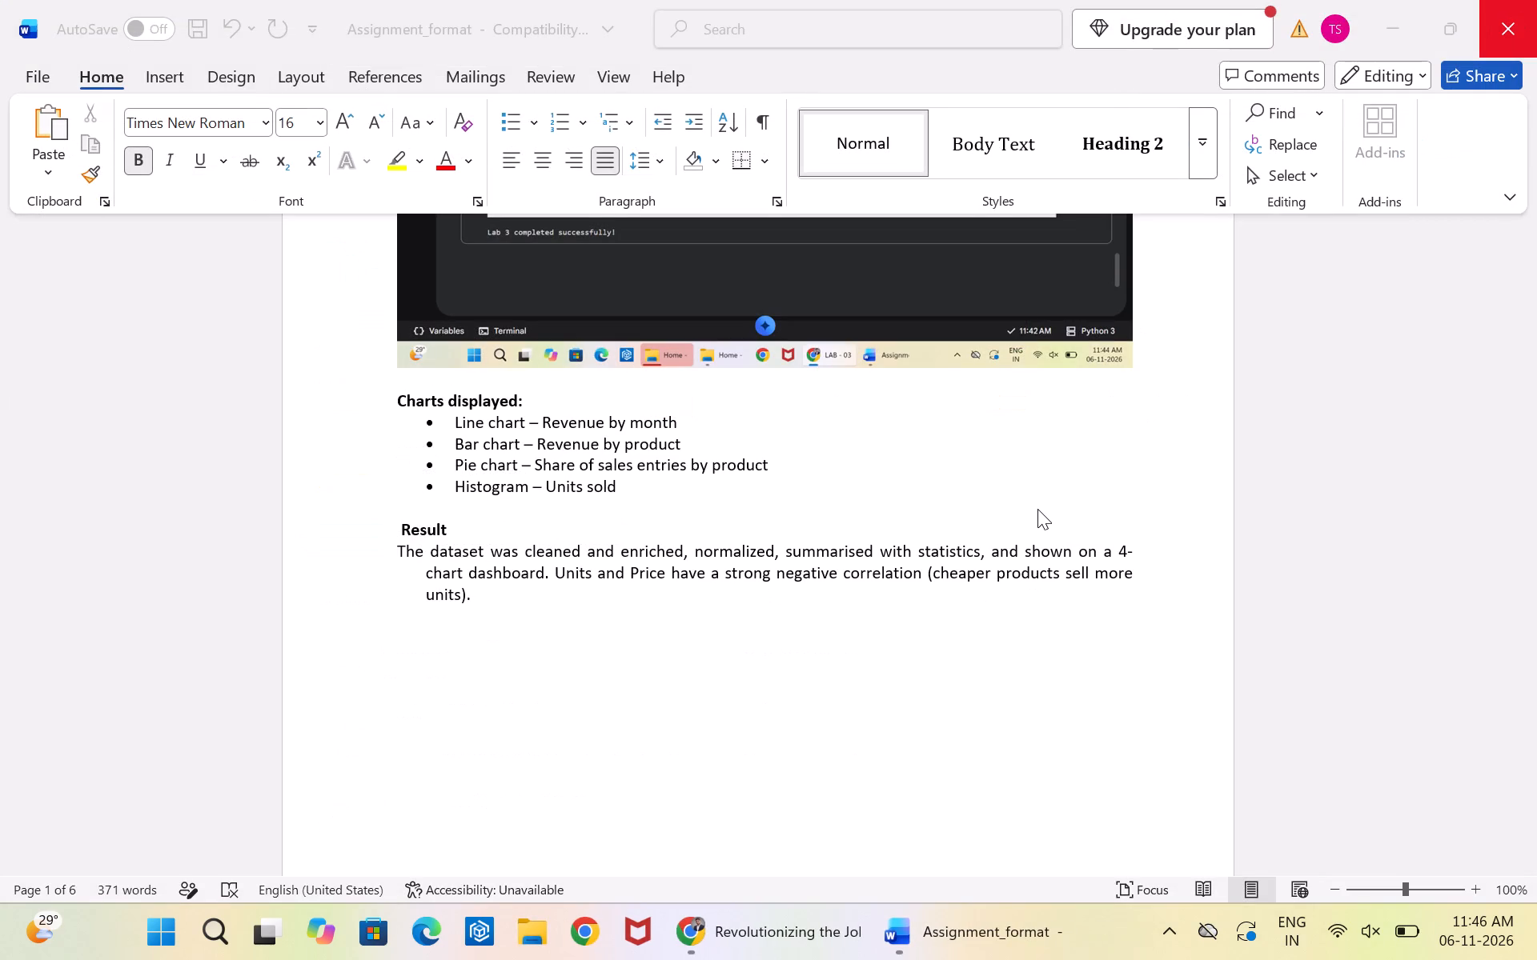
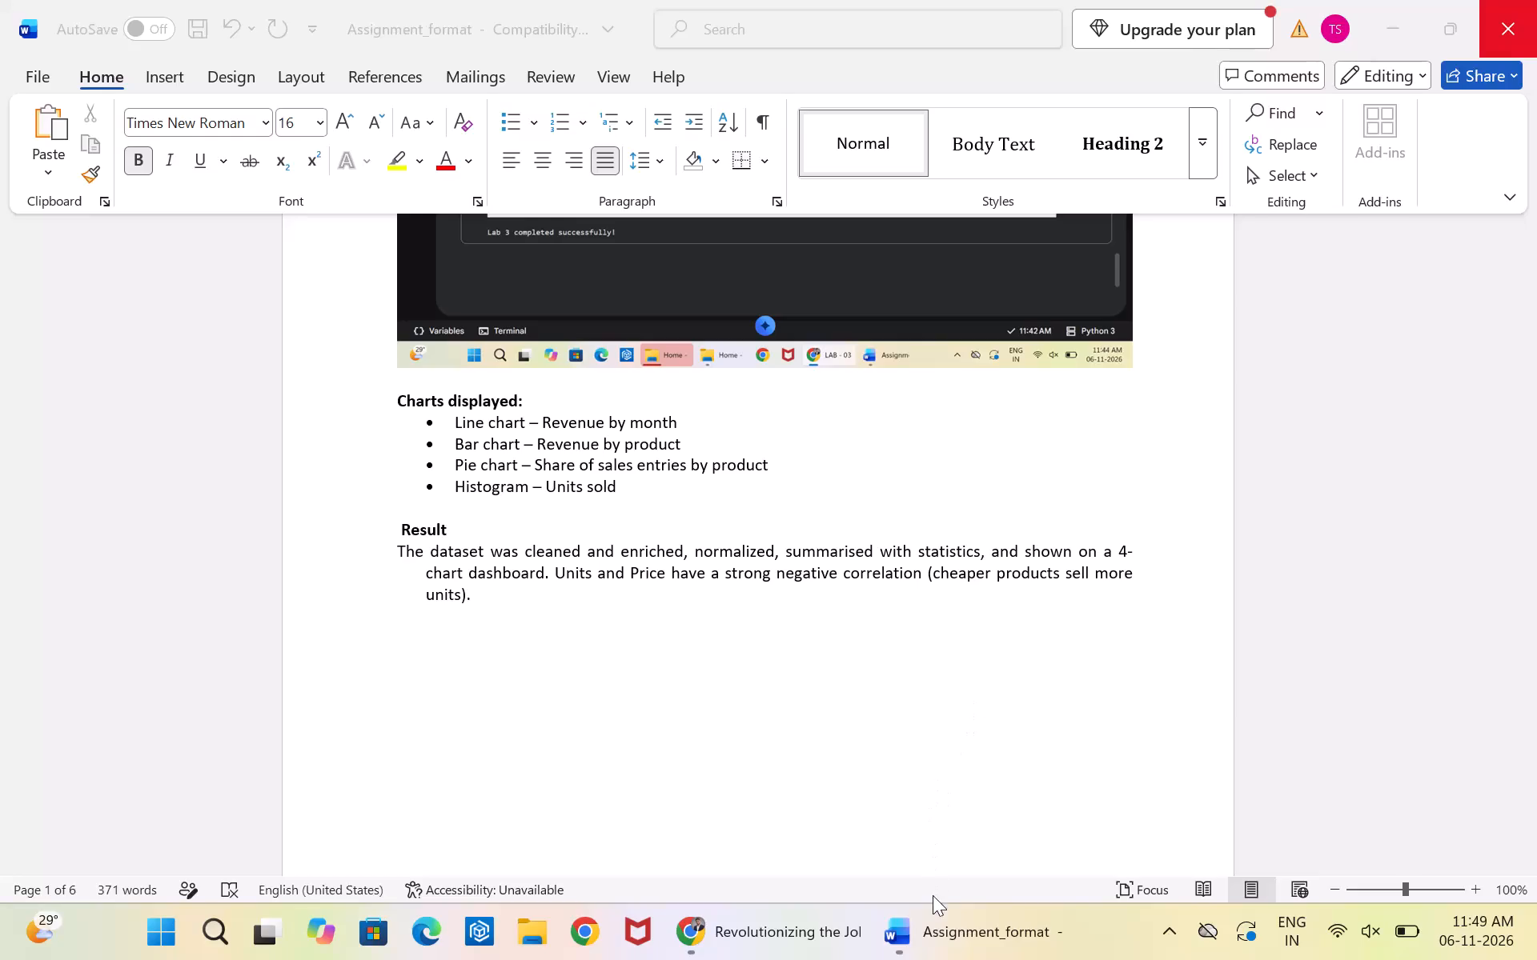
Switch to Chrome and review the Lab 3 course page from the Result section back to its title and Problem Statement.
left_click(933, 930)
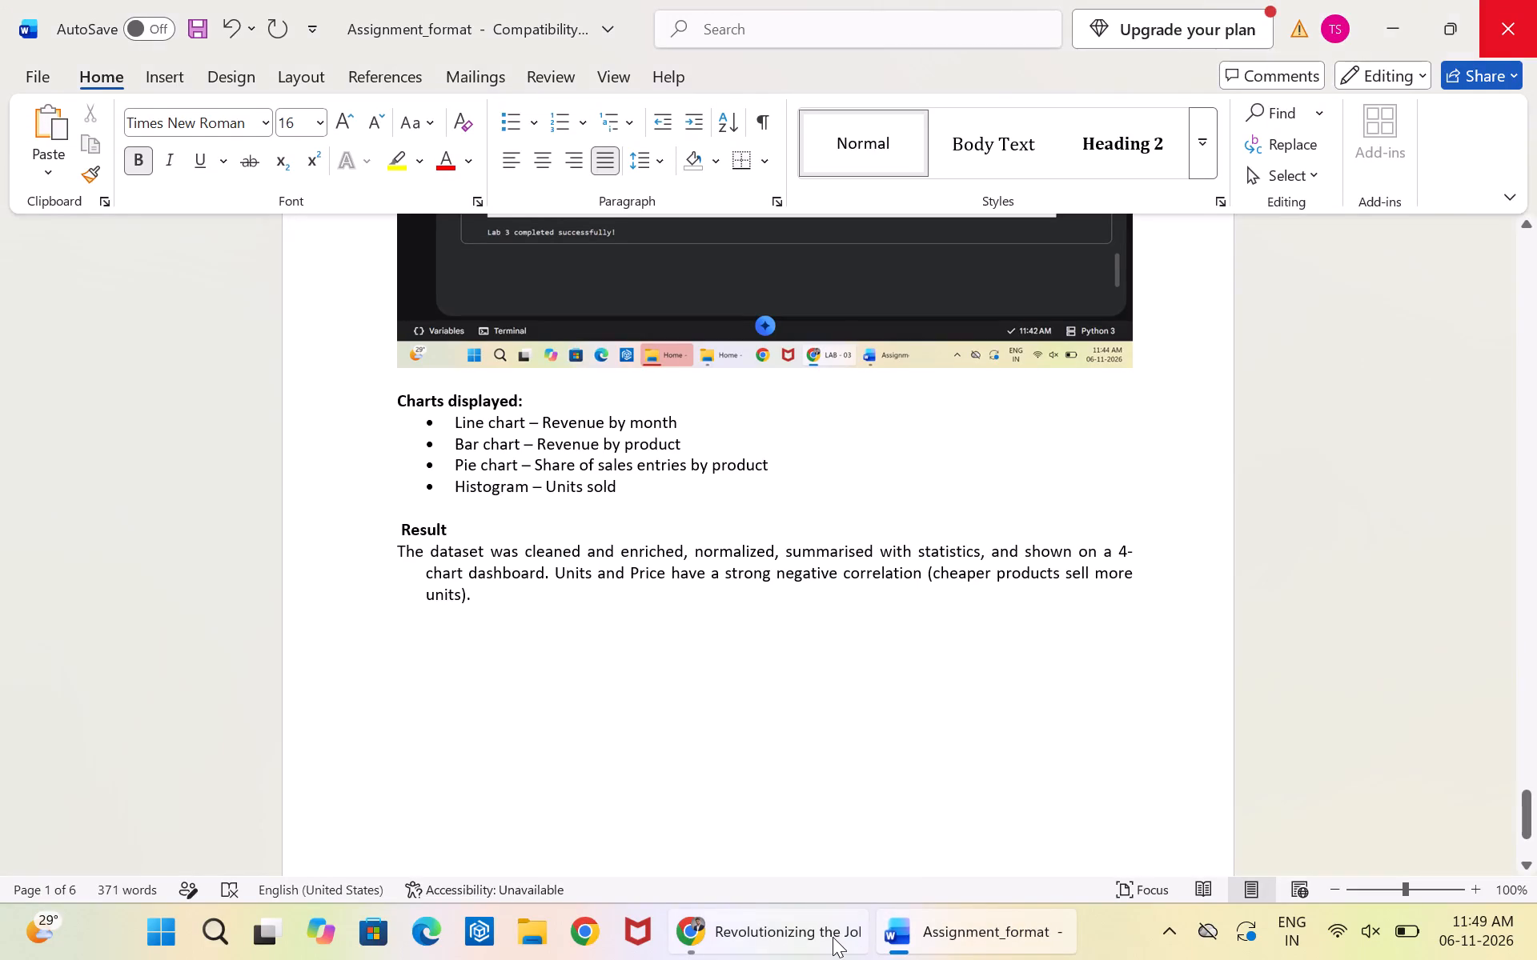
left_click(833, 937)
left_click(764, 421)
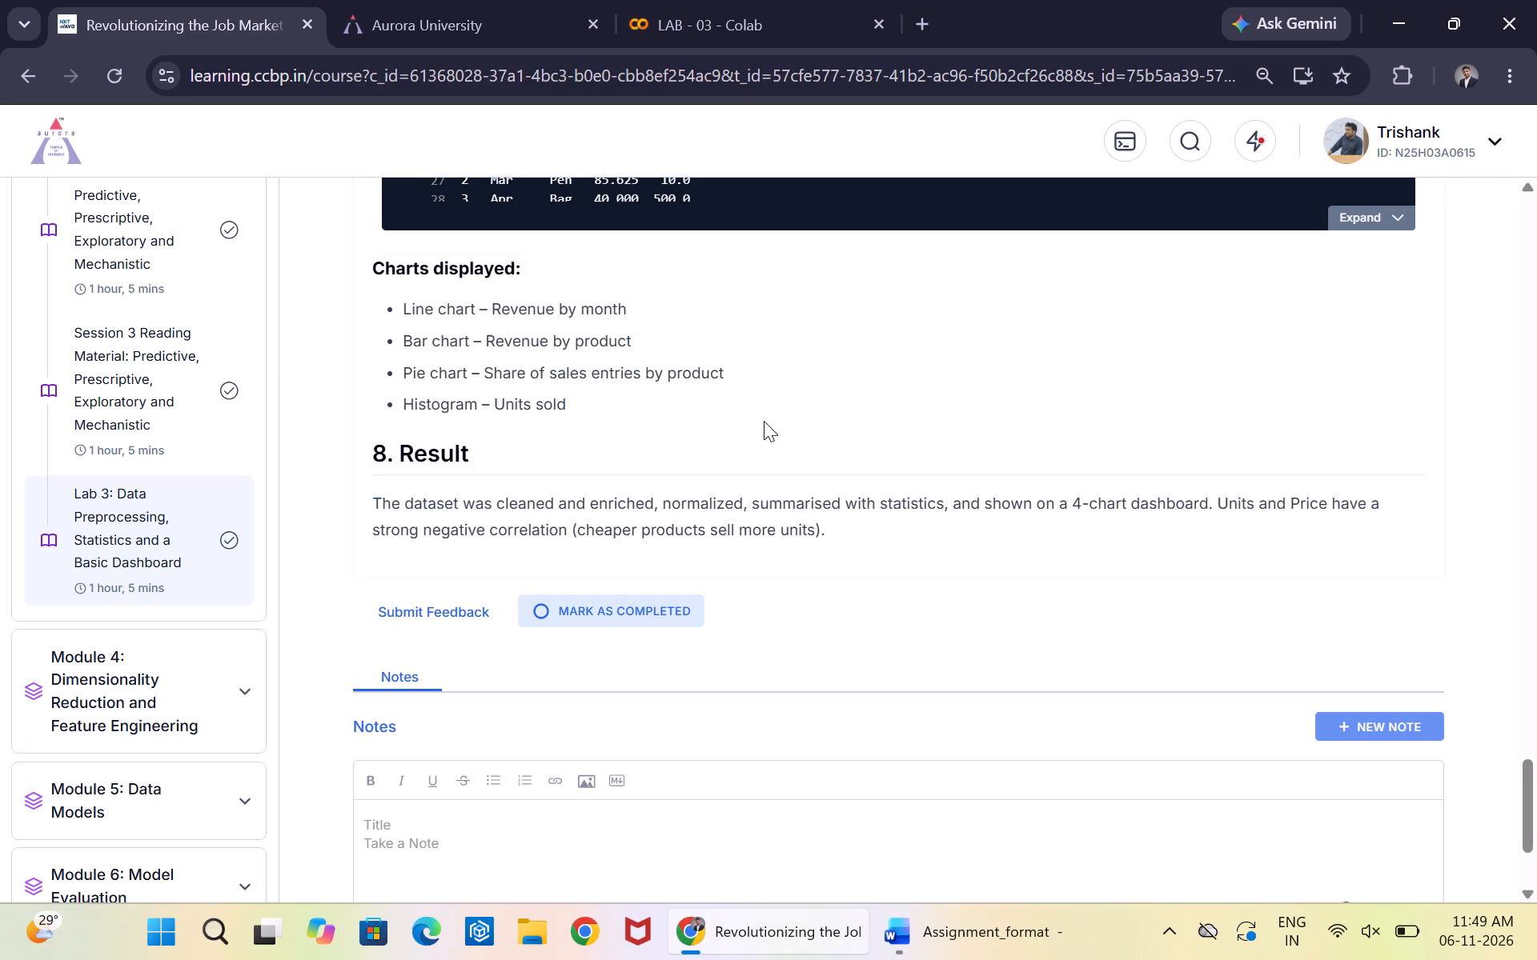
scroll(764, 421, "up", 19)
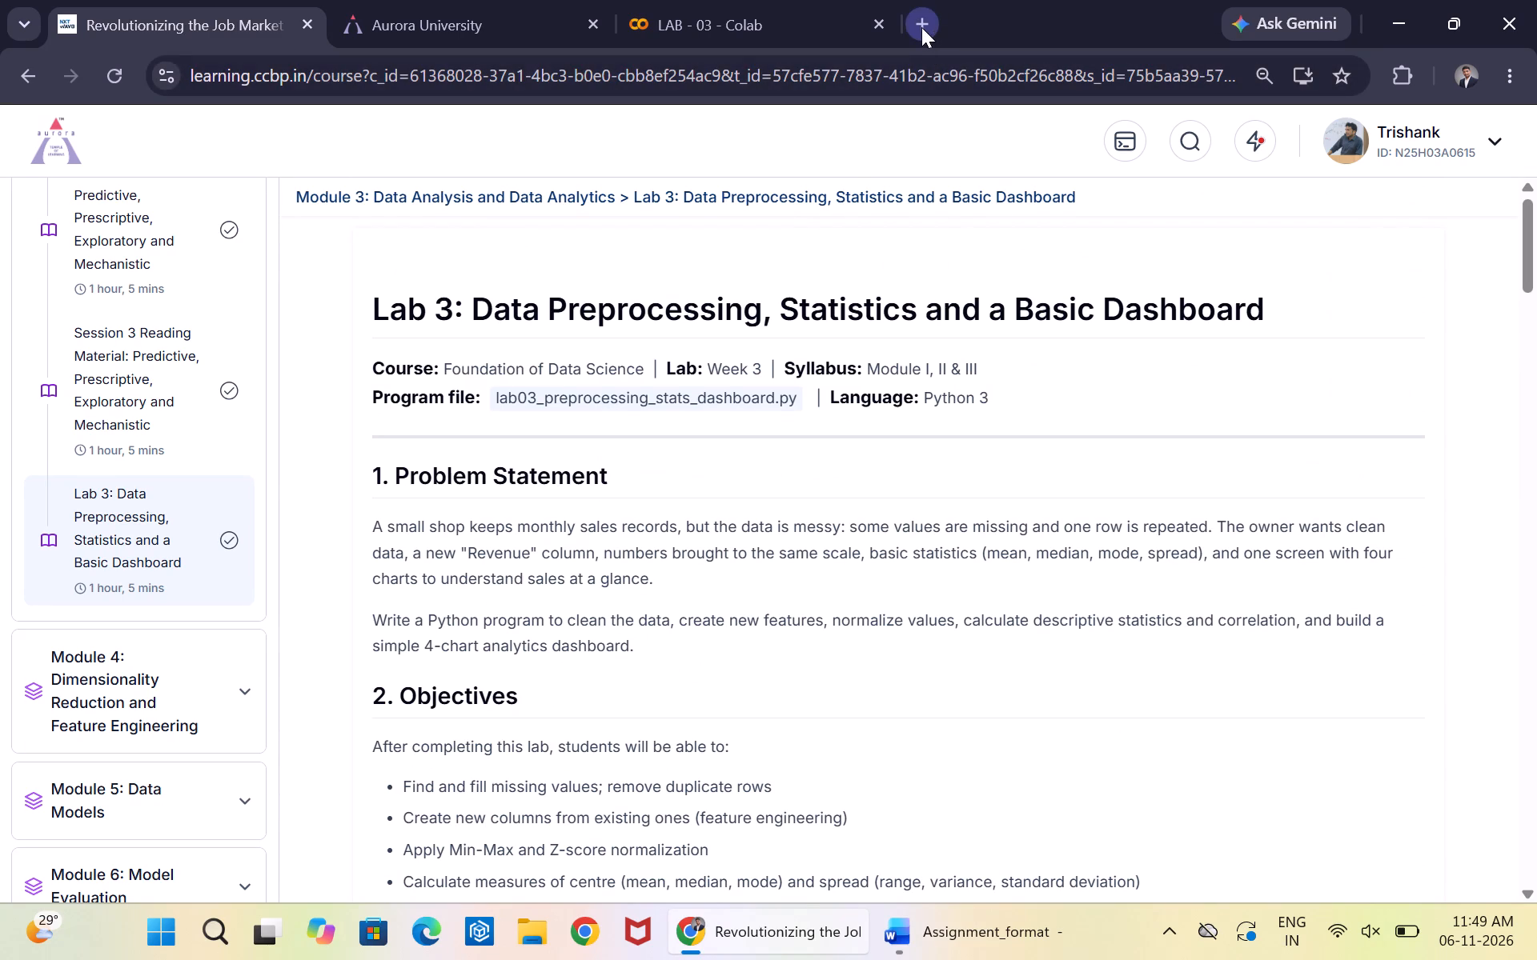
Open a new browser tab with the Google search box ready for a query.
left_click(921, 27)
left_click(773, 428)
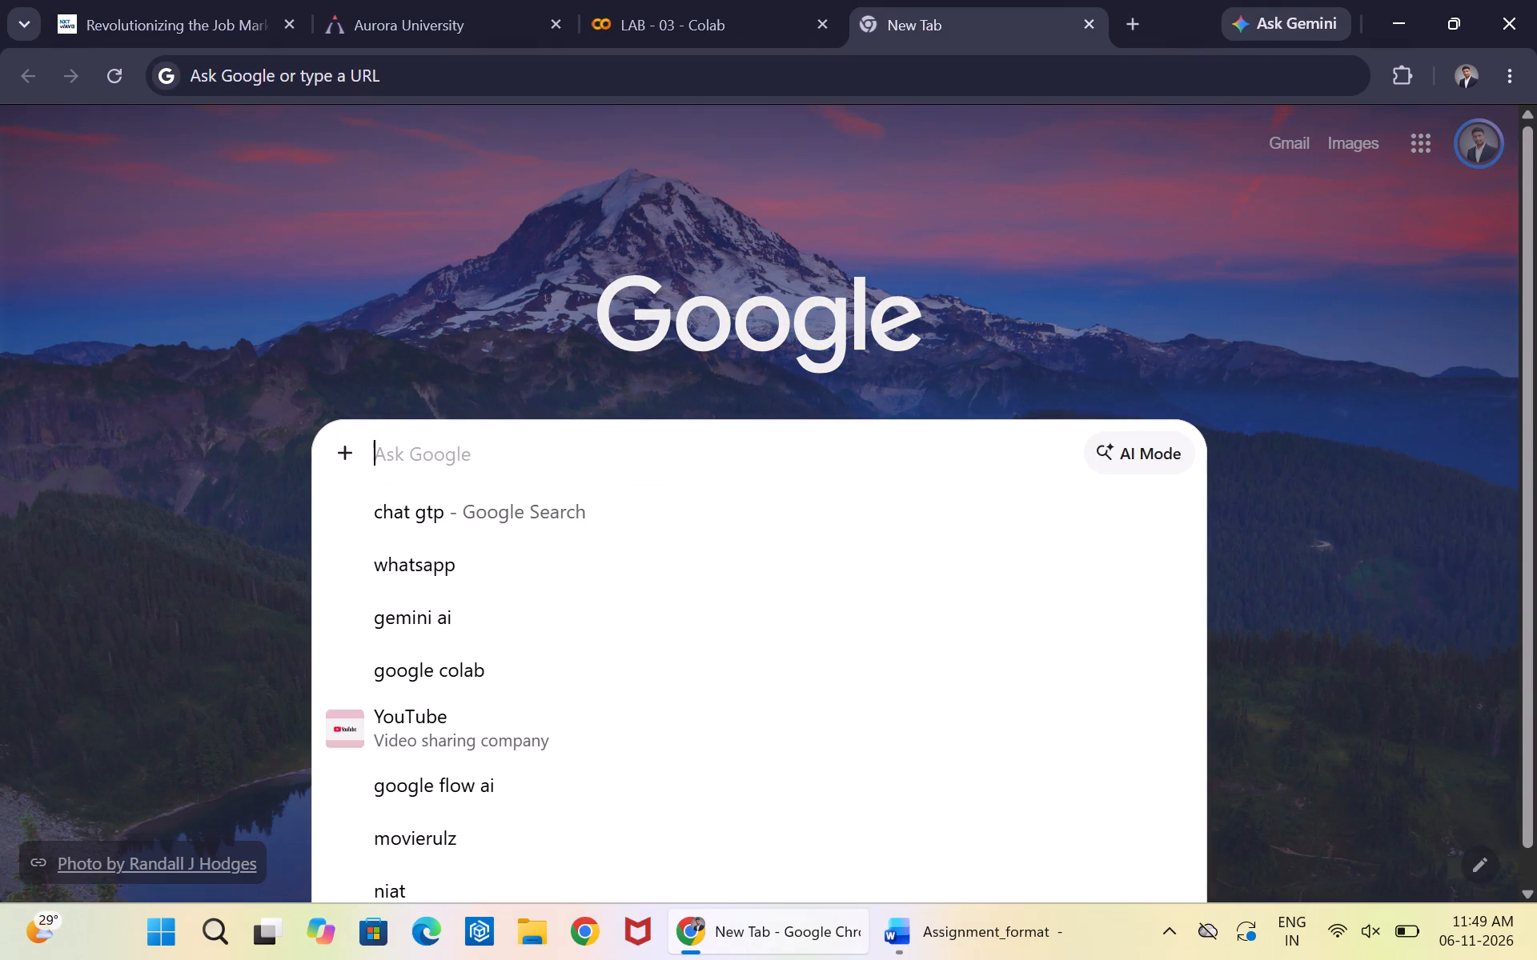
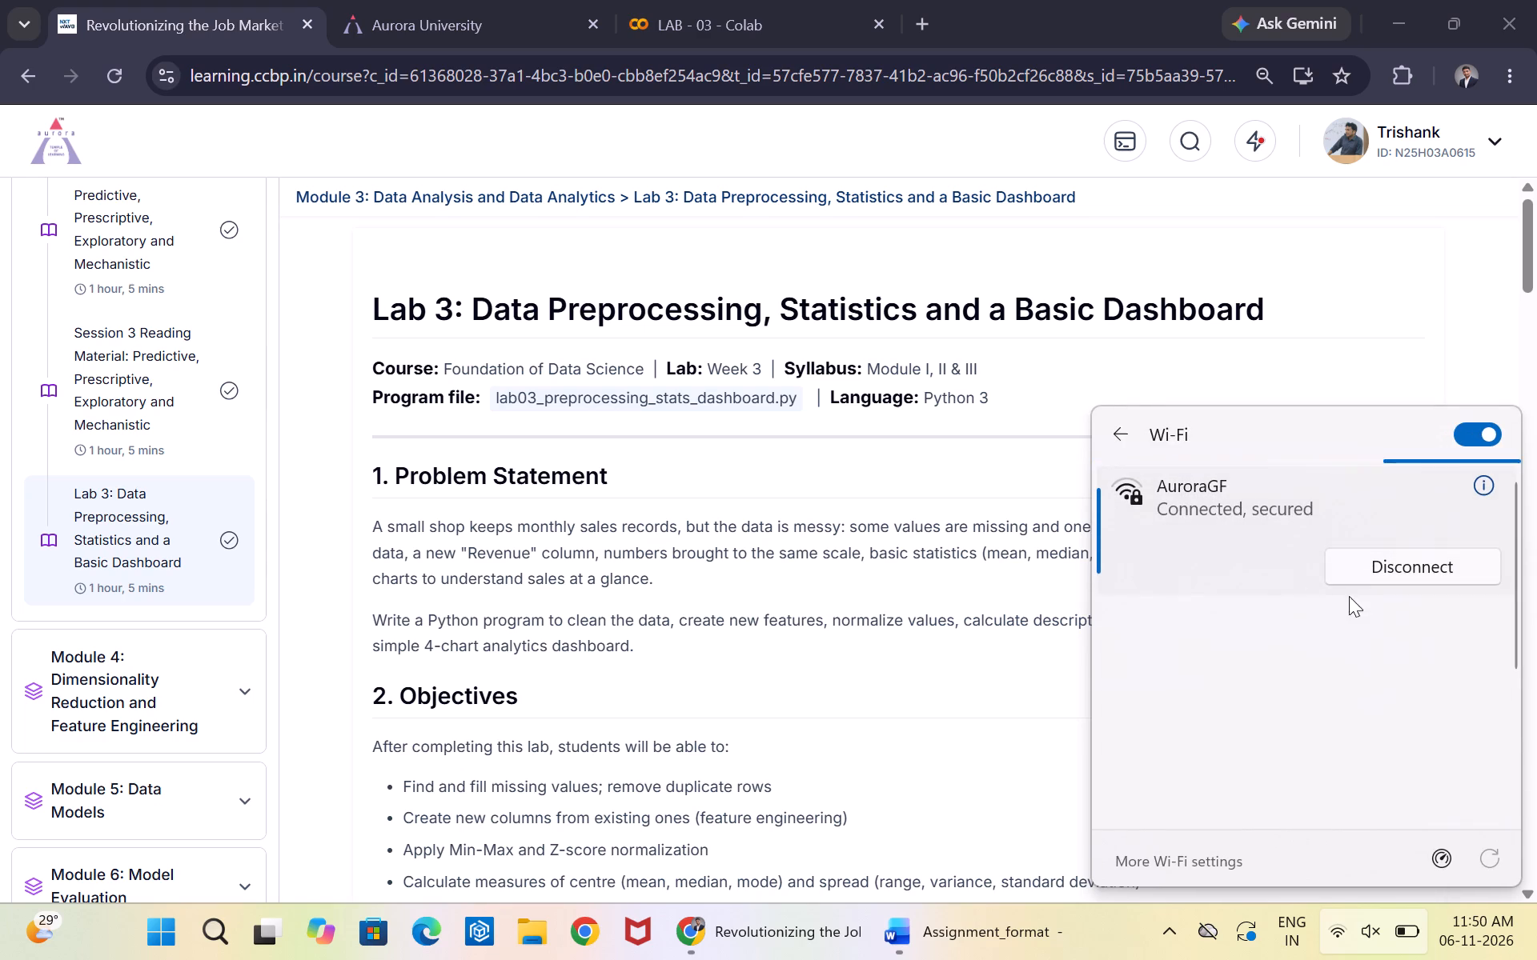
Switch the Wi-Fi connection from AuroraGF to the open network named after the signed-in student, and return to the Lab 3 course page.
left_click(1194, 638)
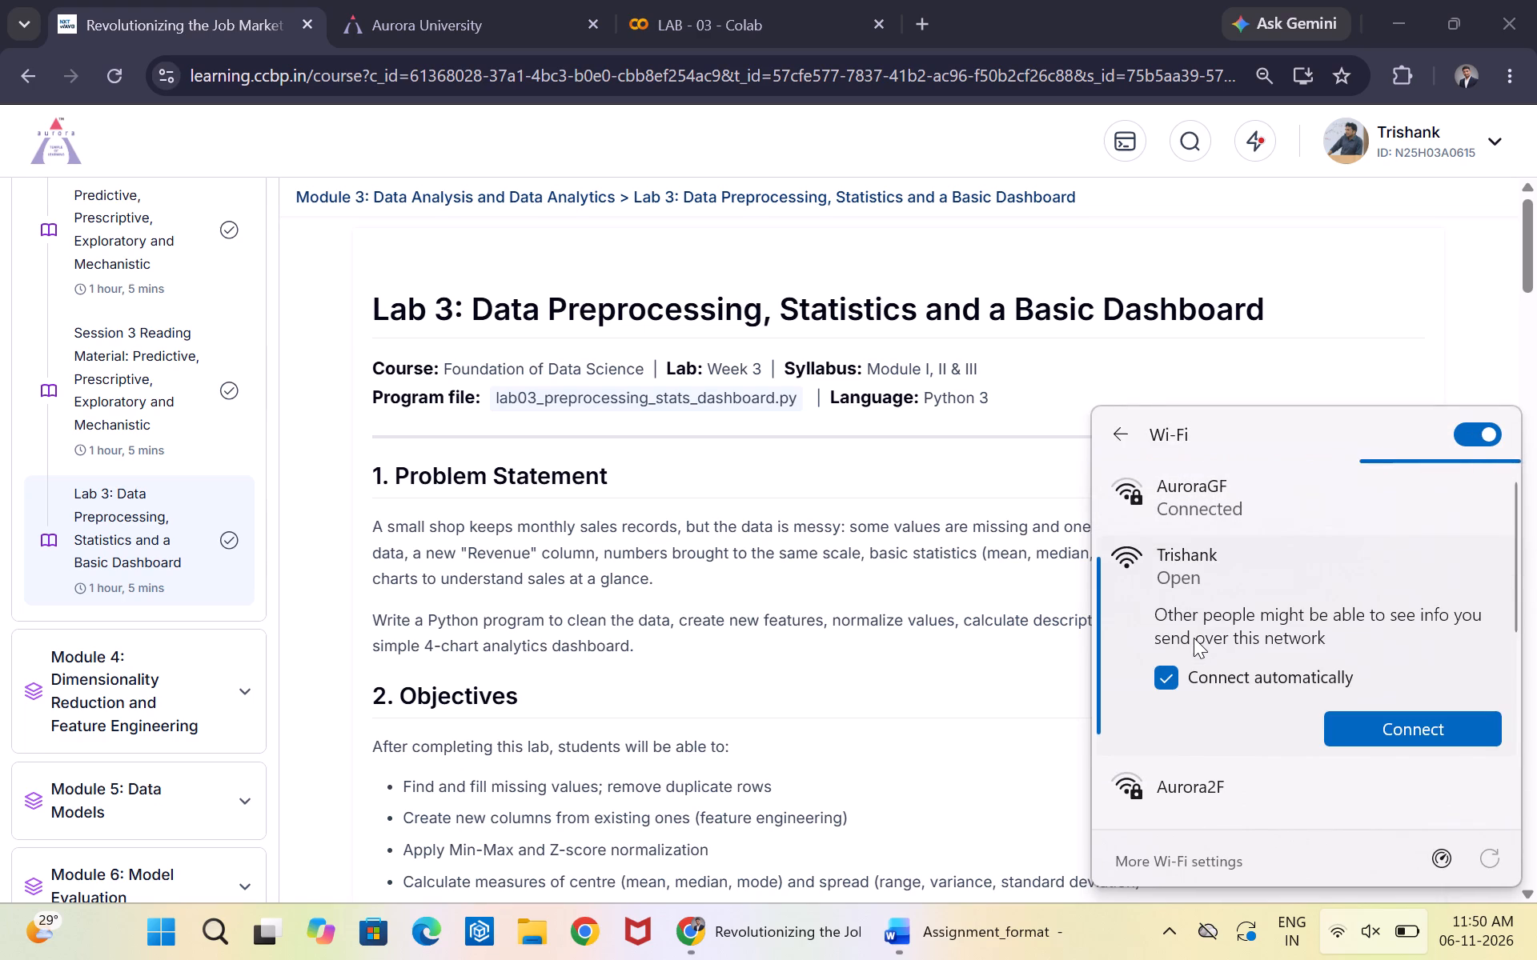
left_click(1377, 724)
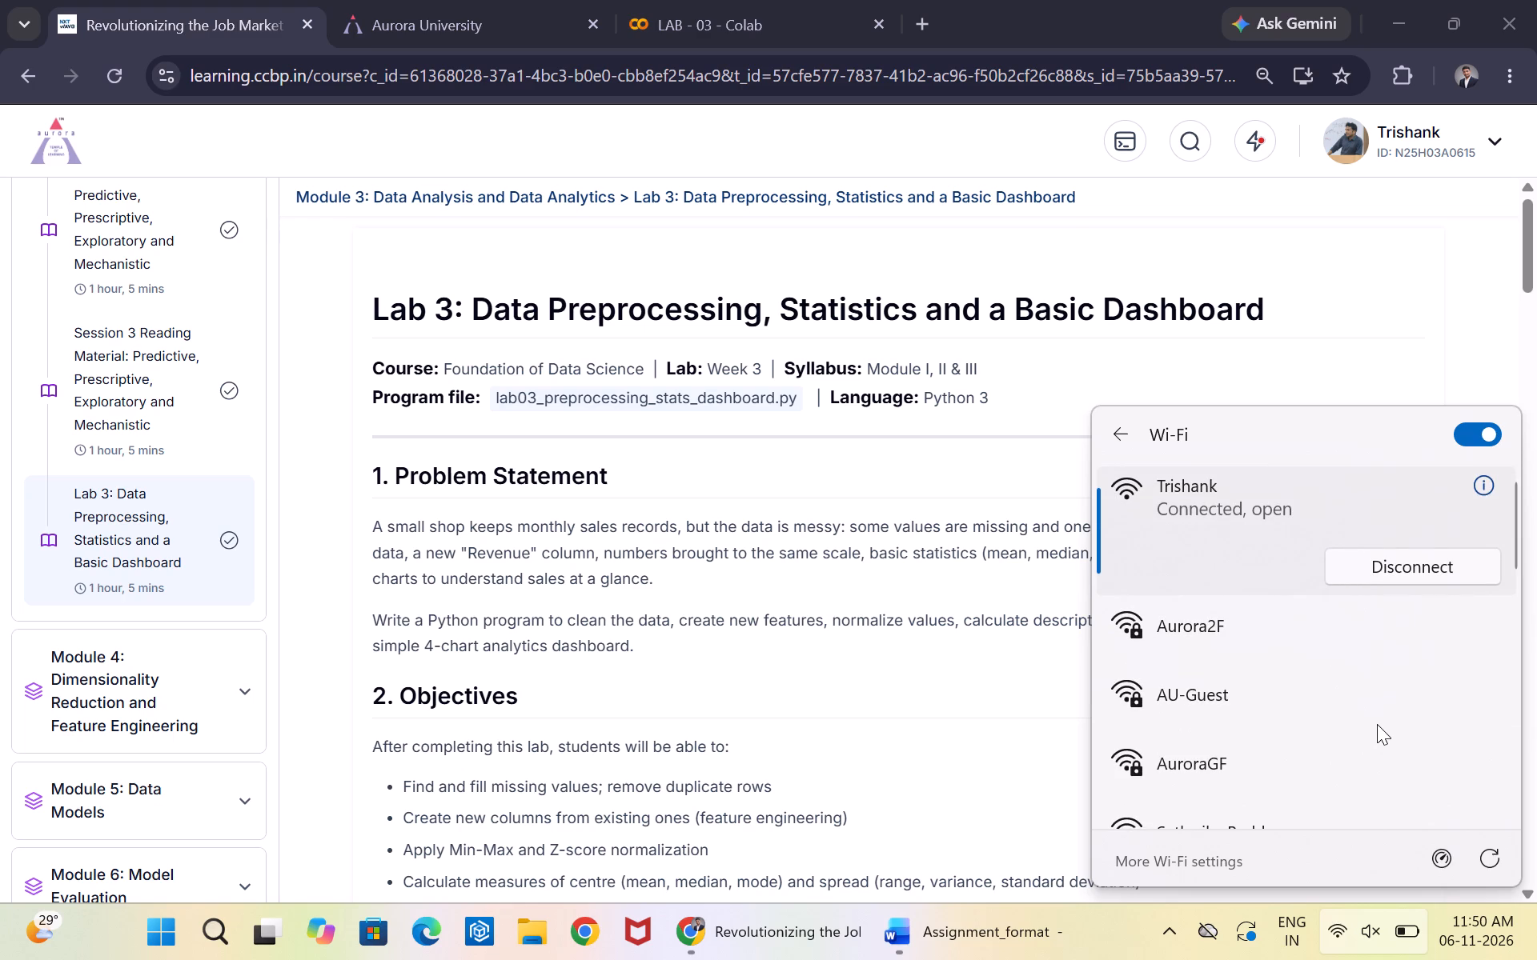
left_click(1029, 790)
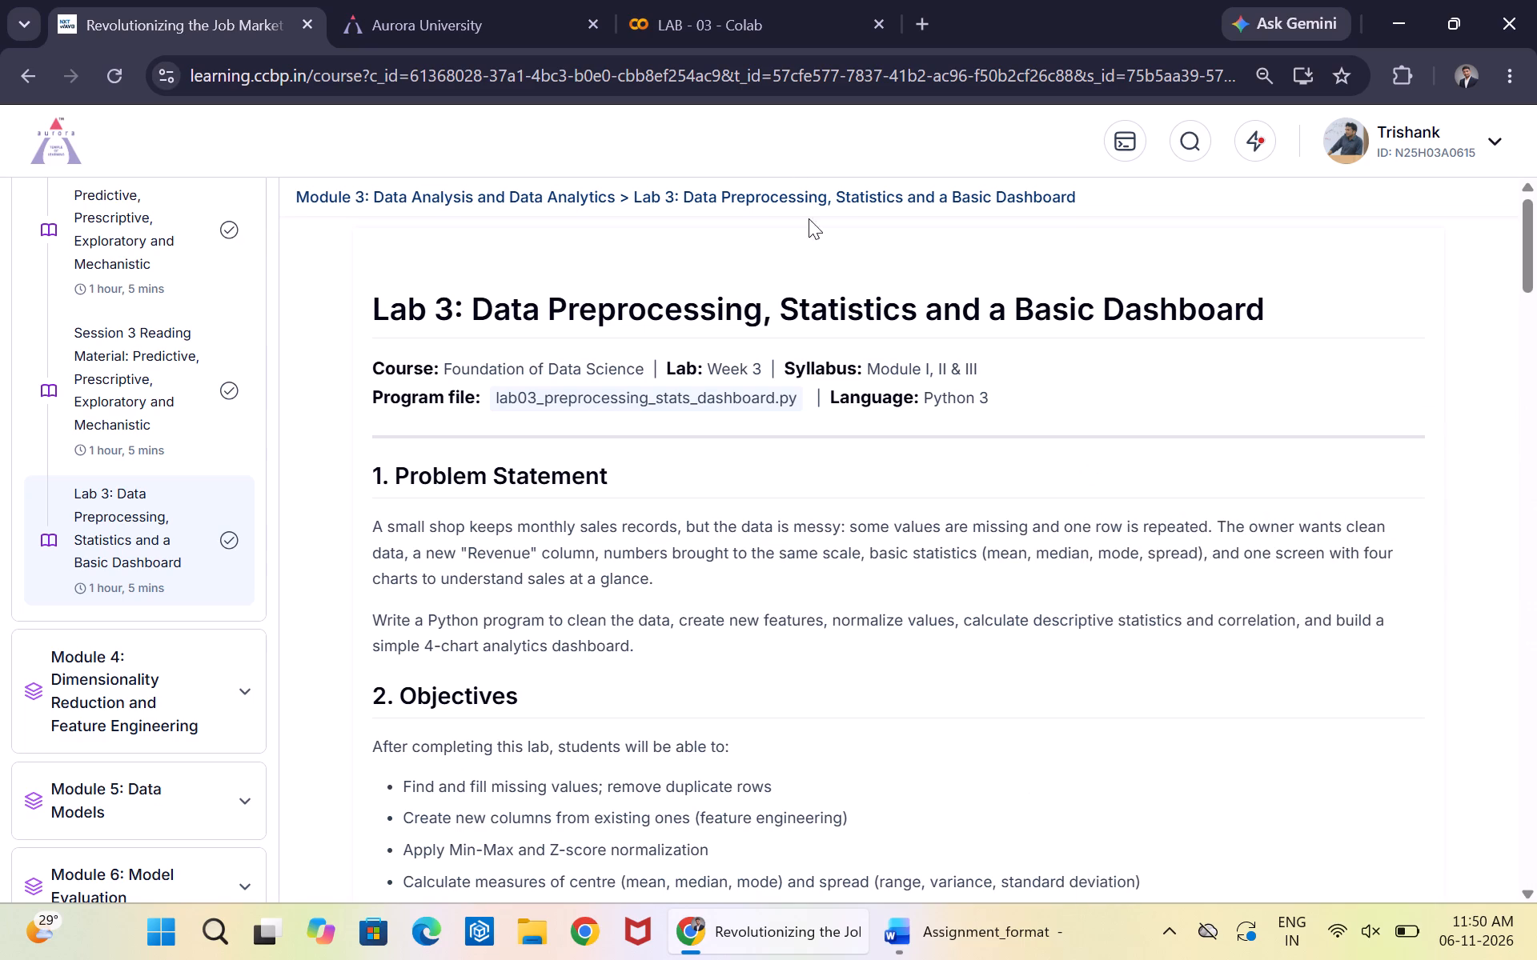
Open a new blank browser tab alongside the course page and the LAB - 03 Colab notebook.
left_click(933, 23)
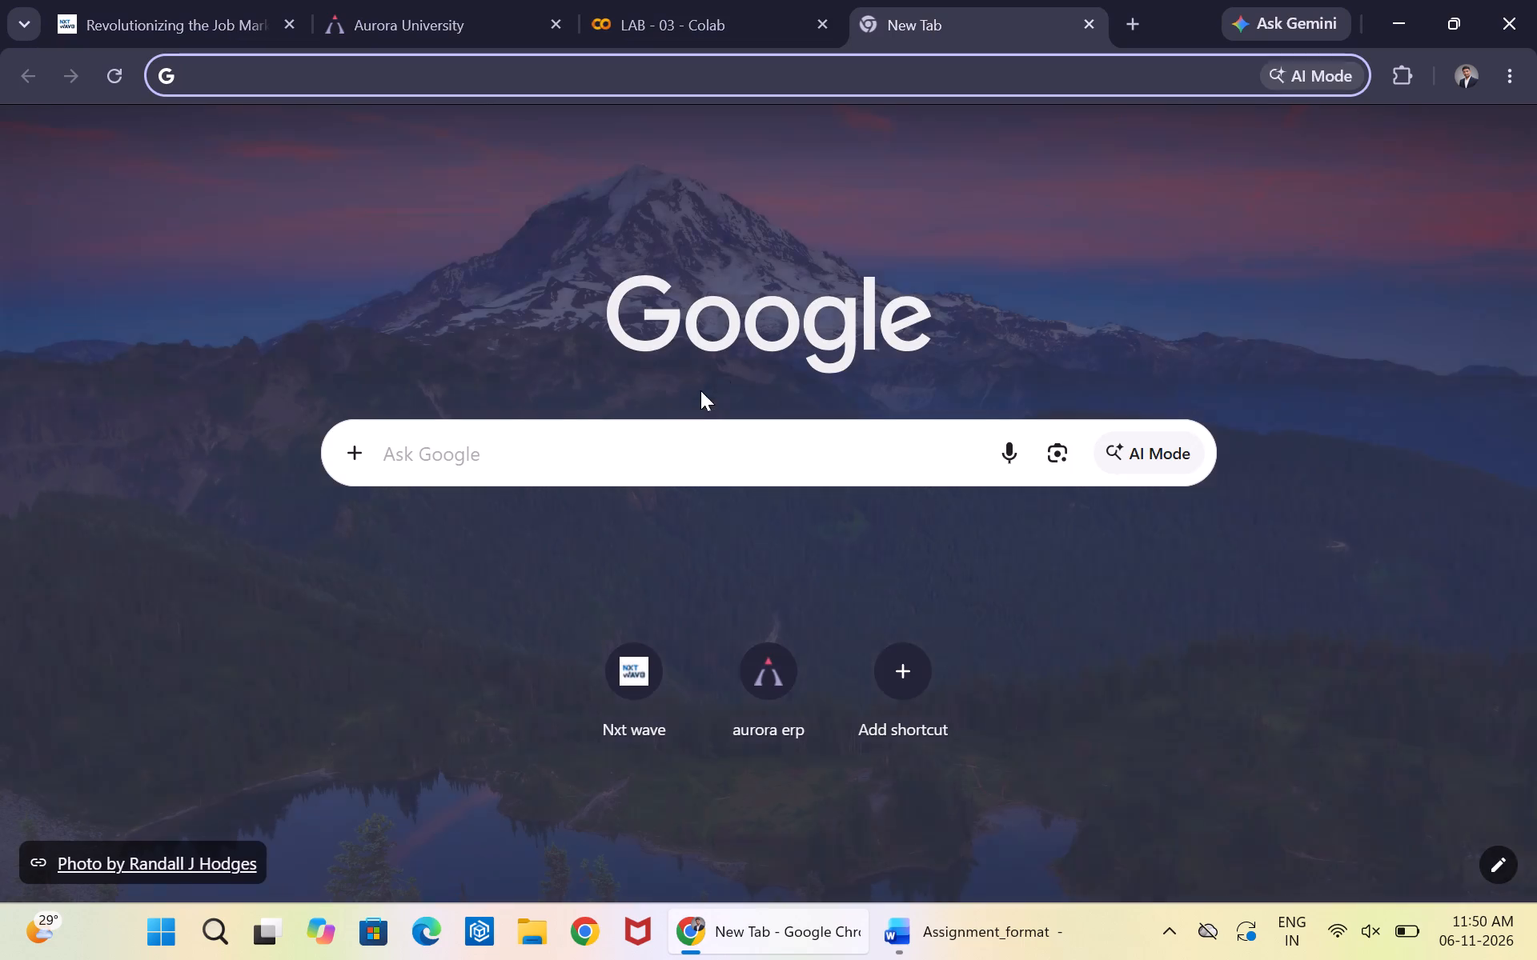
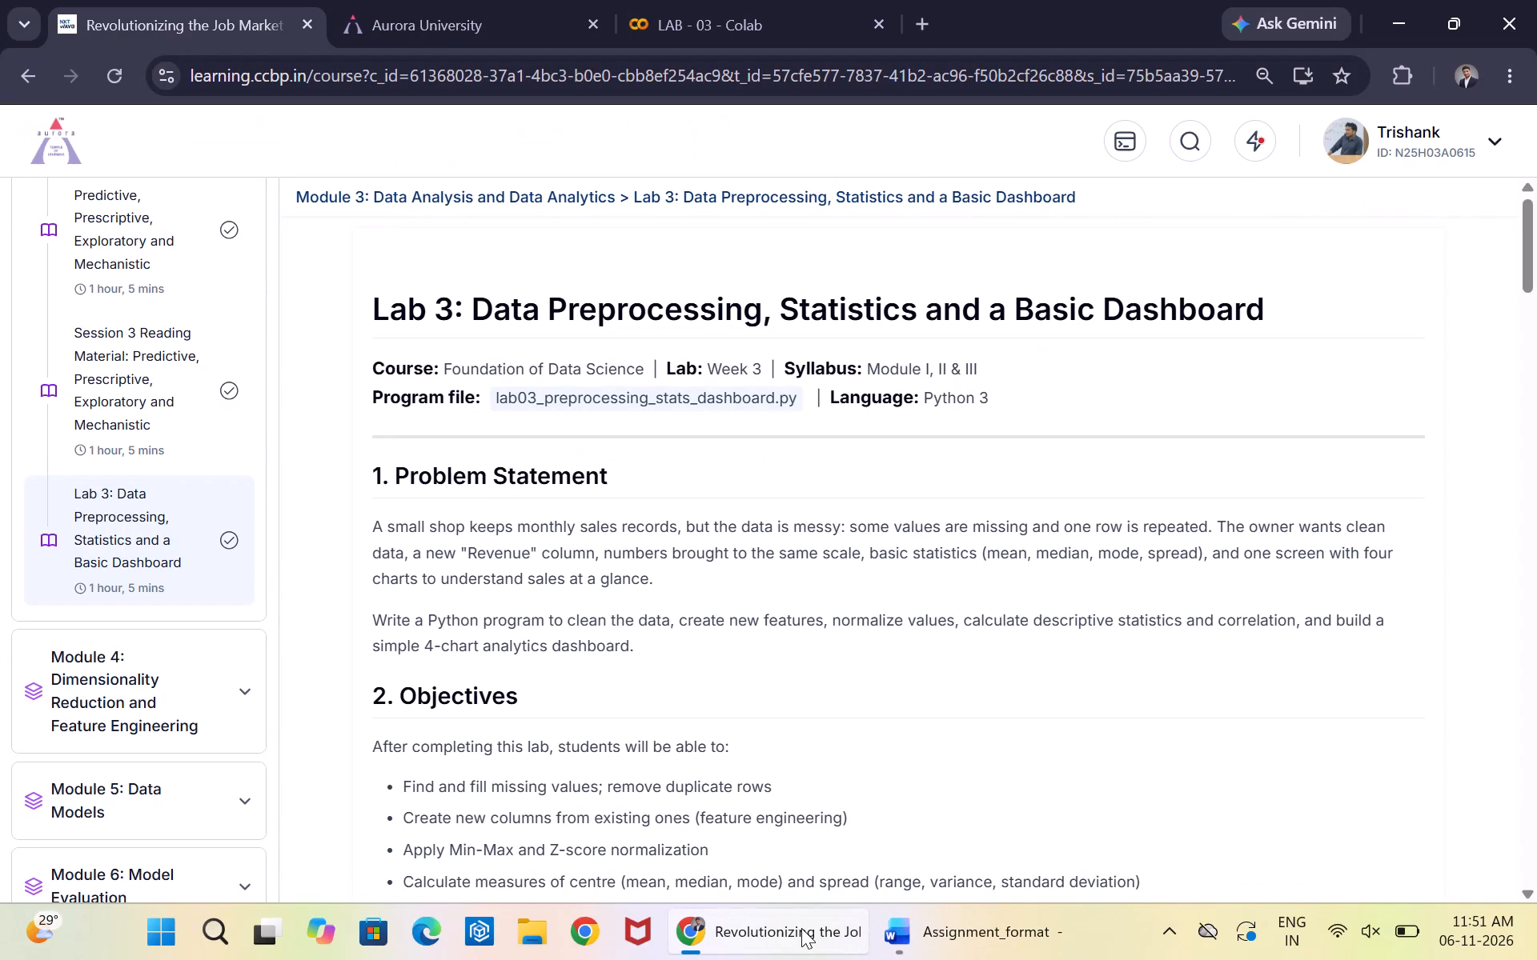
Bring the Word assignment forward and look through the list of available Wi-Fi networks.
left_click(895, 957)
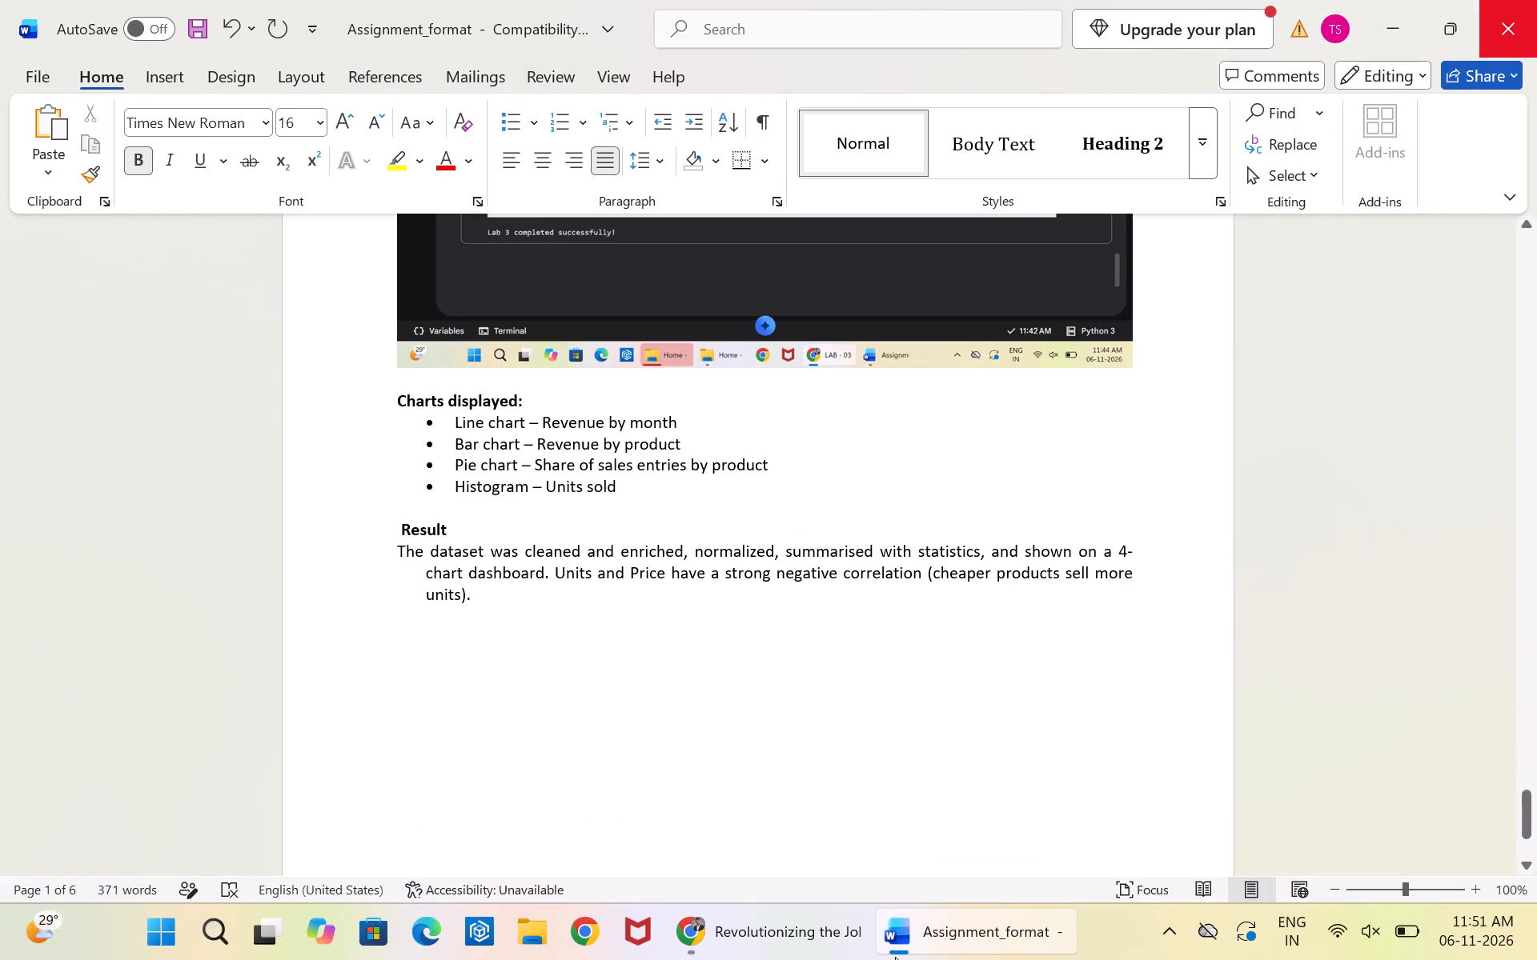
left_click(1332, 938)
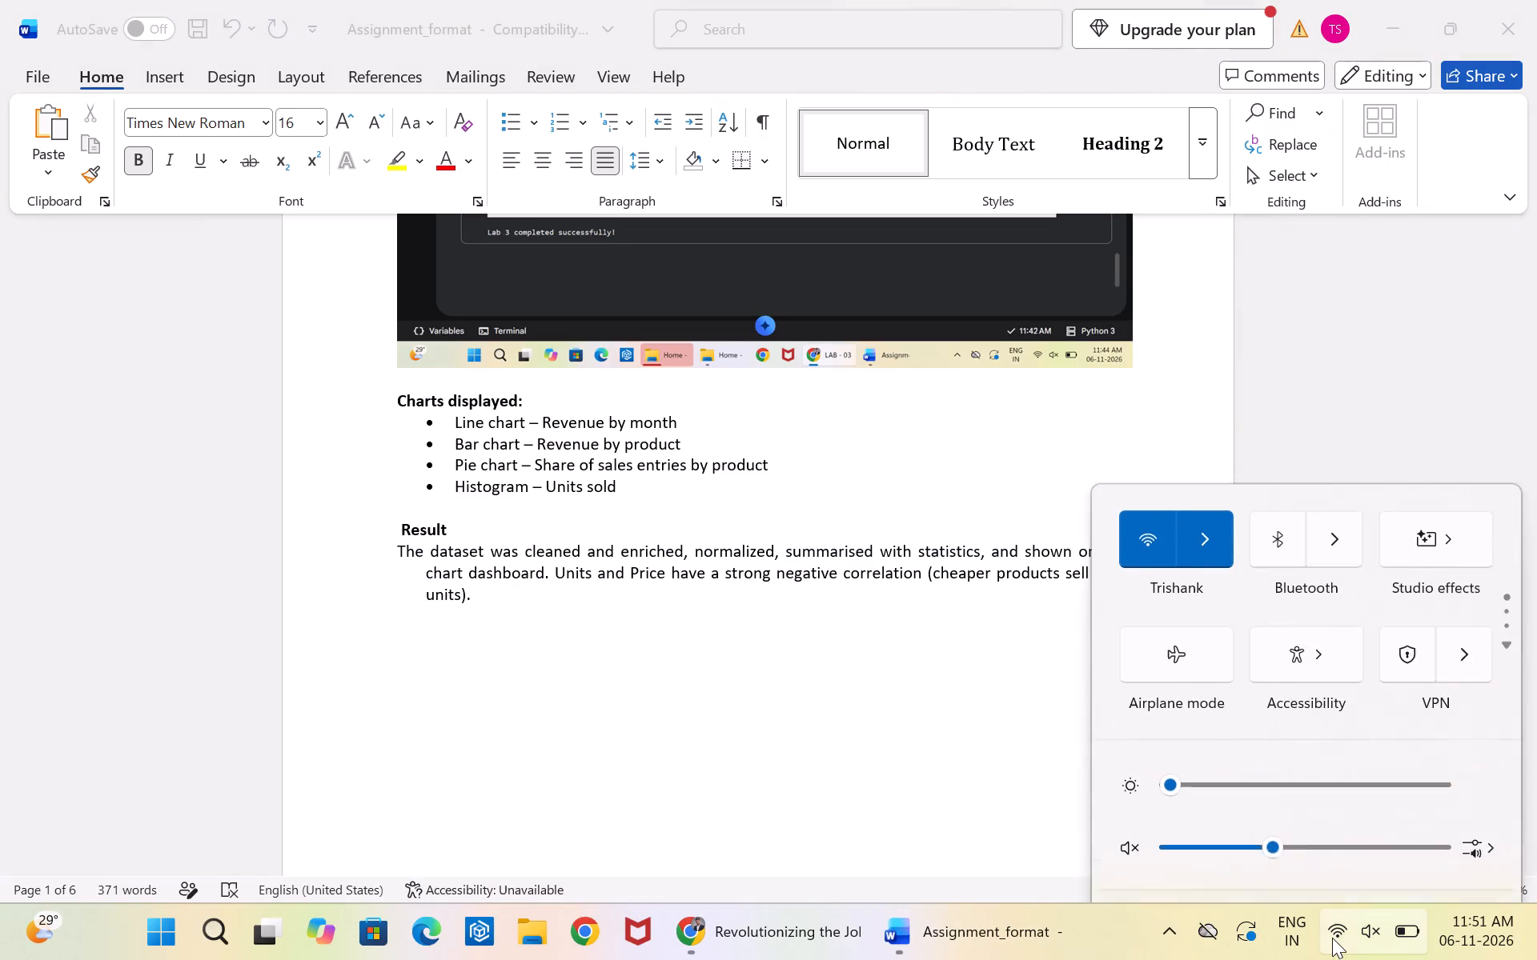
left_click(1198, 505)
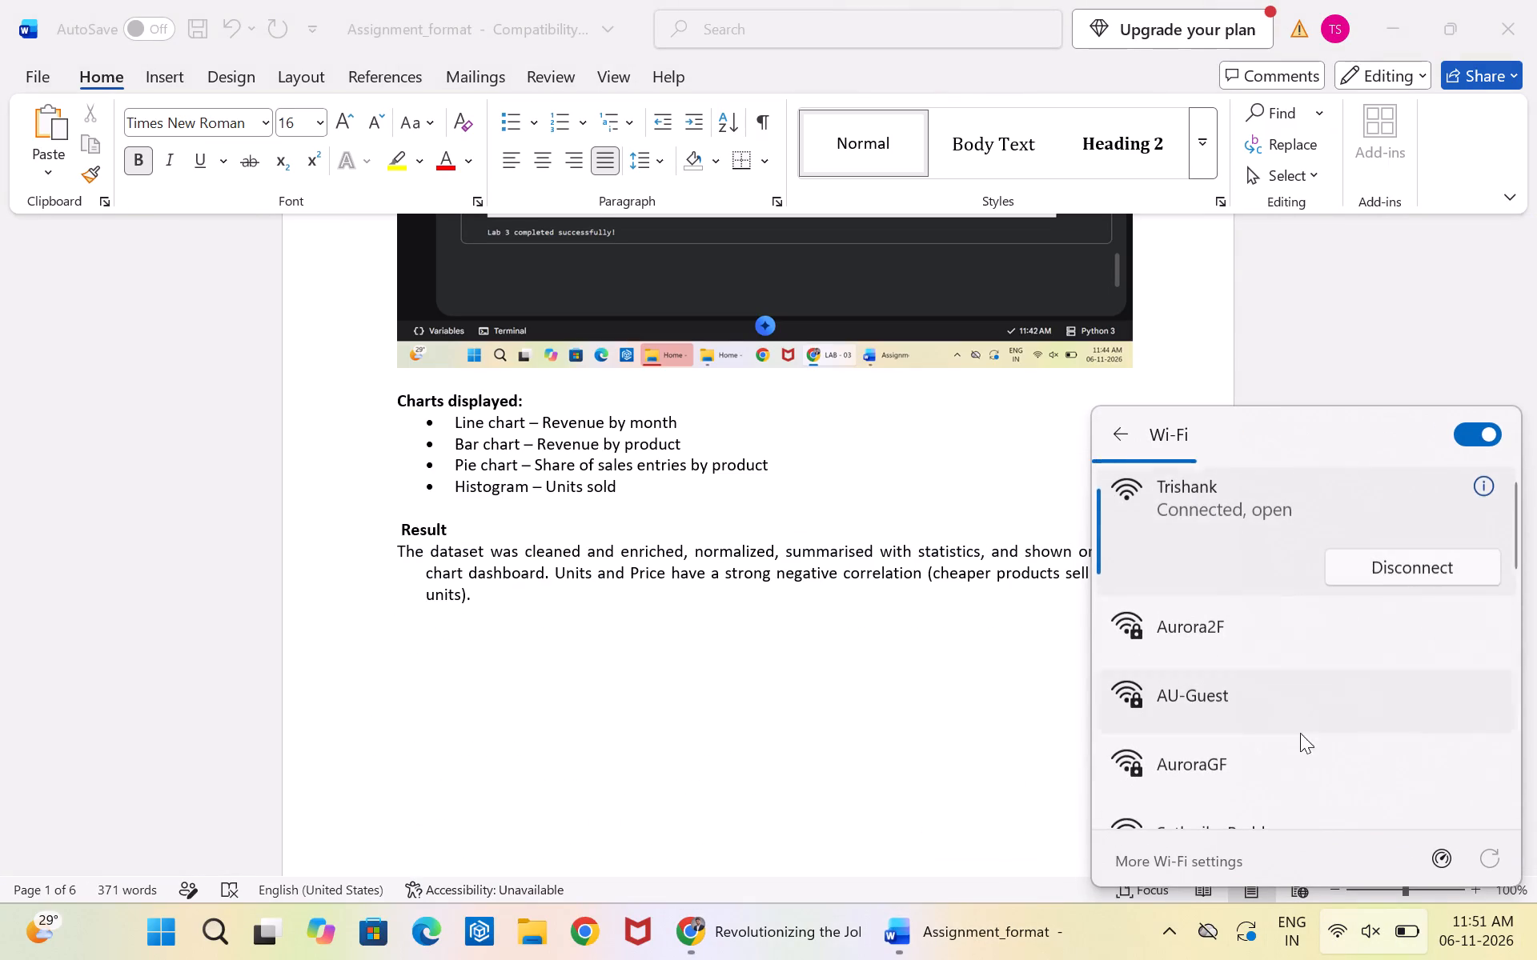
scroll(1332, 797, "down", 11)
scroll(1332, 797, "up", 5)
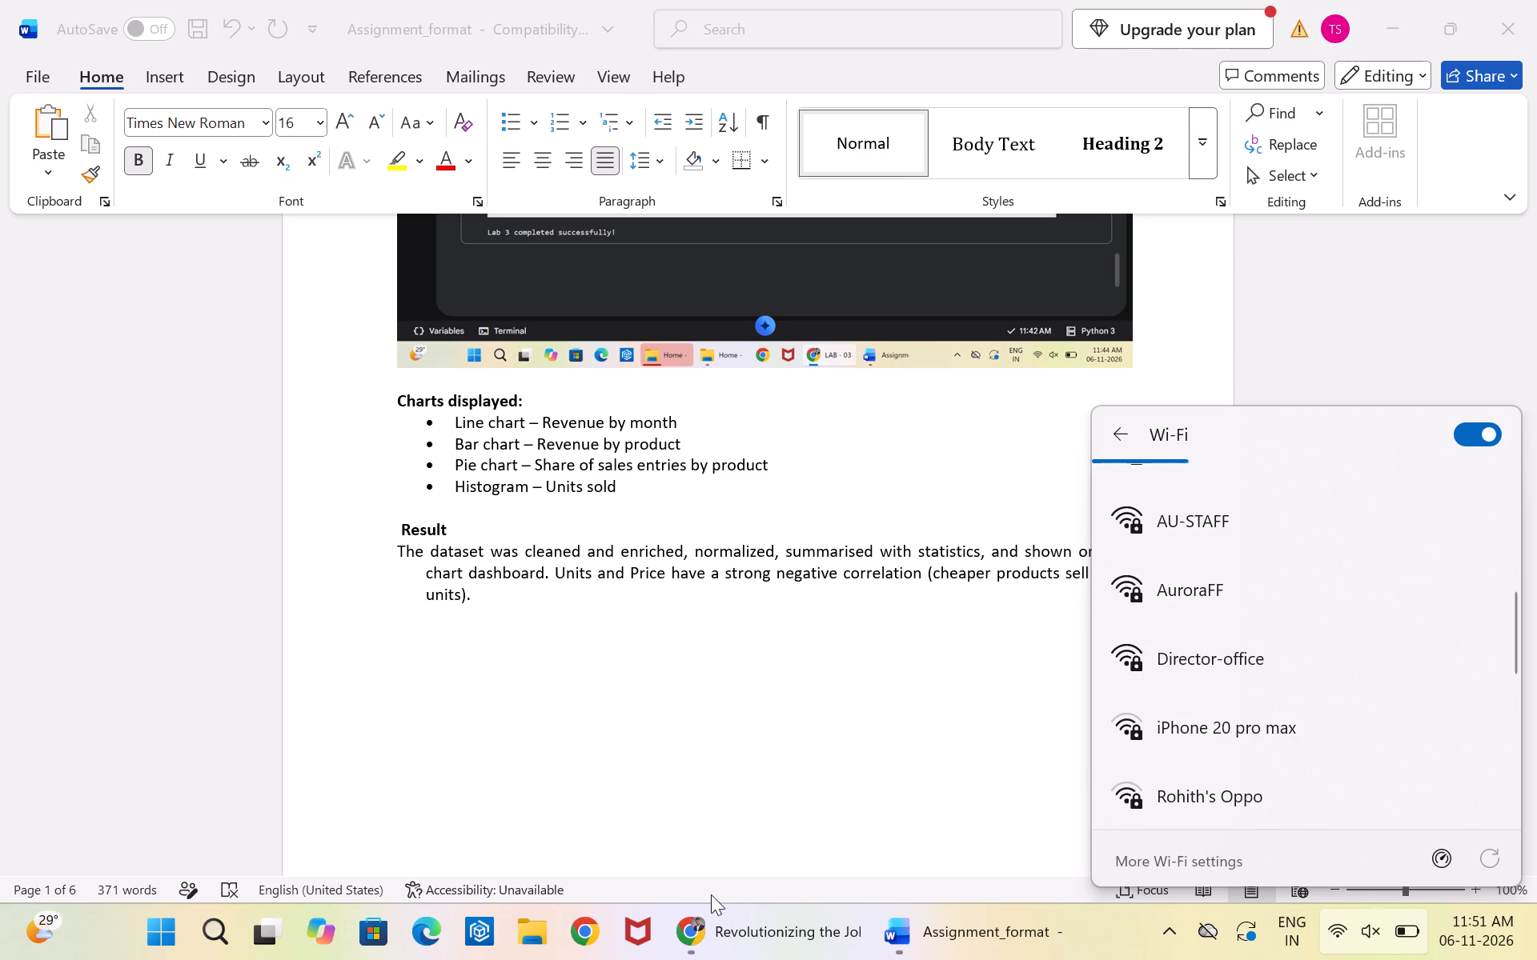
Return to the learning portal in Chrome, go to its home page and review the day's schedule around the Lab 3 practice sessions.
left_click(723, 932)
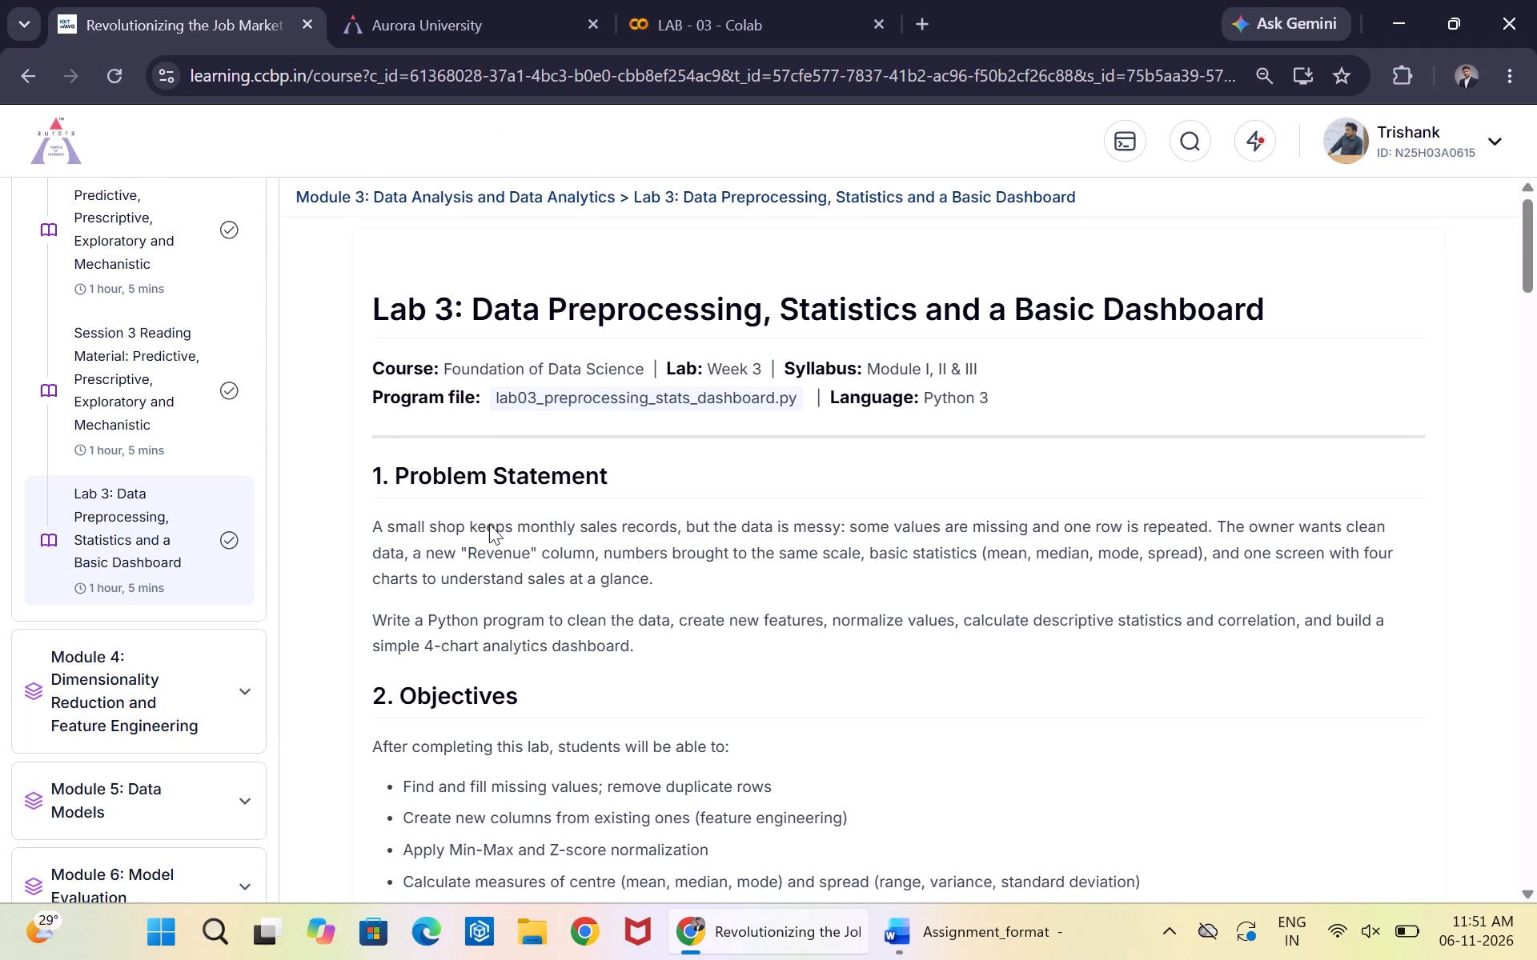
scroll(511, 562, "down", 2)
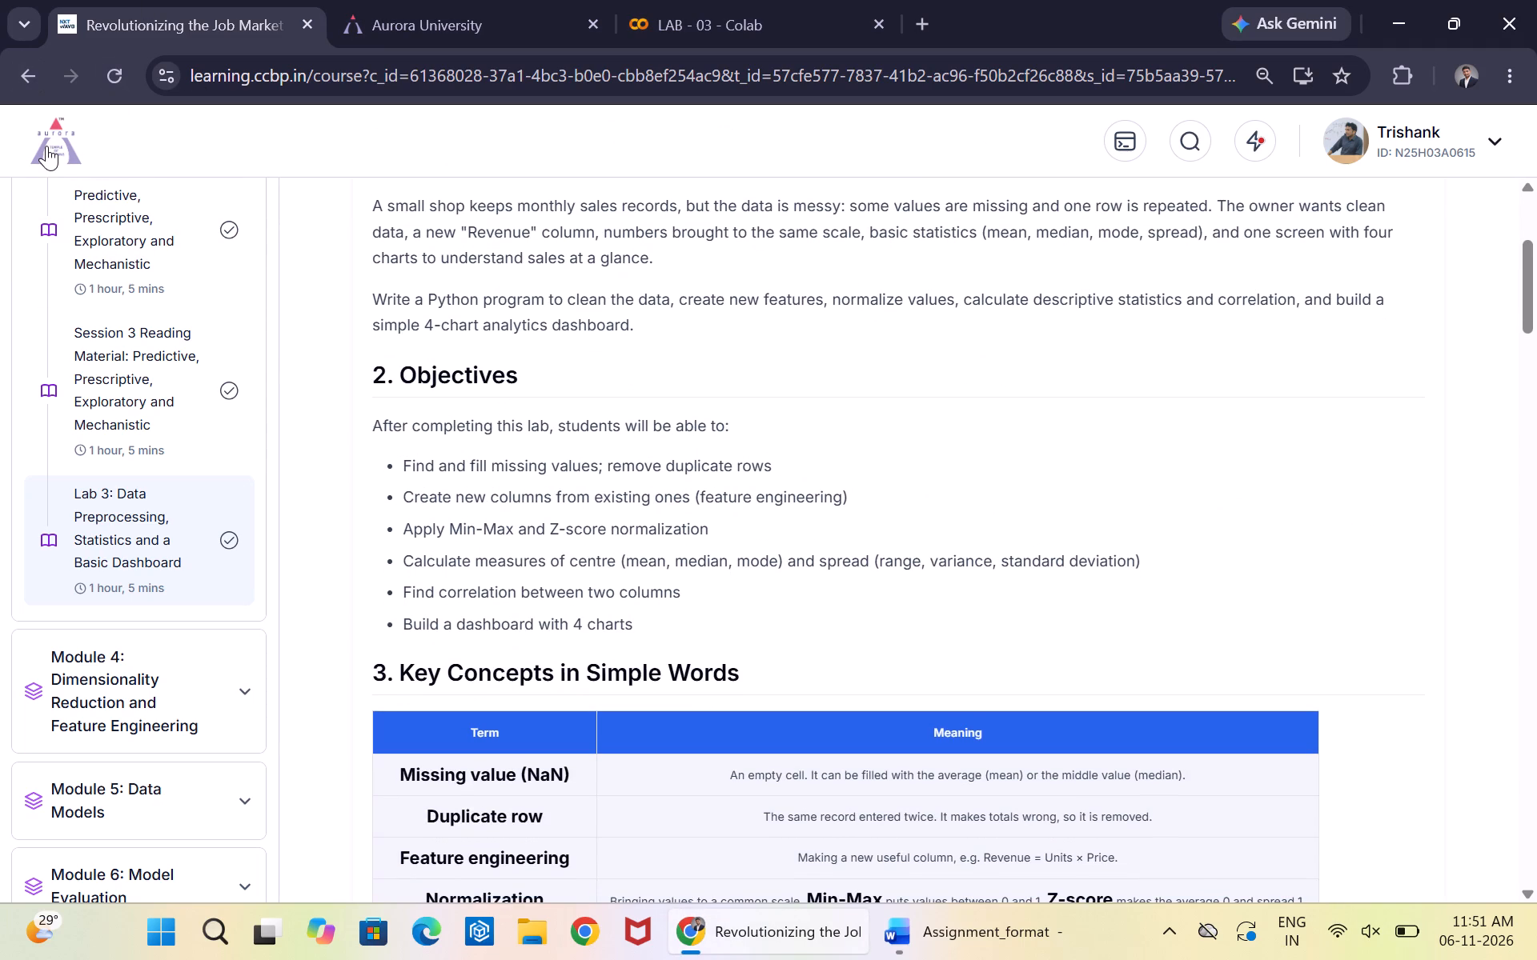
left_click(46, 146)
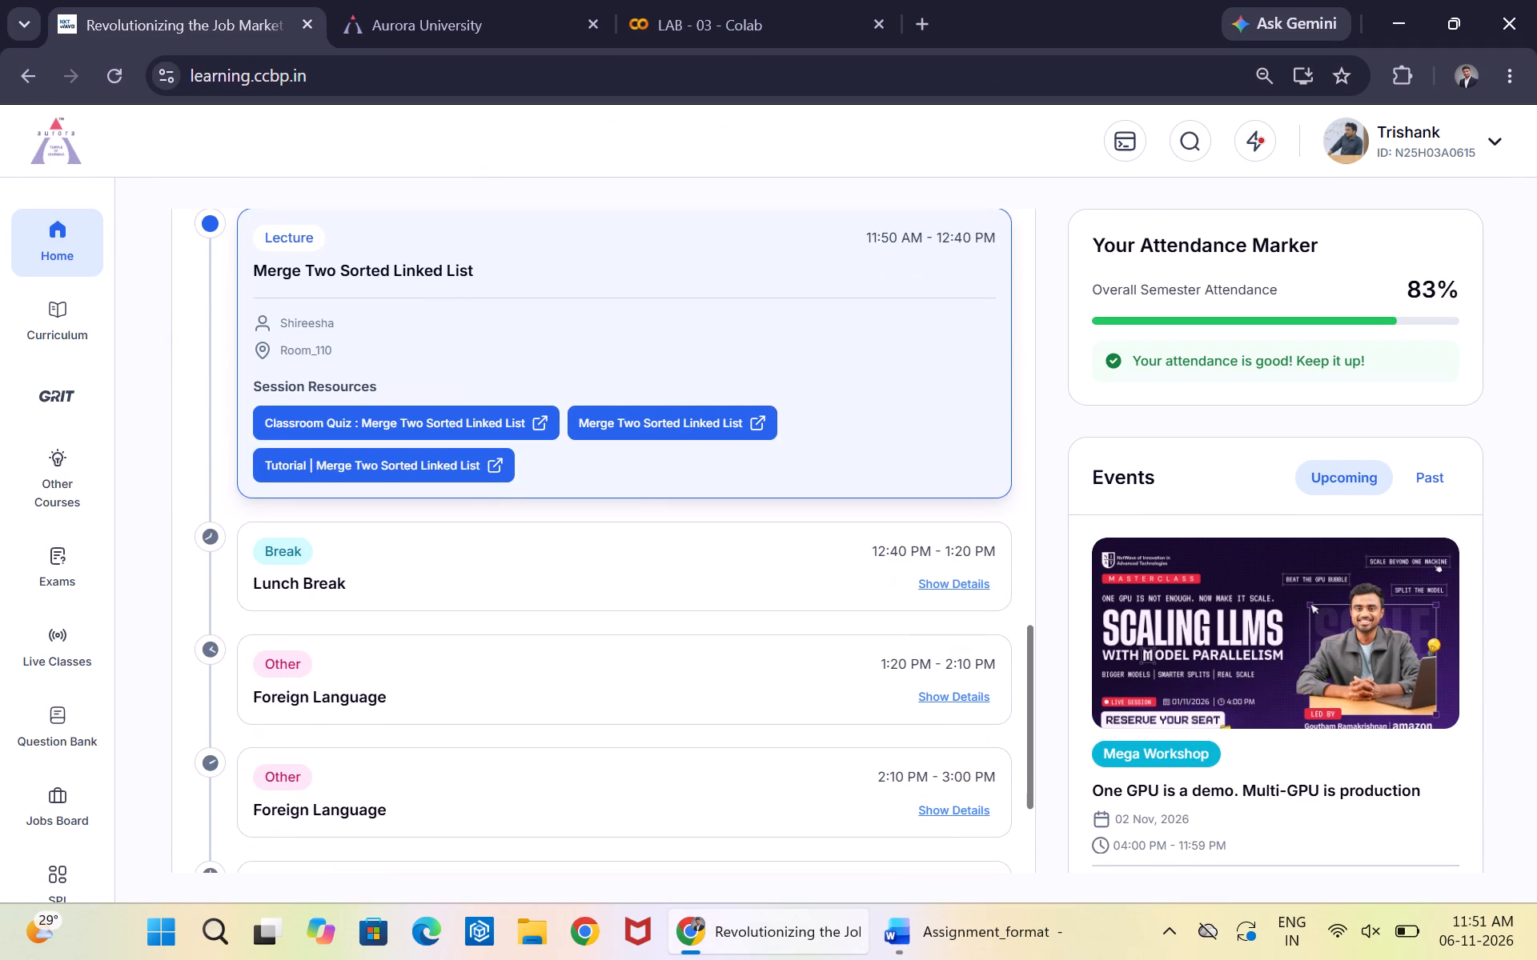
scroll(499, 482, "right", 1)
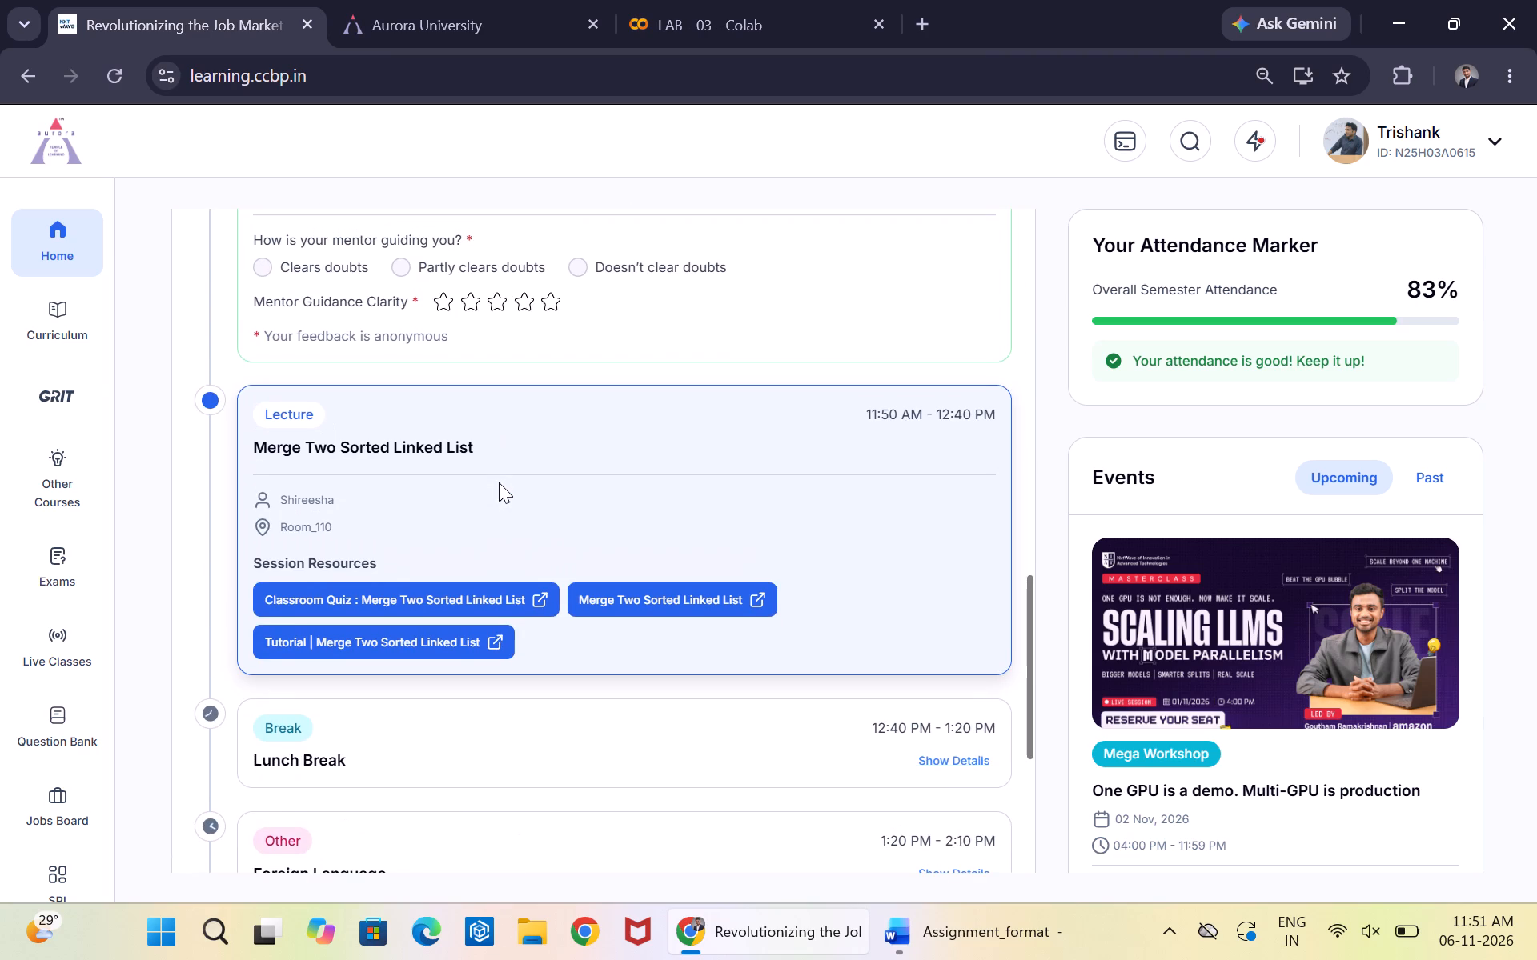
scroll(499, 482, "right", 1)
scroll(499, 482, "up", 7)
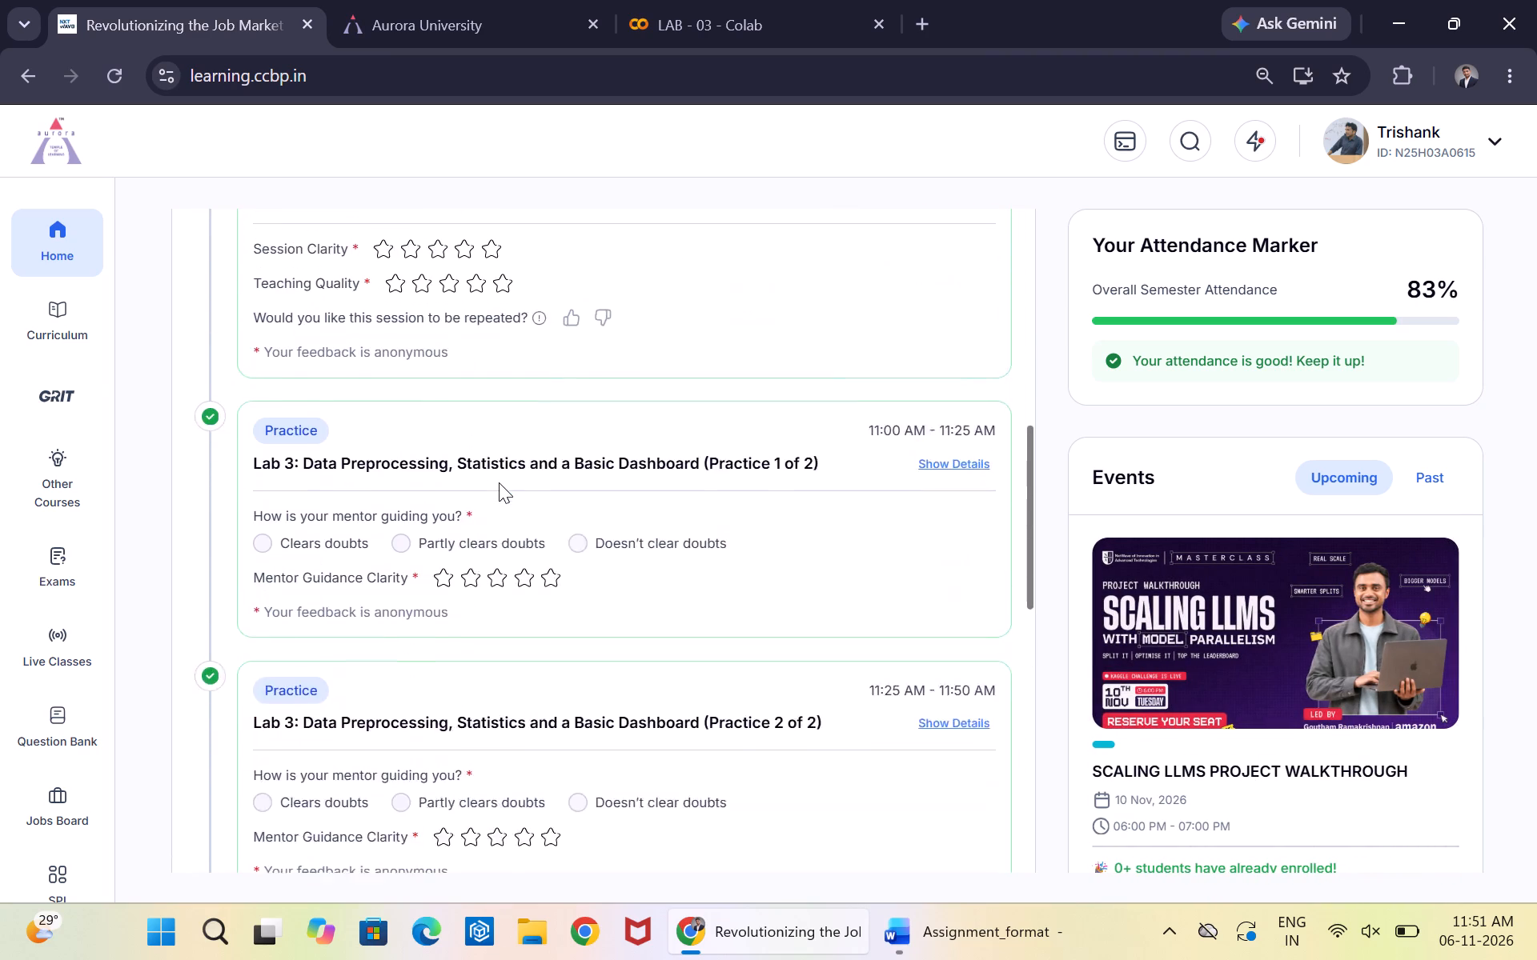
scroll(499, 482, "up", 3)
scroll(499, 482, "down", 19)
scroll(499, 482, "up", 10)
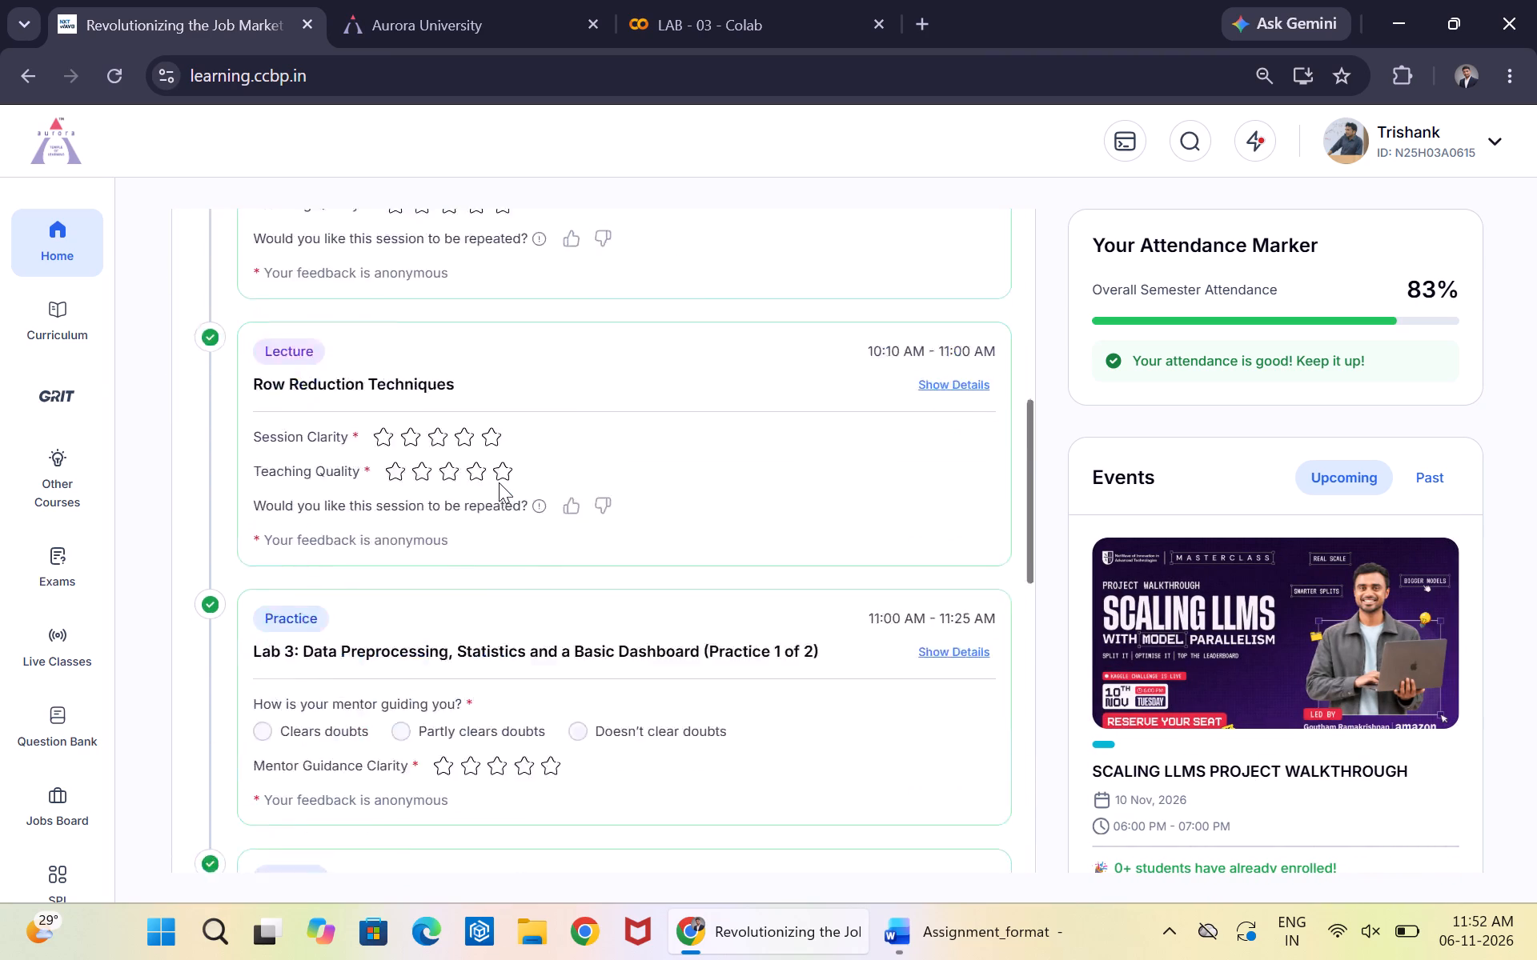
Switch to the LAB - 03 Colab notebook.
left_click(758, 0)
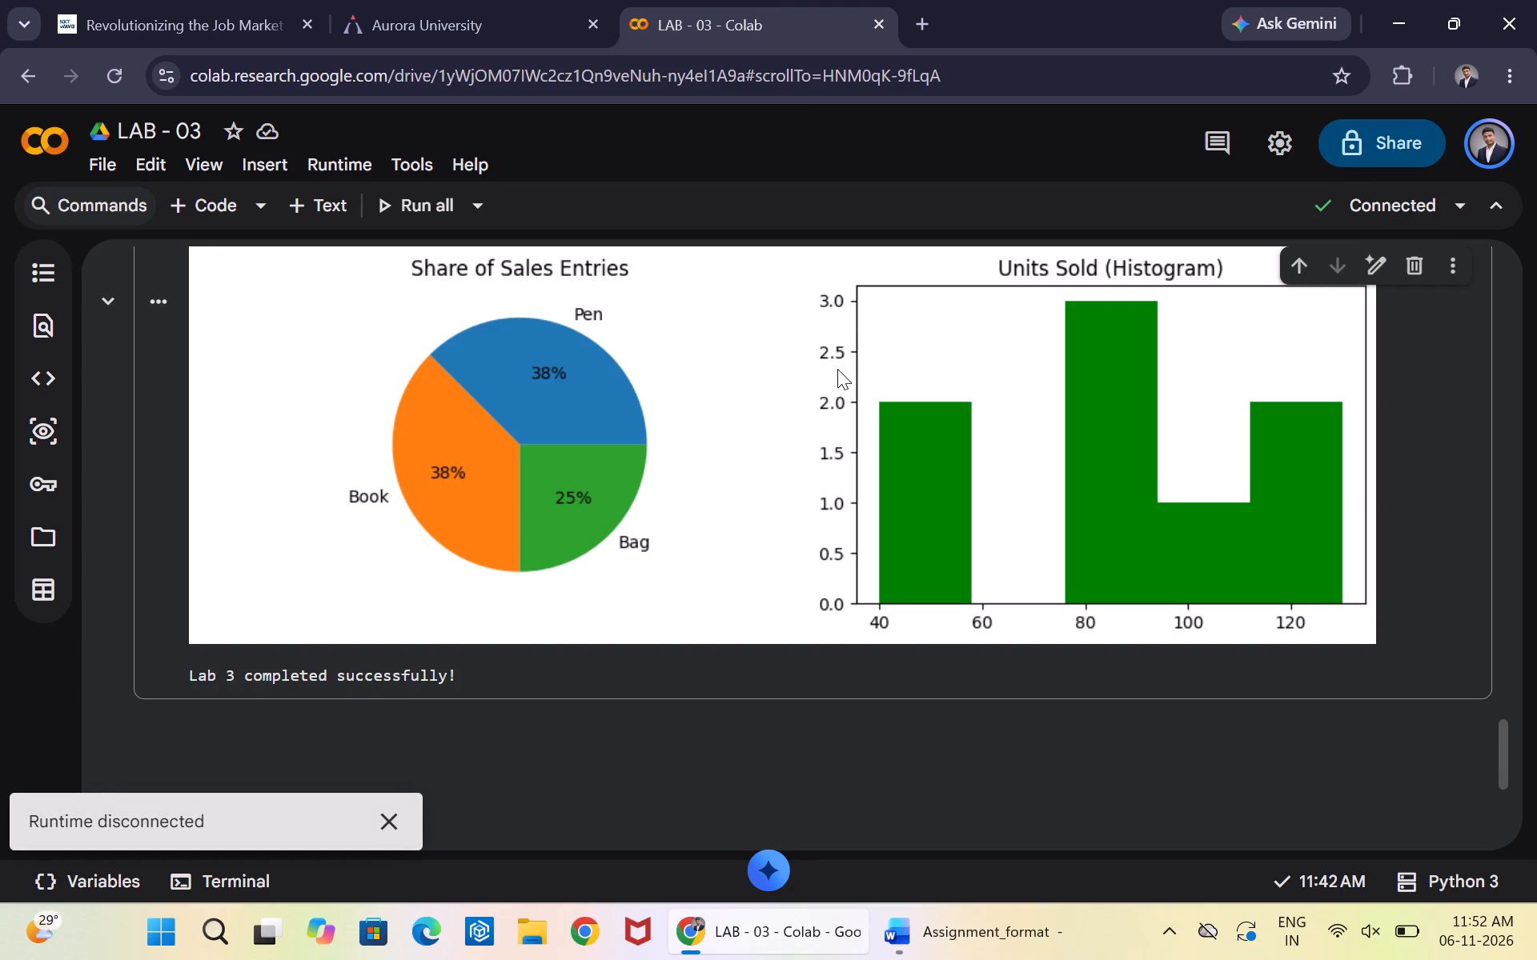
Look back through the LAB - 03 Colab notebook, from the final charts to the normalization output and the Part E revenue statistics code.
scroll(837, 369, "up", 14)
scroll(837, 369, "down", 18)
scroll(837, 369, "up", 2)
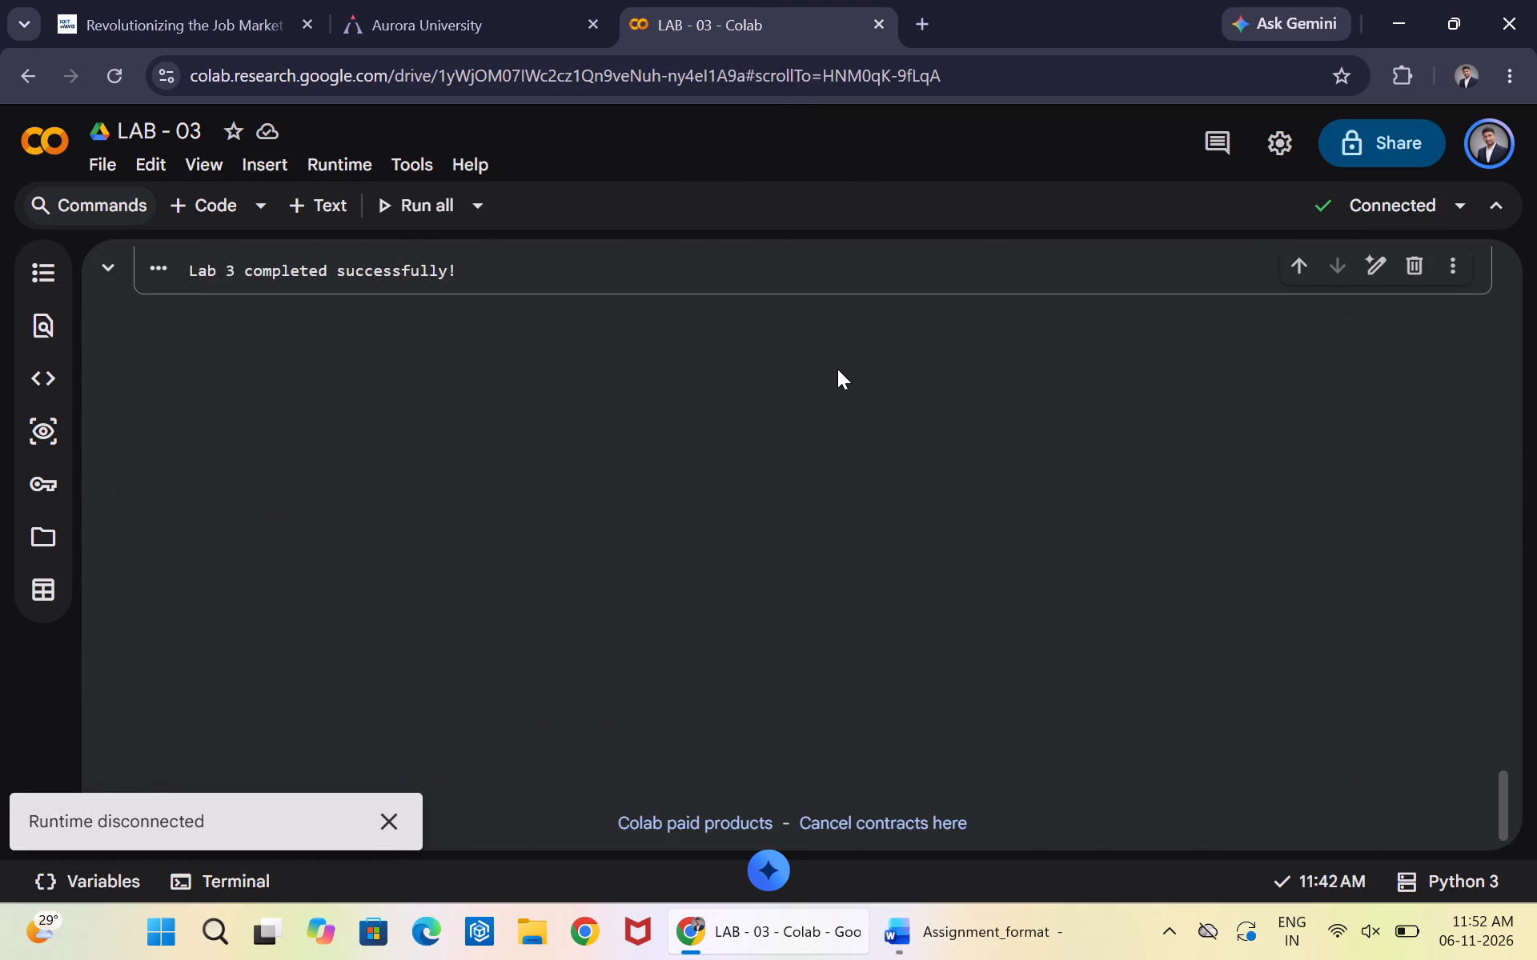
scroll(837, 369, "up", 3)
scroll(837, 369, "down", 5)
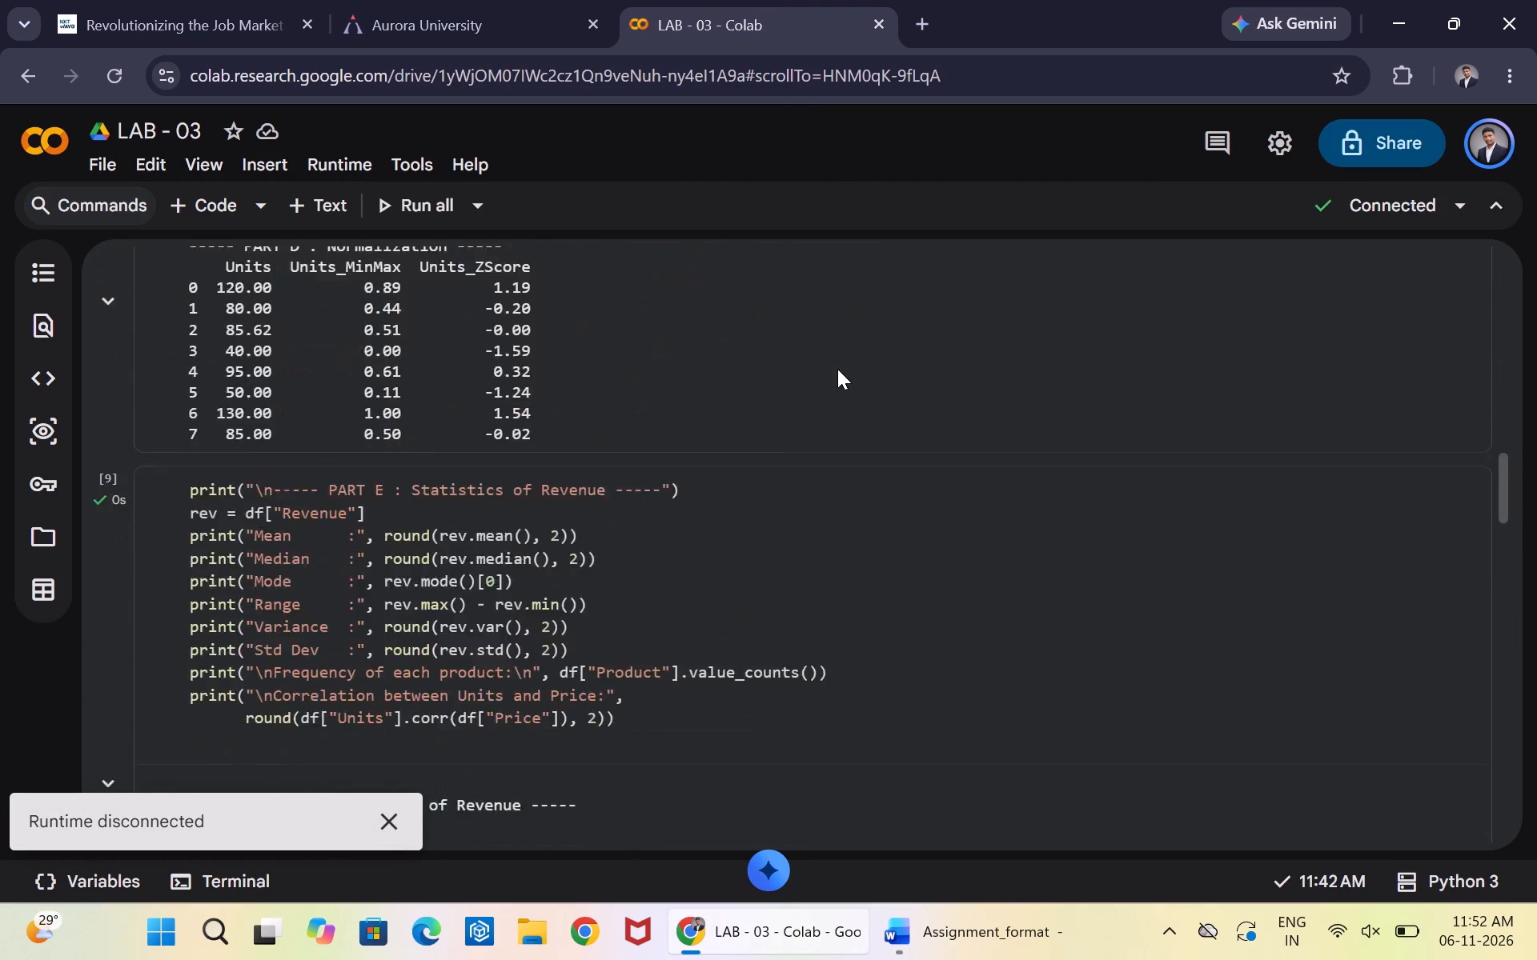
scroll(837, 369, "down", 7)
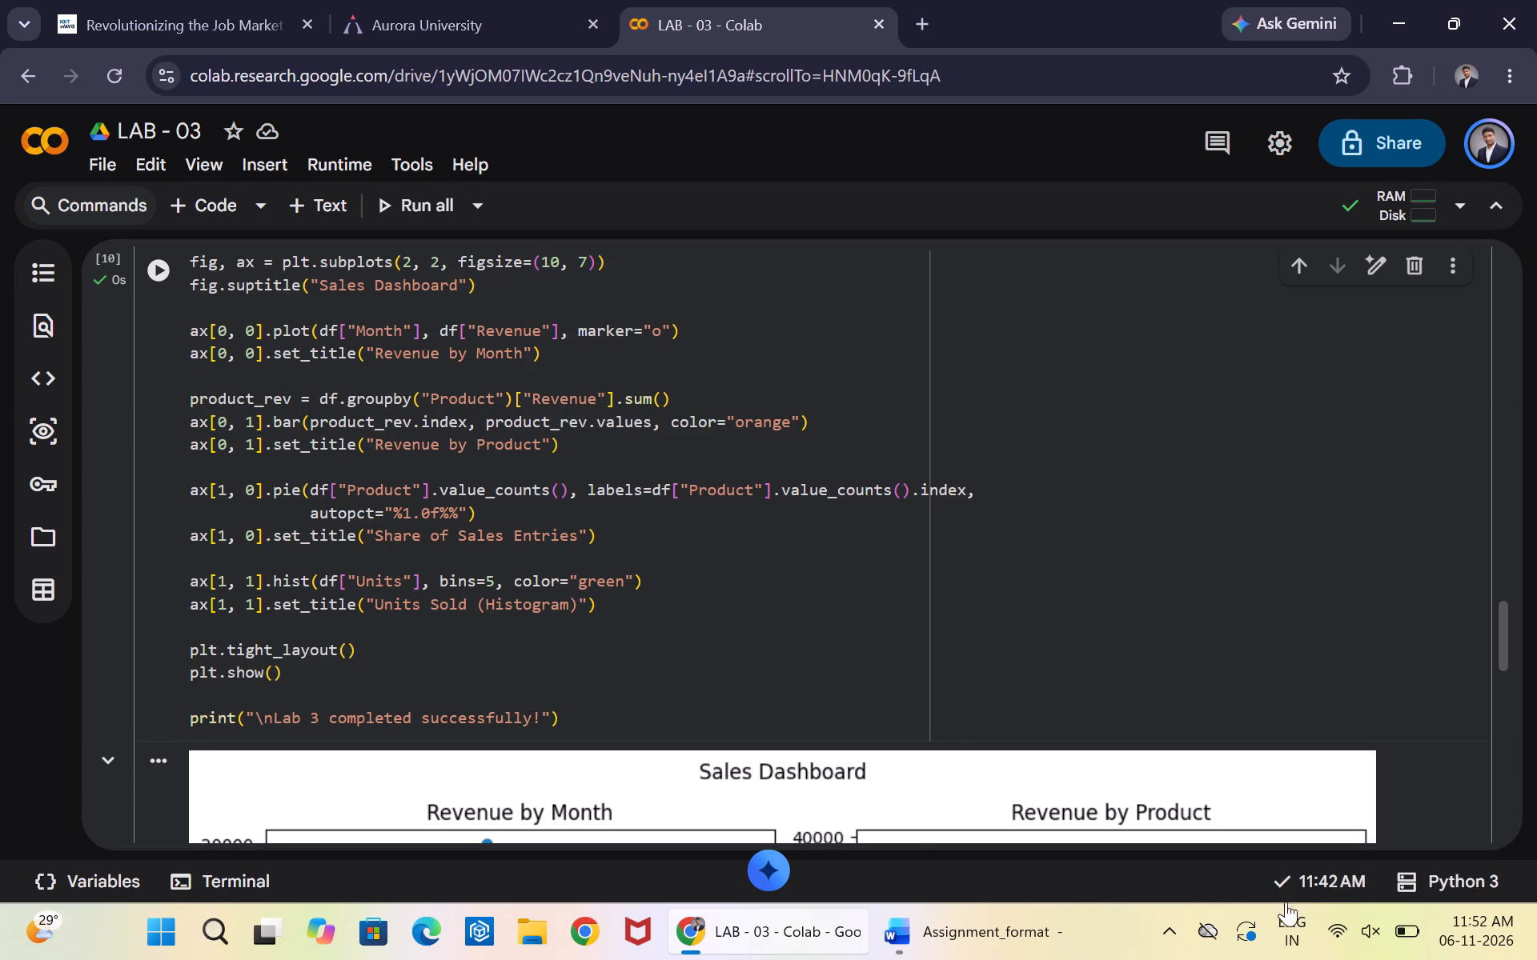
Switch the Wi-Fi connection to the secured personal network listed between AuroraGF and AU-Admission, keeping automatic connection enabled.
left_click(1337, 928)
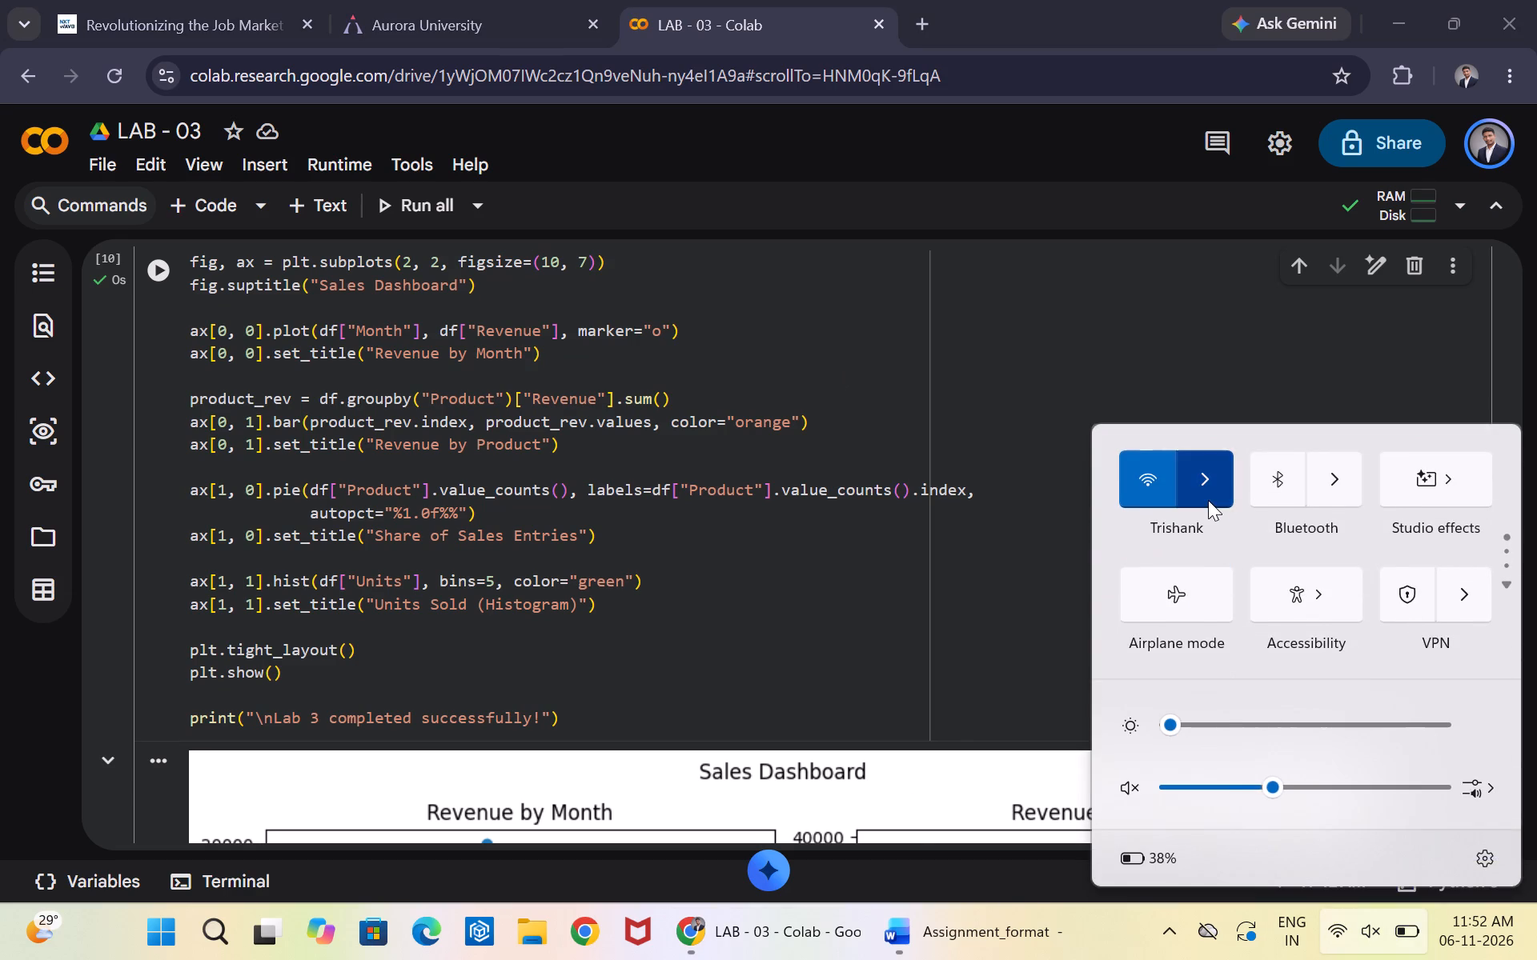
left_click(1208, 487)
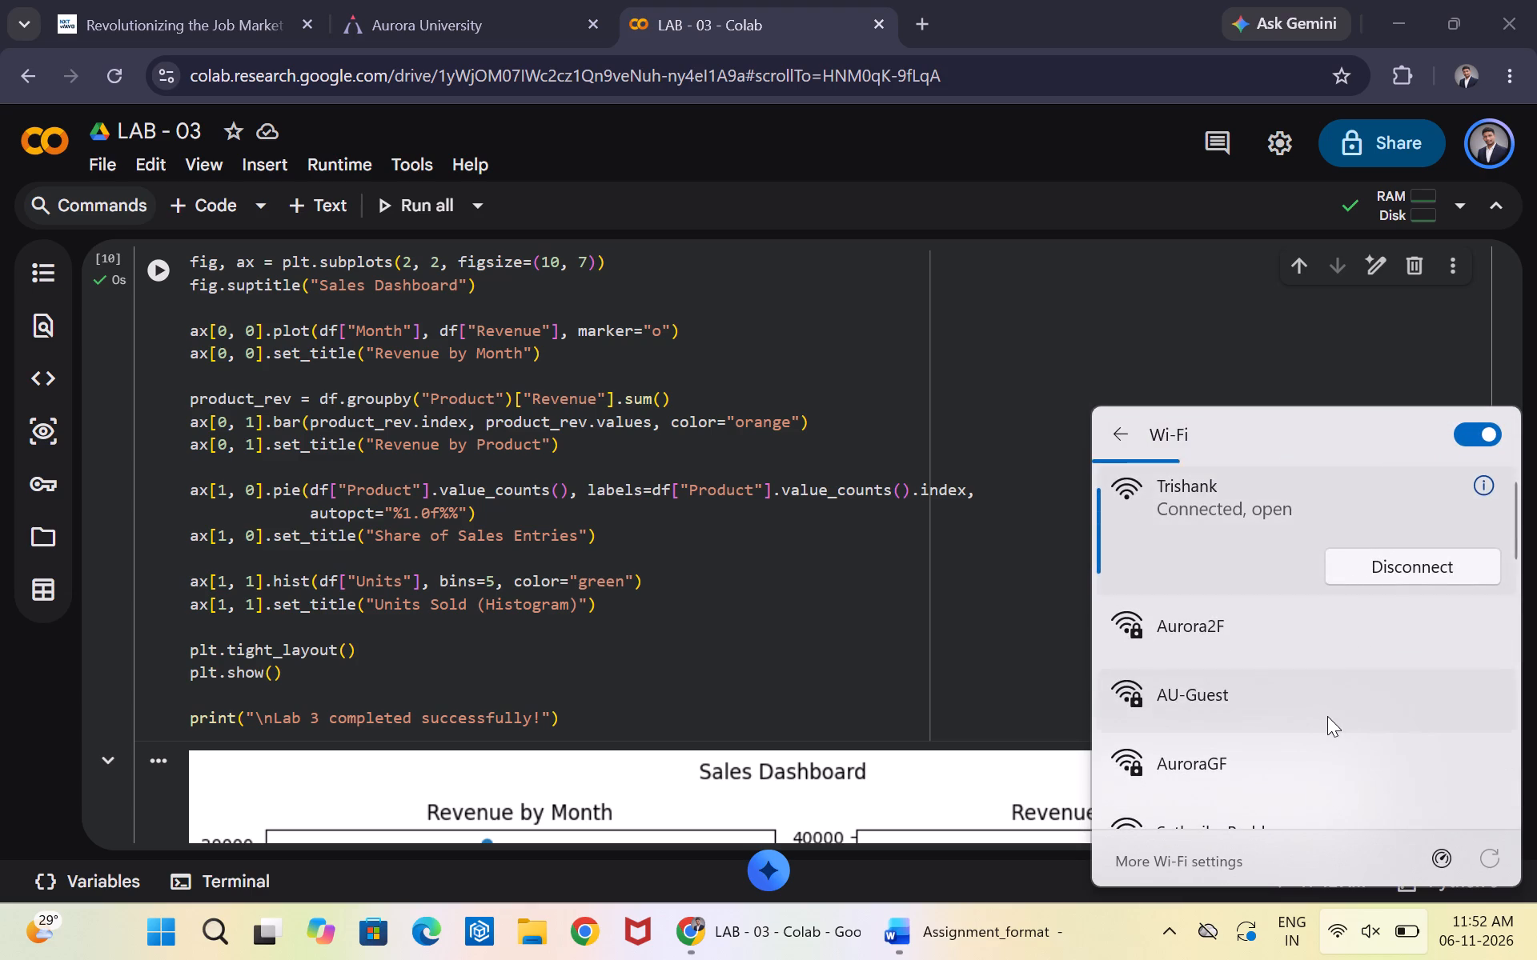
scroll(1327, 716, "down", 4)
scroll(1327, 716, "right", 1)
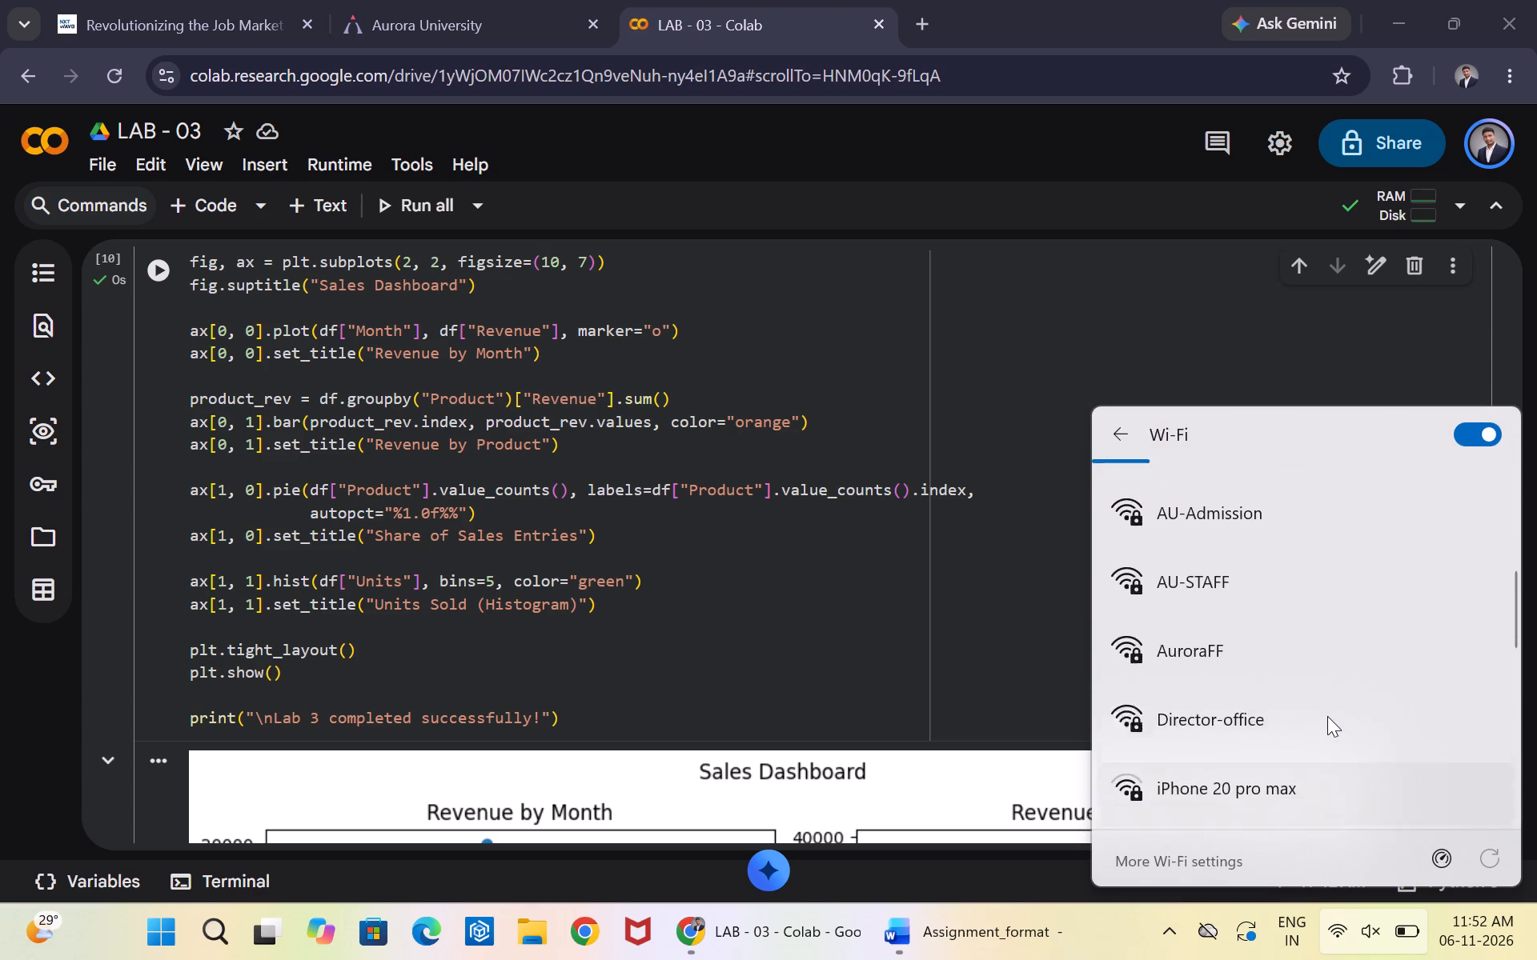
scroll(1327, 716, "right", 1)
left_click(1243, 564)
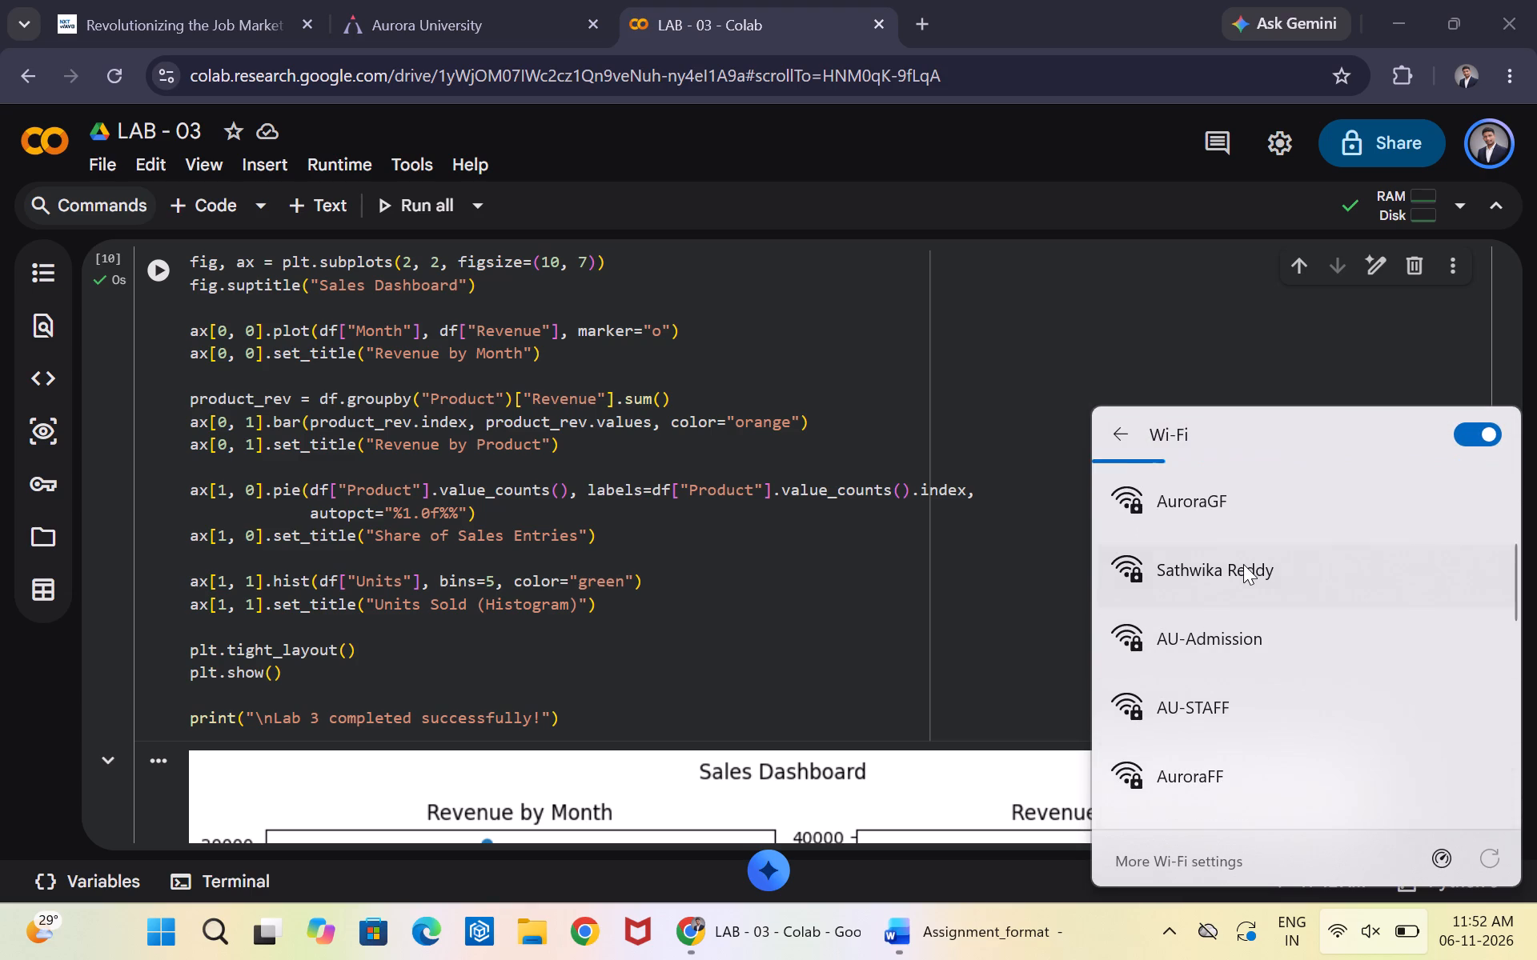
left_click(1234, 560)
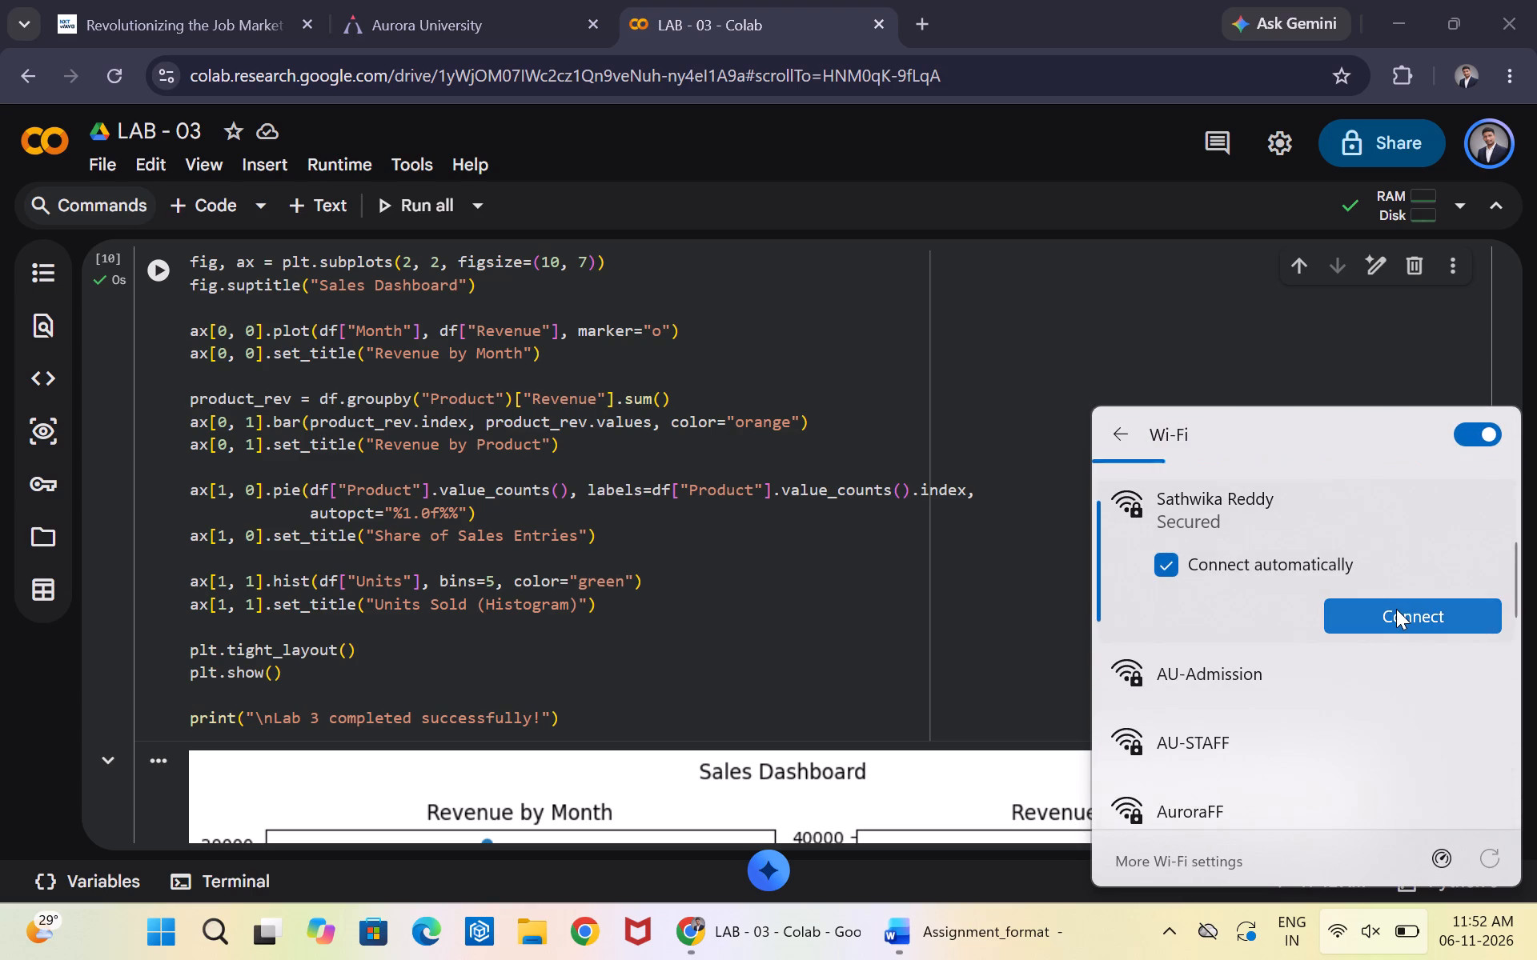
left_click(1396, 609)
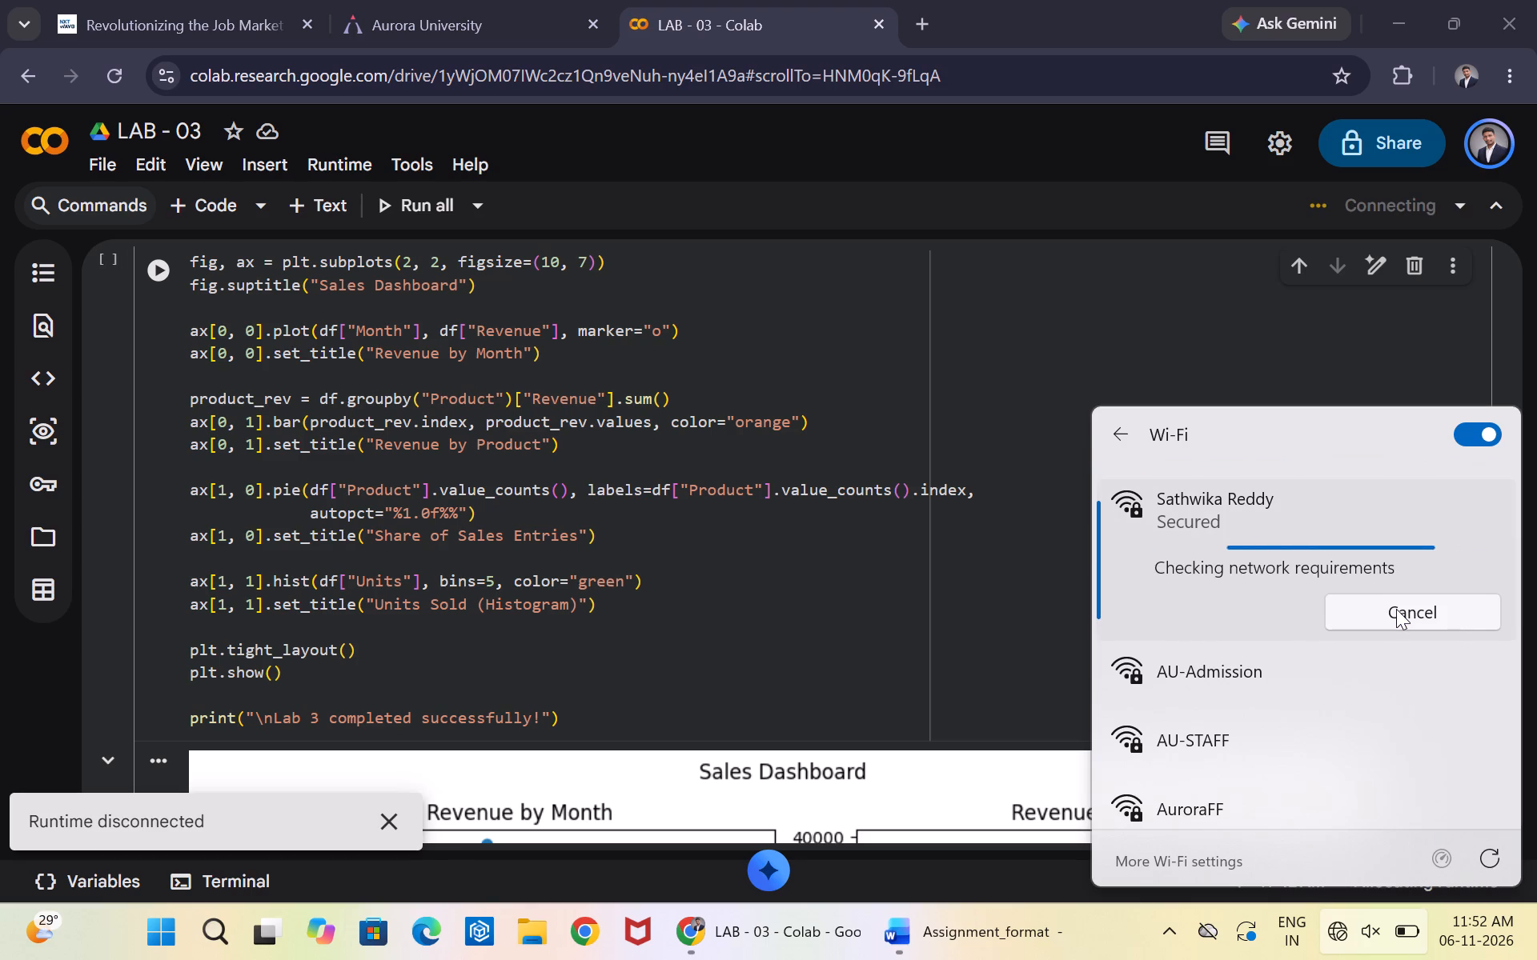
Open a new browser tab and start a search in the Google search box.
left_click(915, 13)
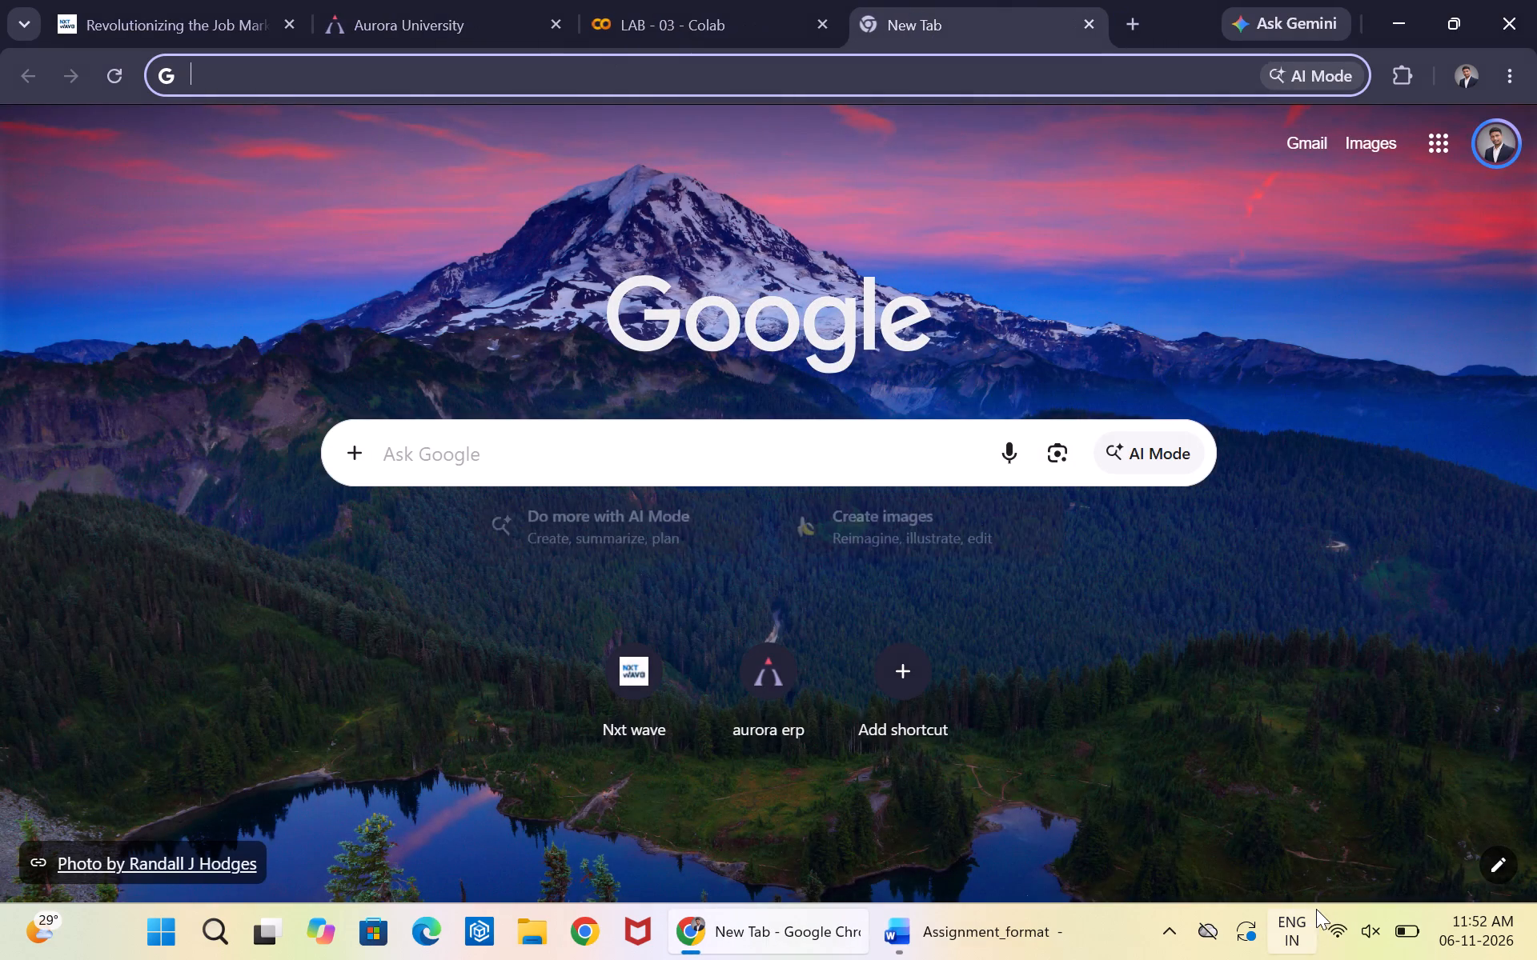
left_click(1320, 919)
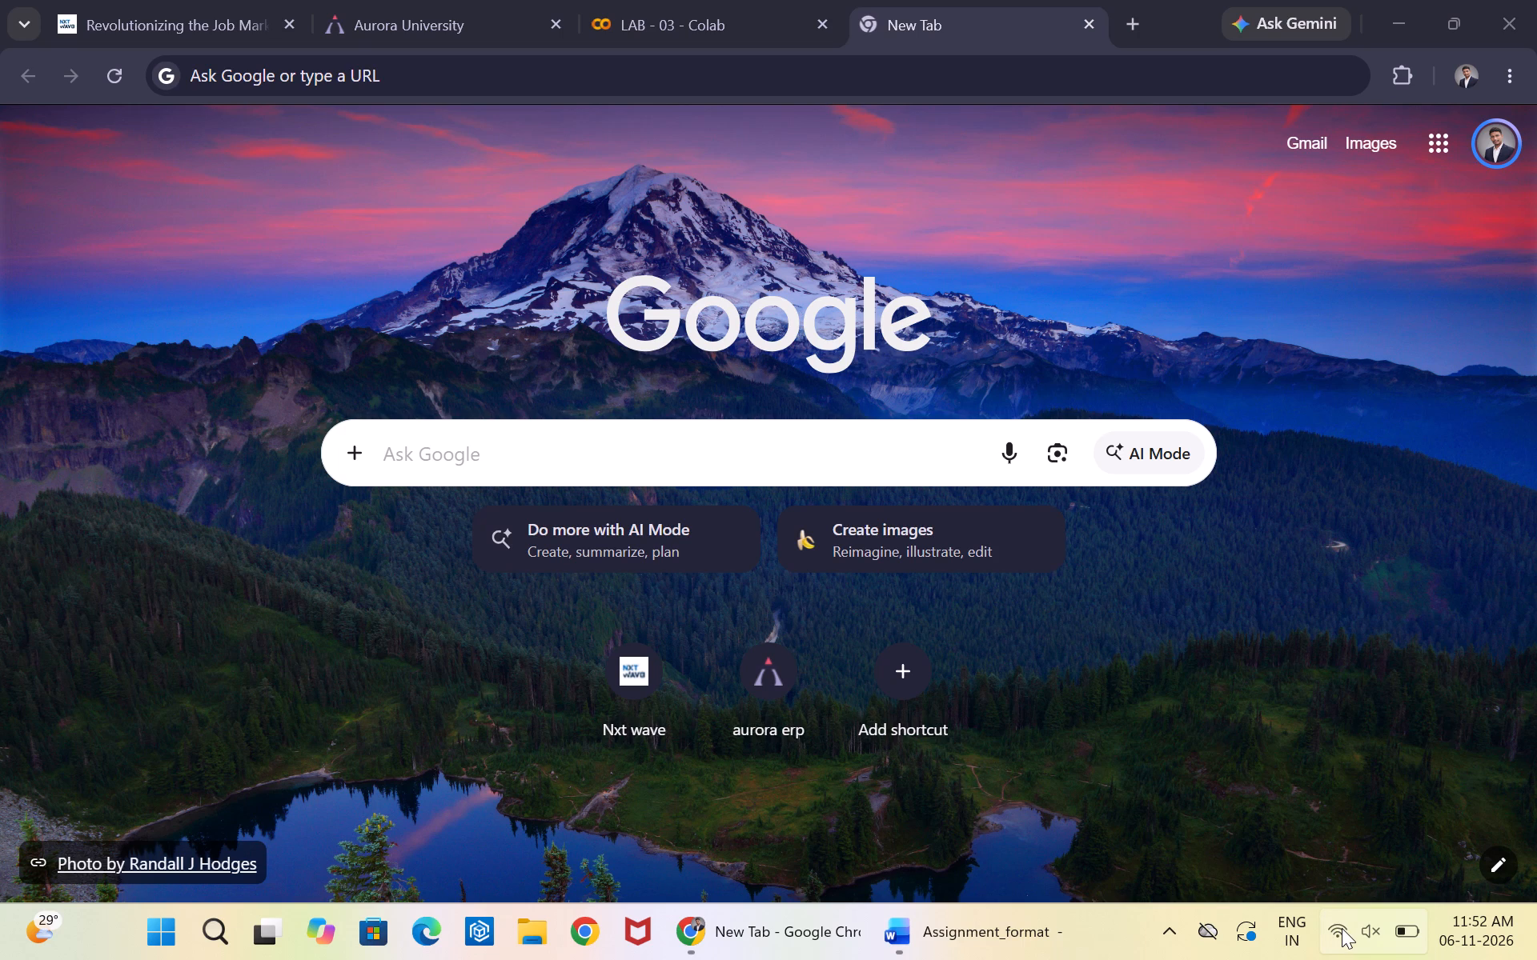
left_click(1342, 928)
left_click(998, 779)
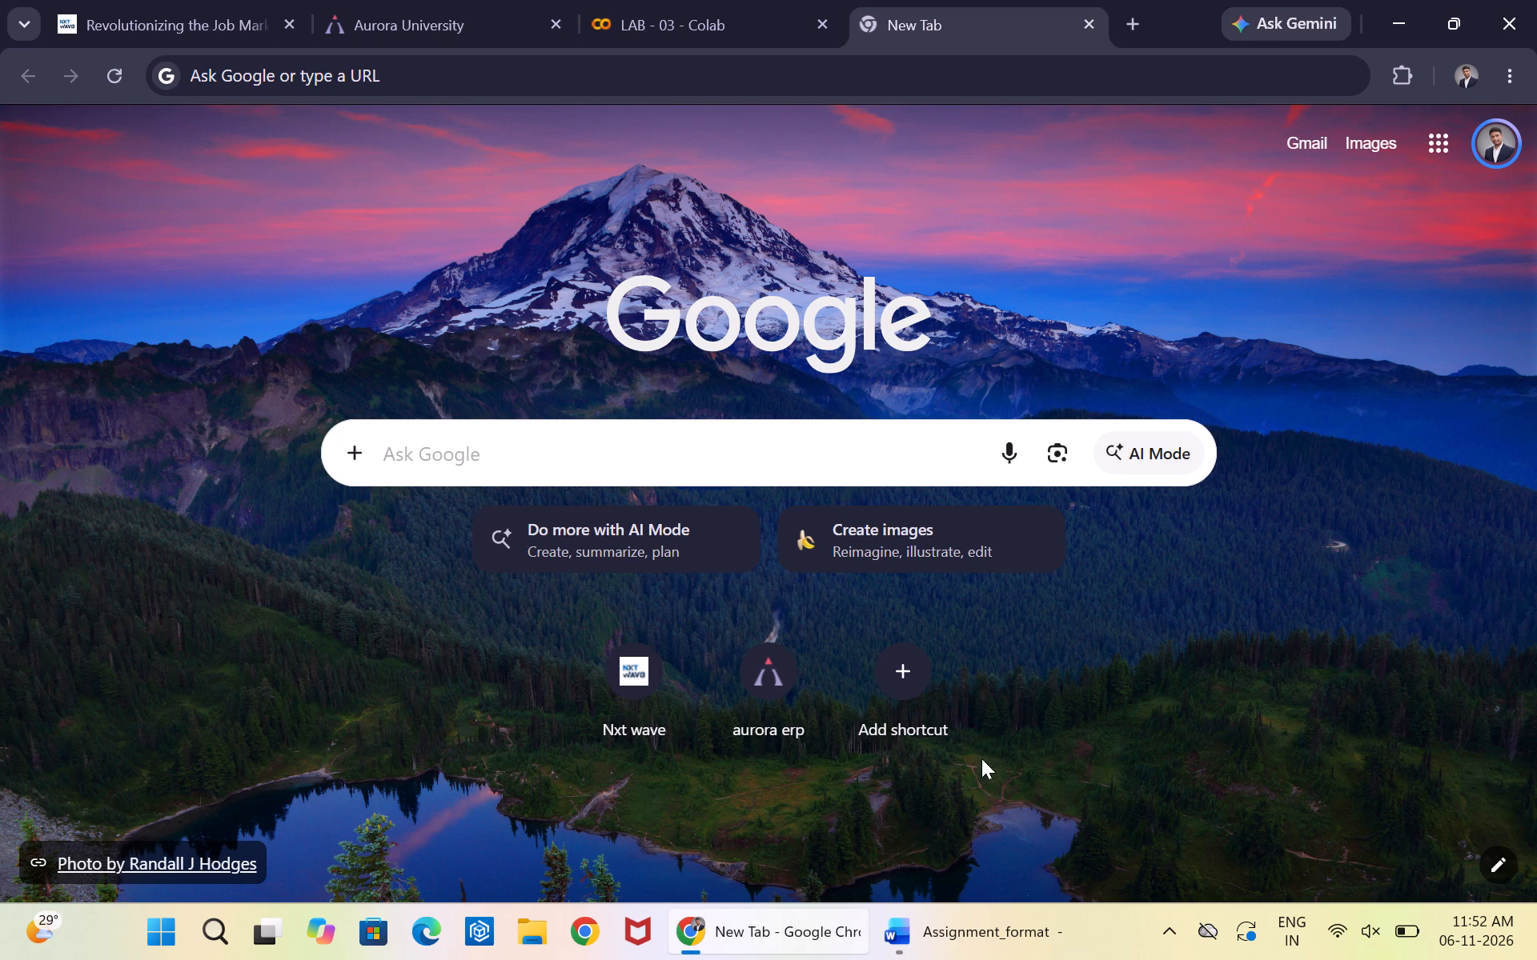
left_click(684, 434)
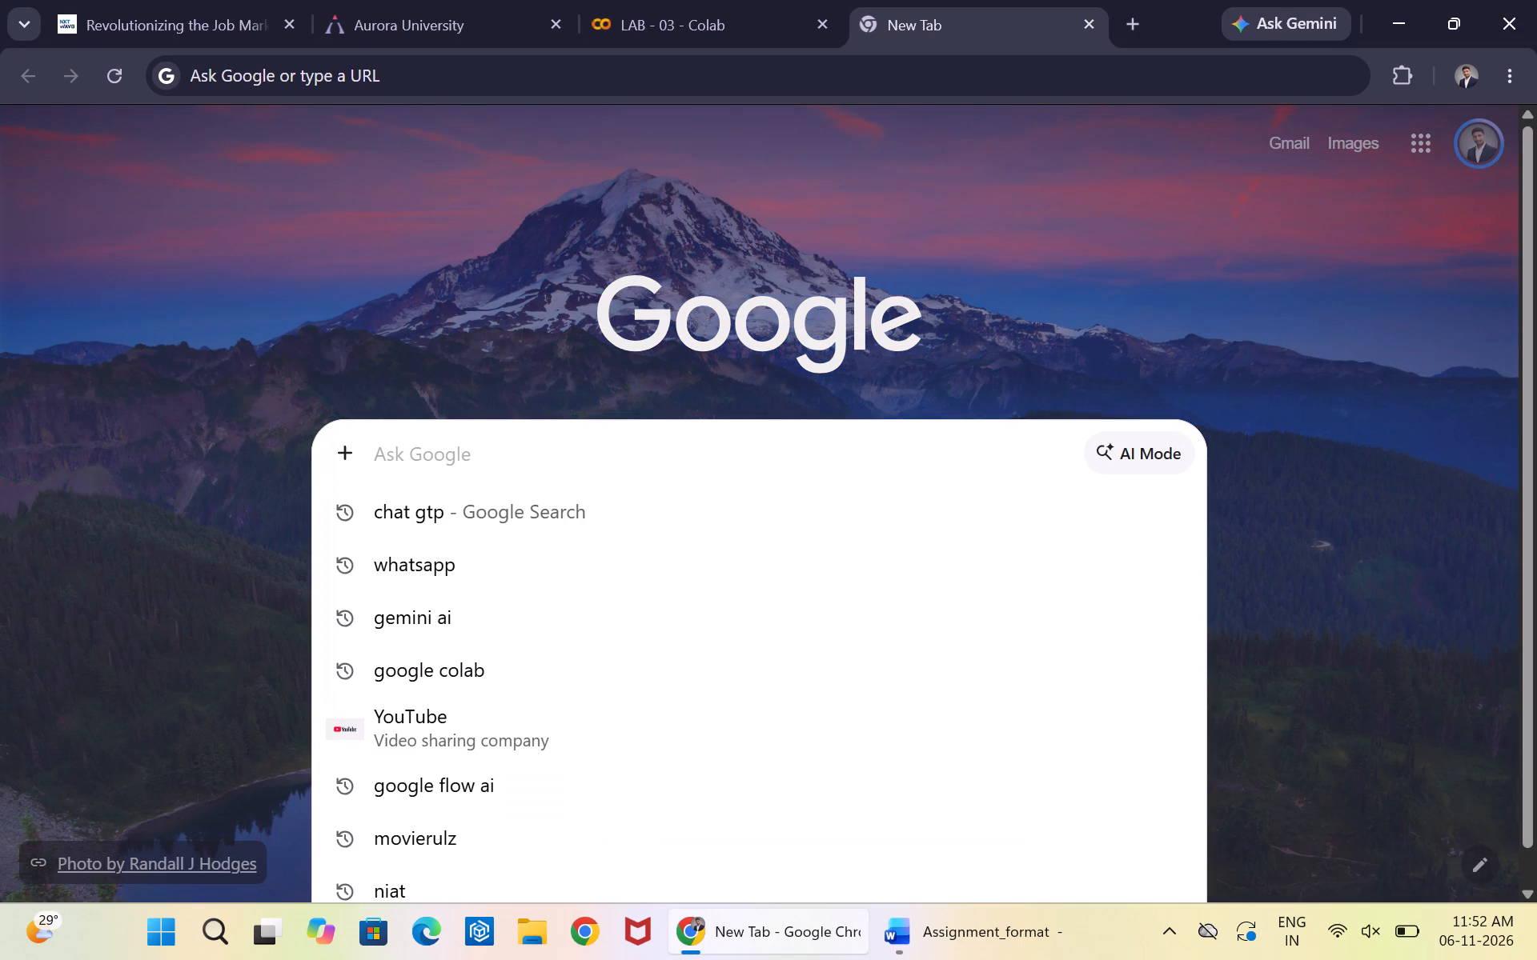
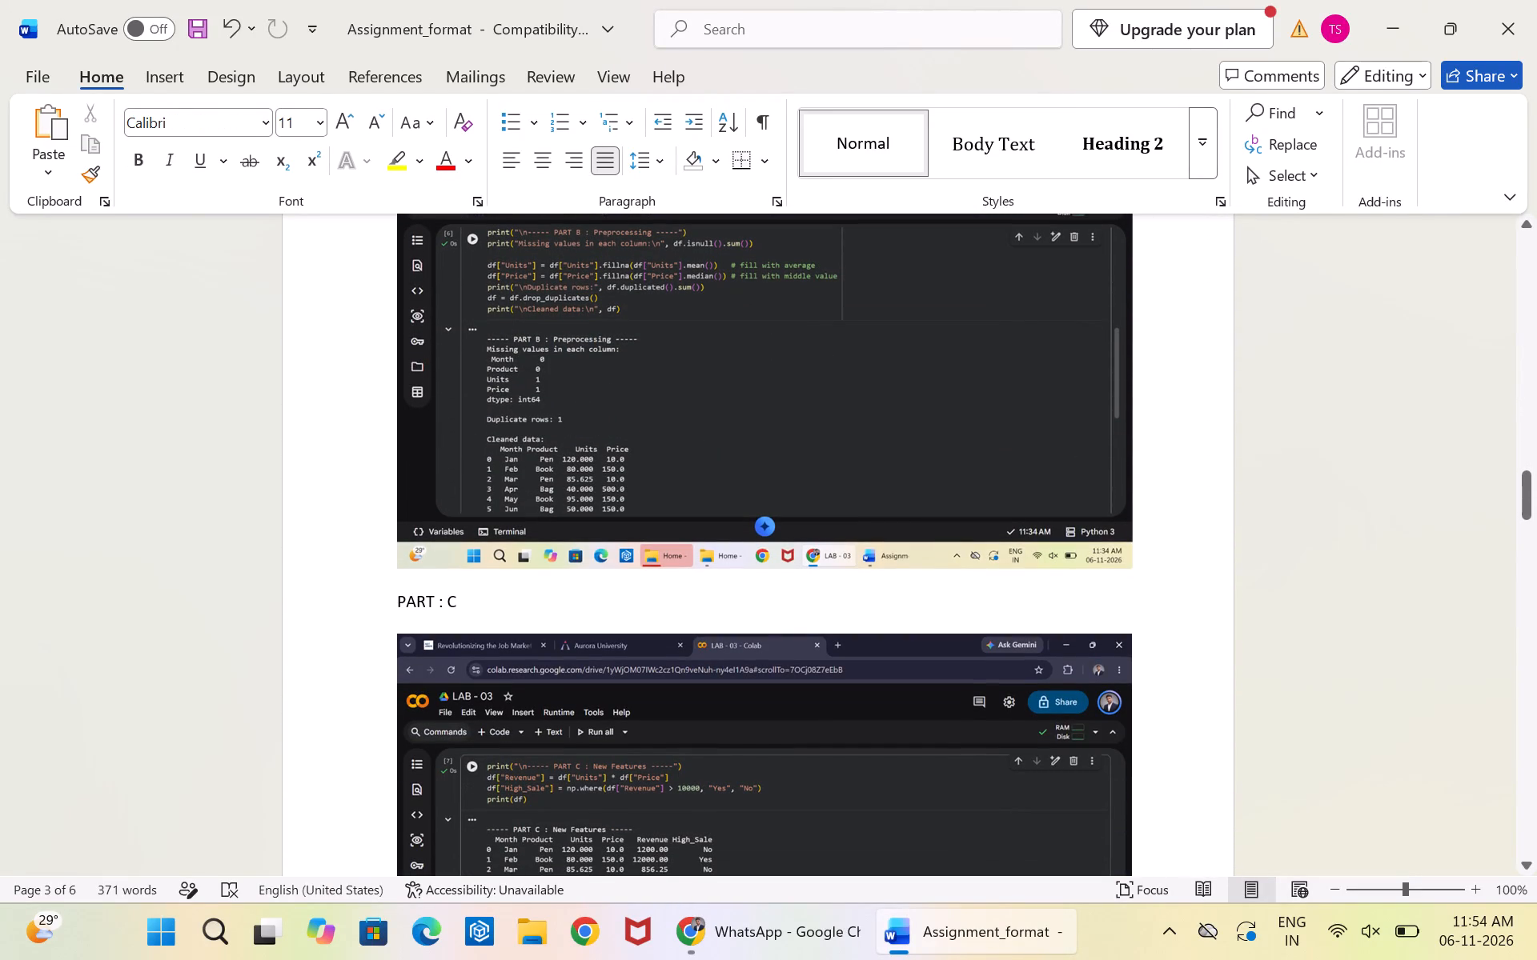
Paste the copied "Part A & B: Preprocessing (Missing Values and Duplicates)" explanation between the Part B screenshot and the PART : C heading.
key("Return")
key("Return")
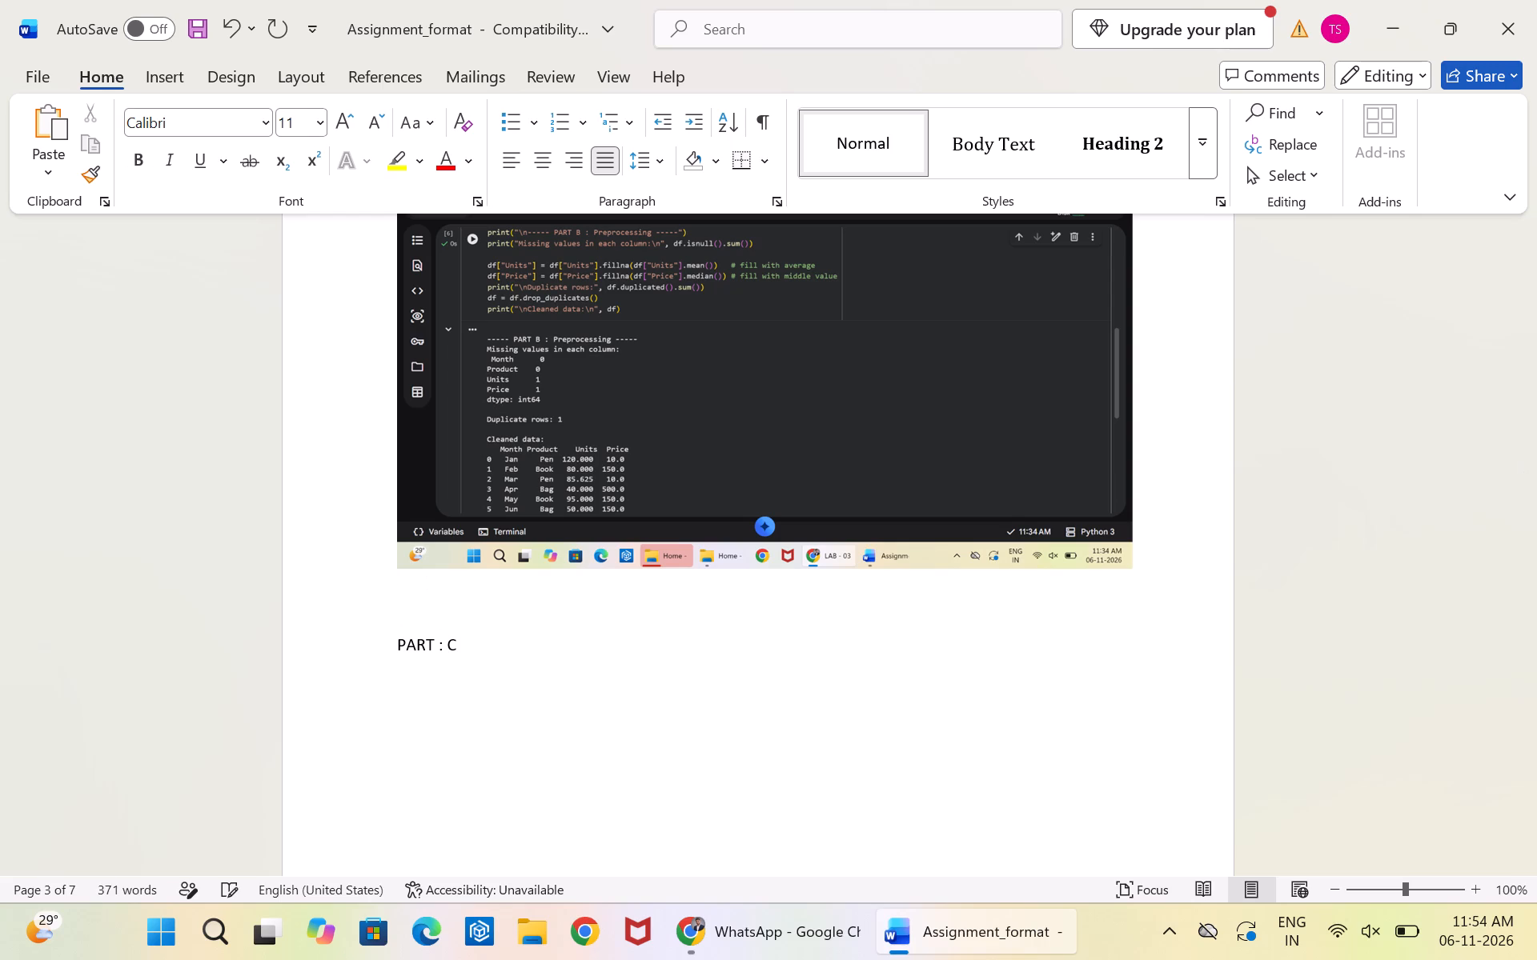
key("ctrl+v")
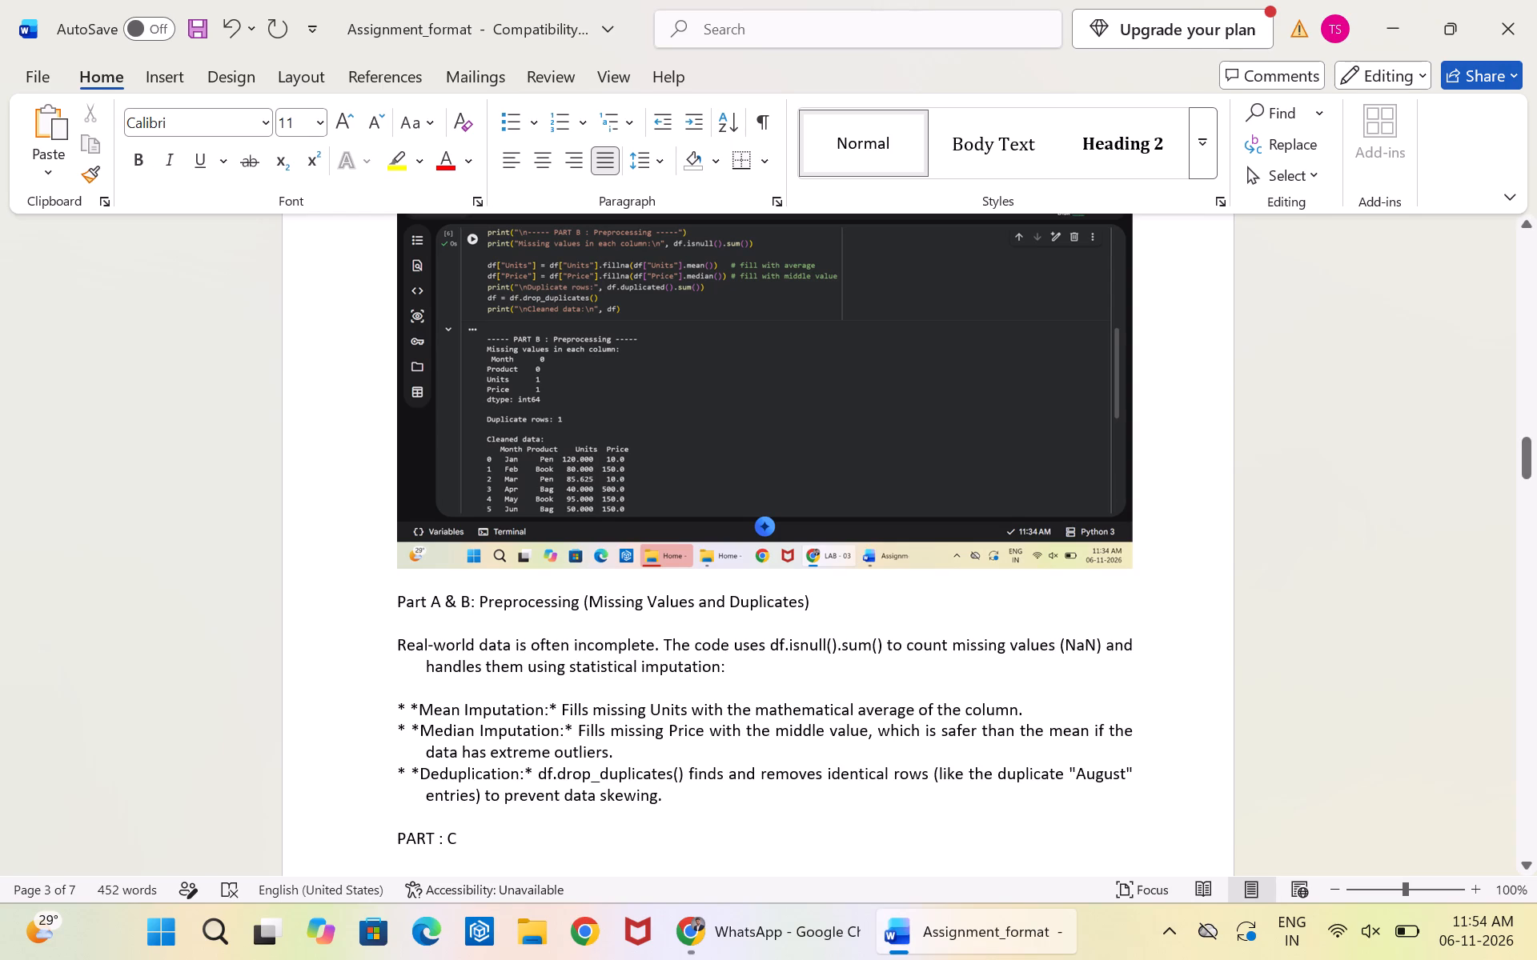
Add a blank line between the Deduplication paragraph and the PART : C heading.
key("Return")
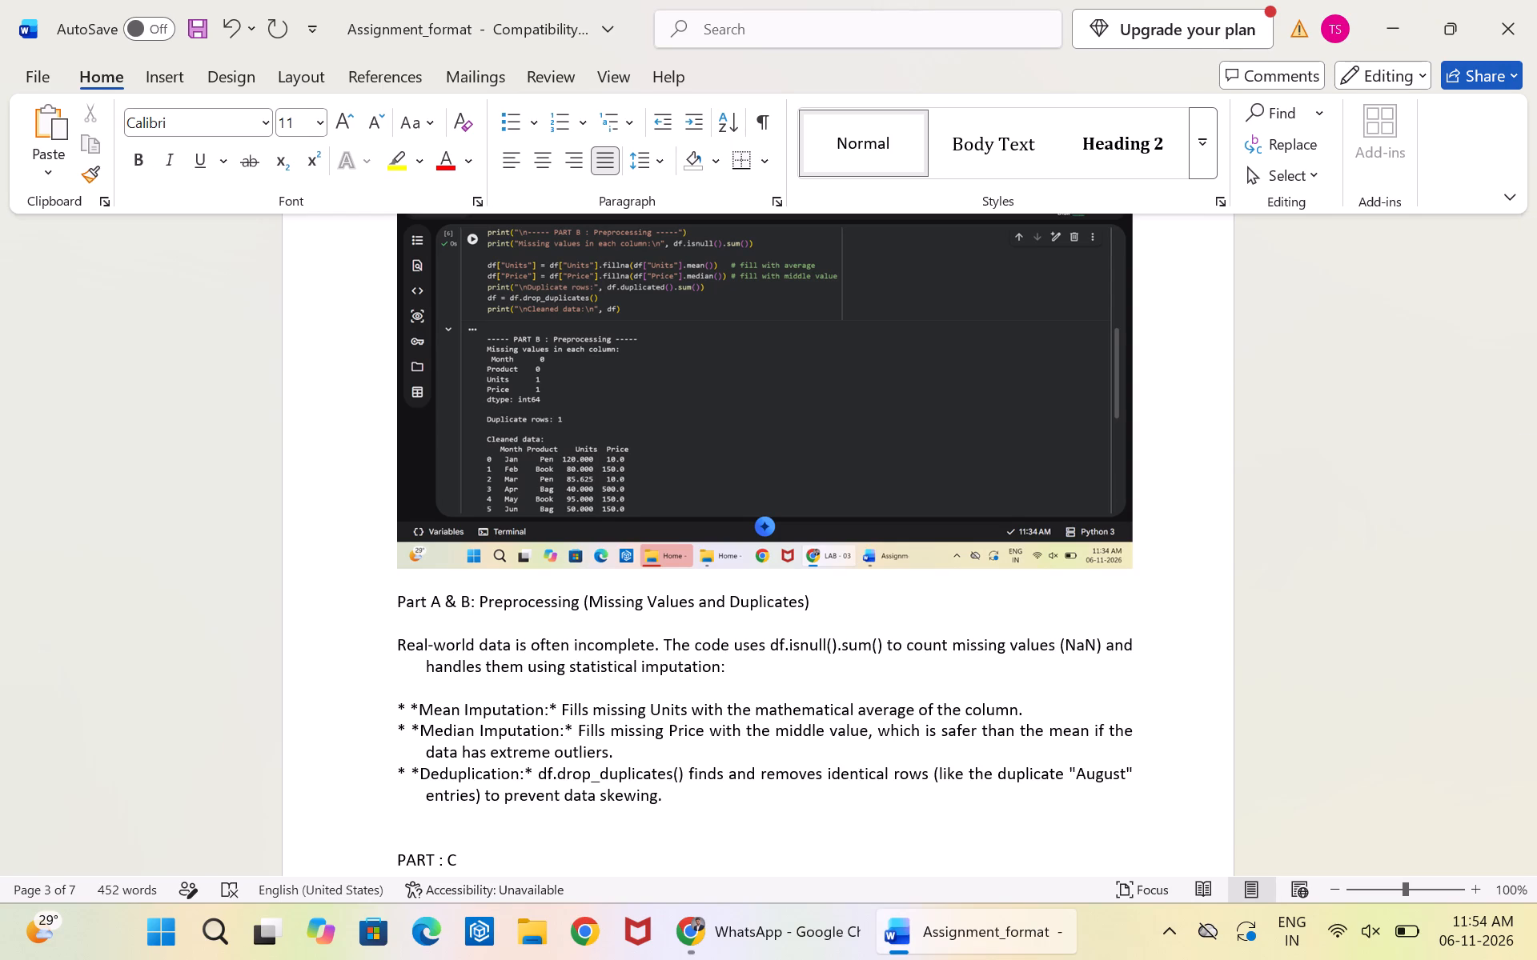
Remove the asterisks before and after the "Deduplication:" label in the Part A & B explanation.
left_click(419, 772)
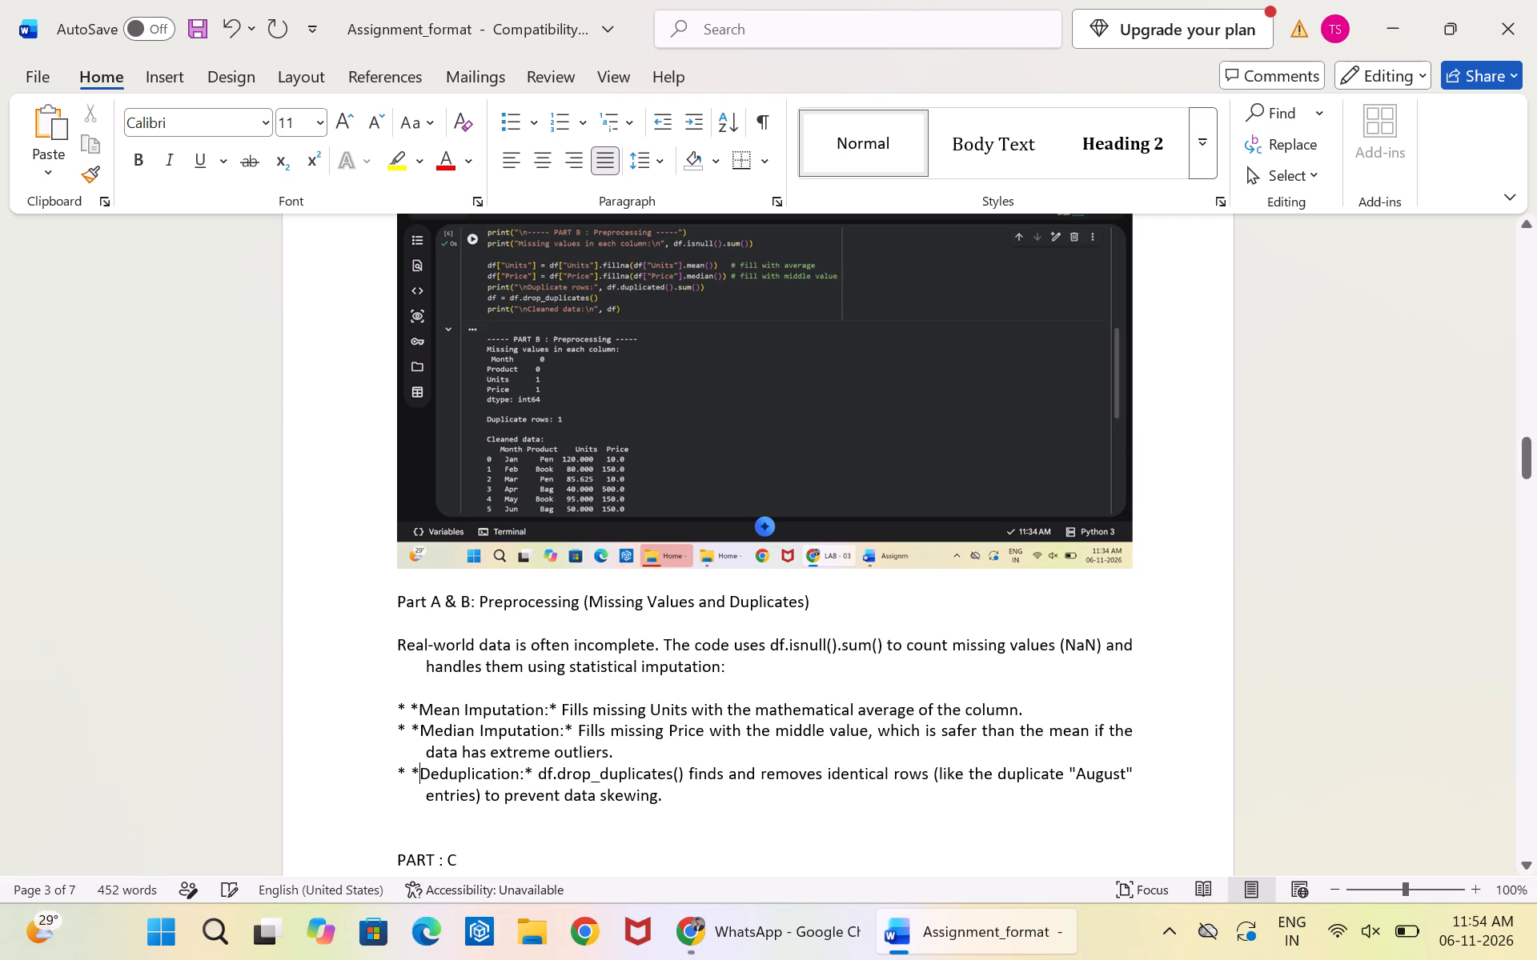
key("BackSpace")
key("BackSpace")
key("BackSpace")
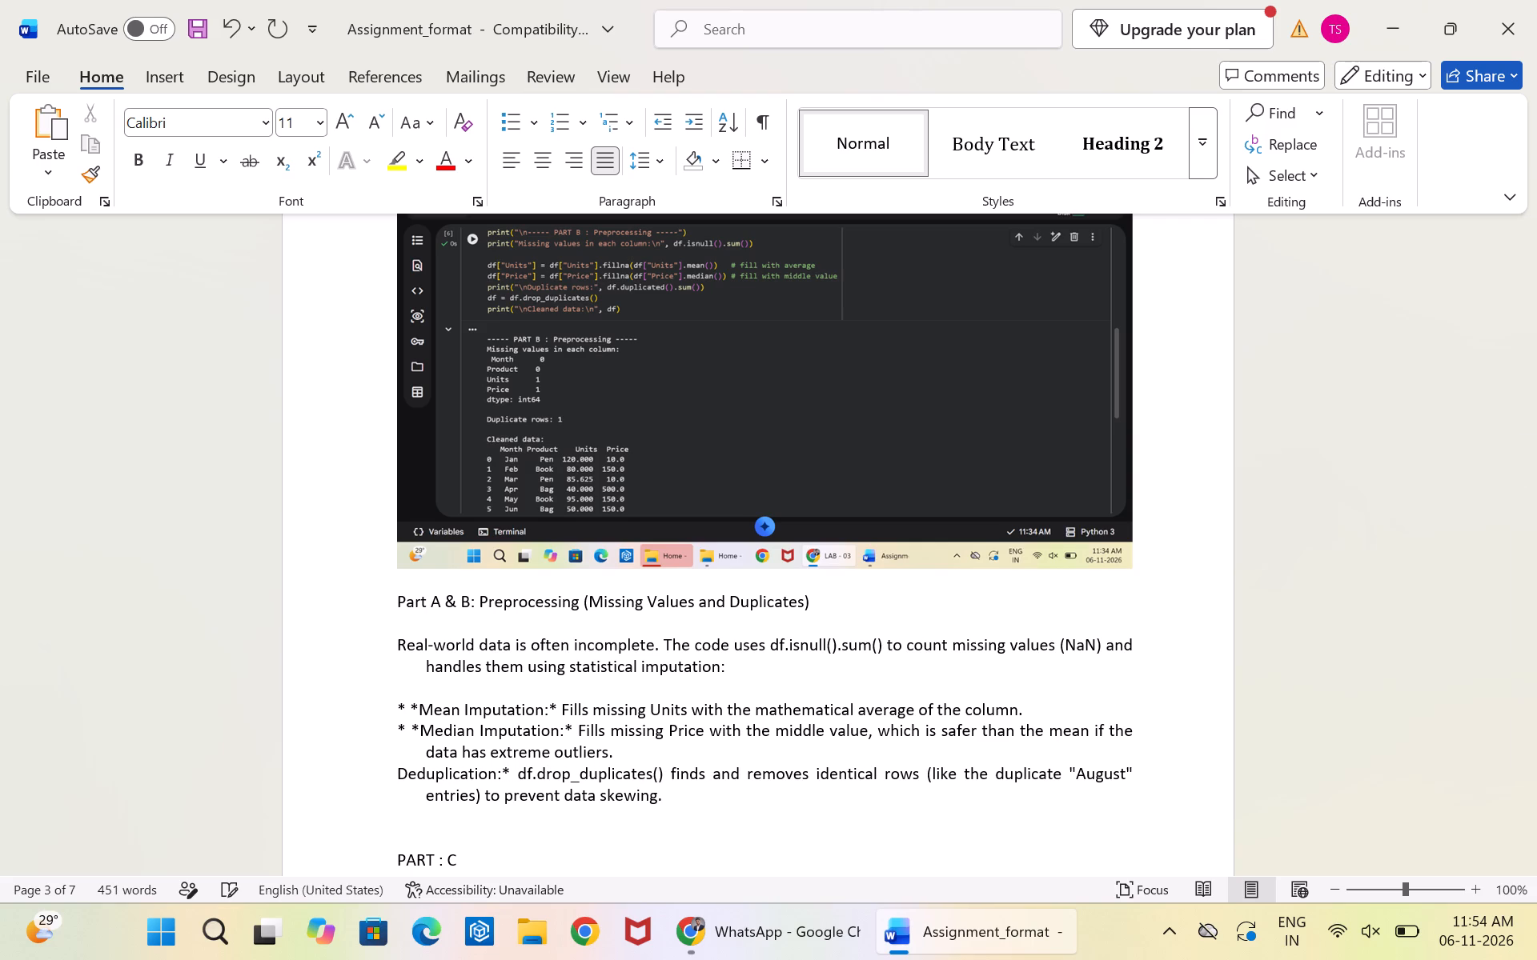
key("Right")
key("Right")
key("Right")
key("Right")
key("Right")
key("Right")
key("Right")
key("Right")
key("Right")
key("Right")
key("Right")
key("Right")
key("Right")
key("Right")
key("Right")
key("BackSpace")
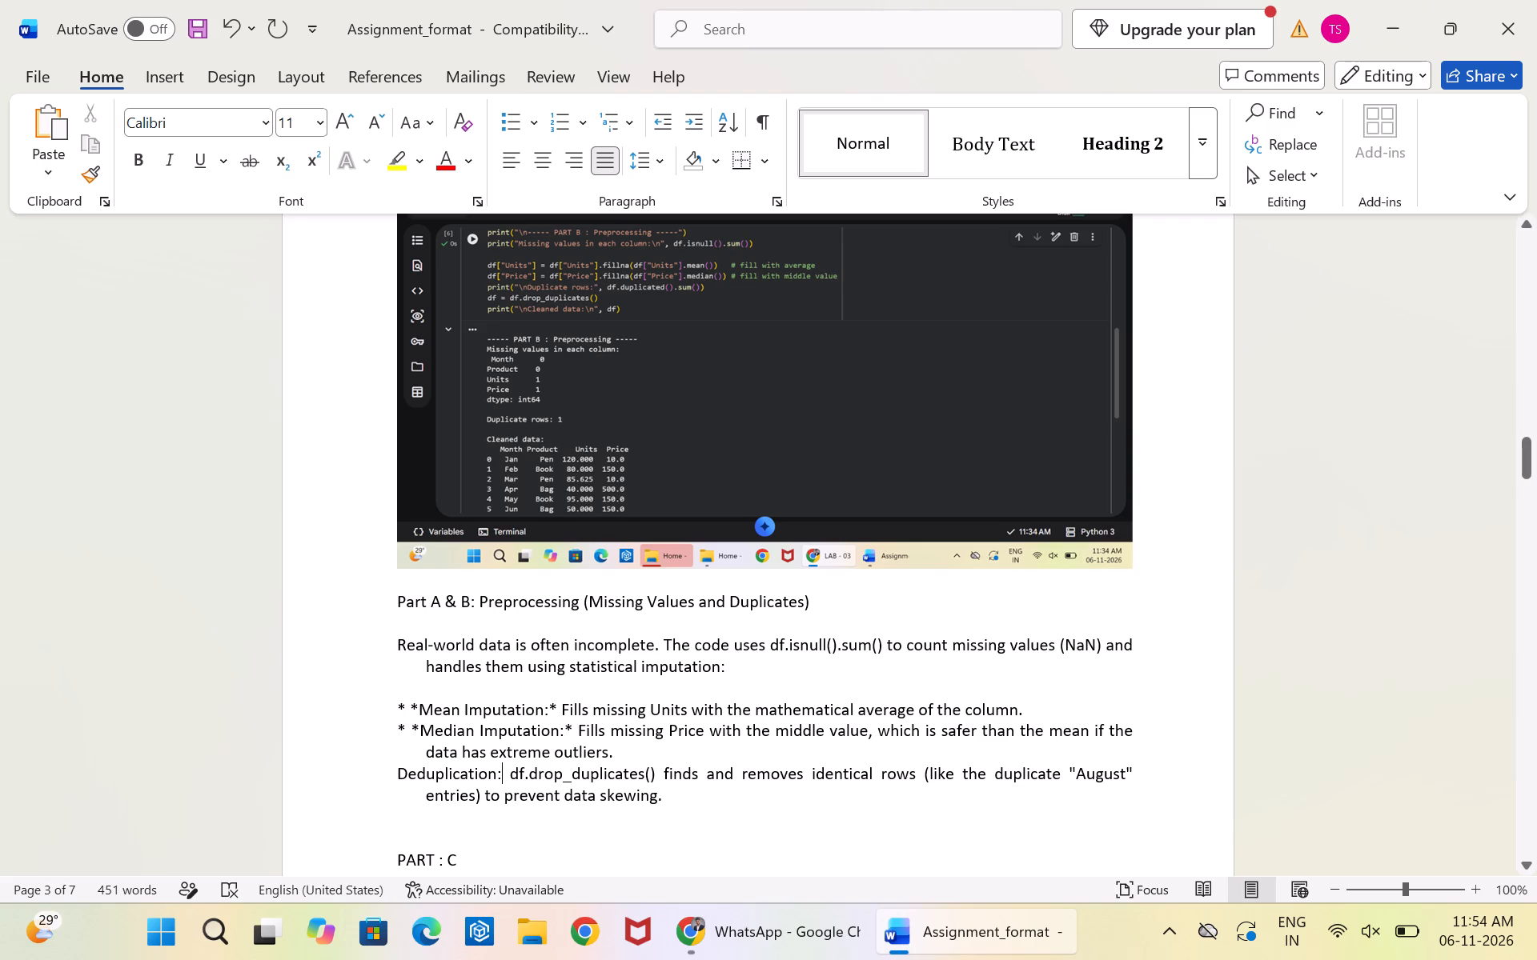
Remove the asterisks before and after the "Mean Imputation:" label in the Part A & B explanation.
left_click(413, 710)
key("Right")
key("BackSpace")
key("BackSpace")
key("BackSpace")
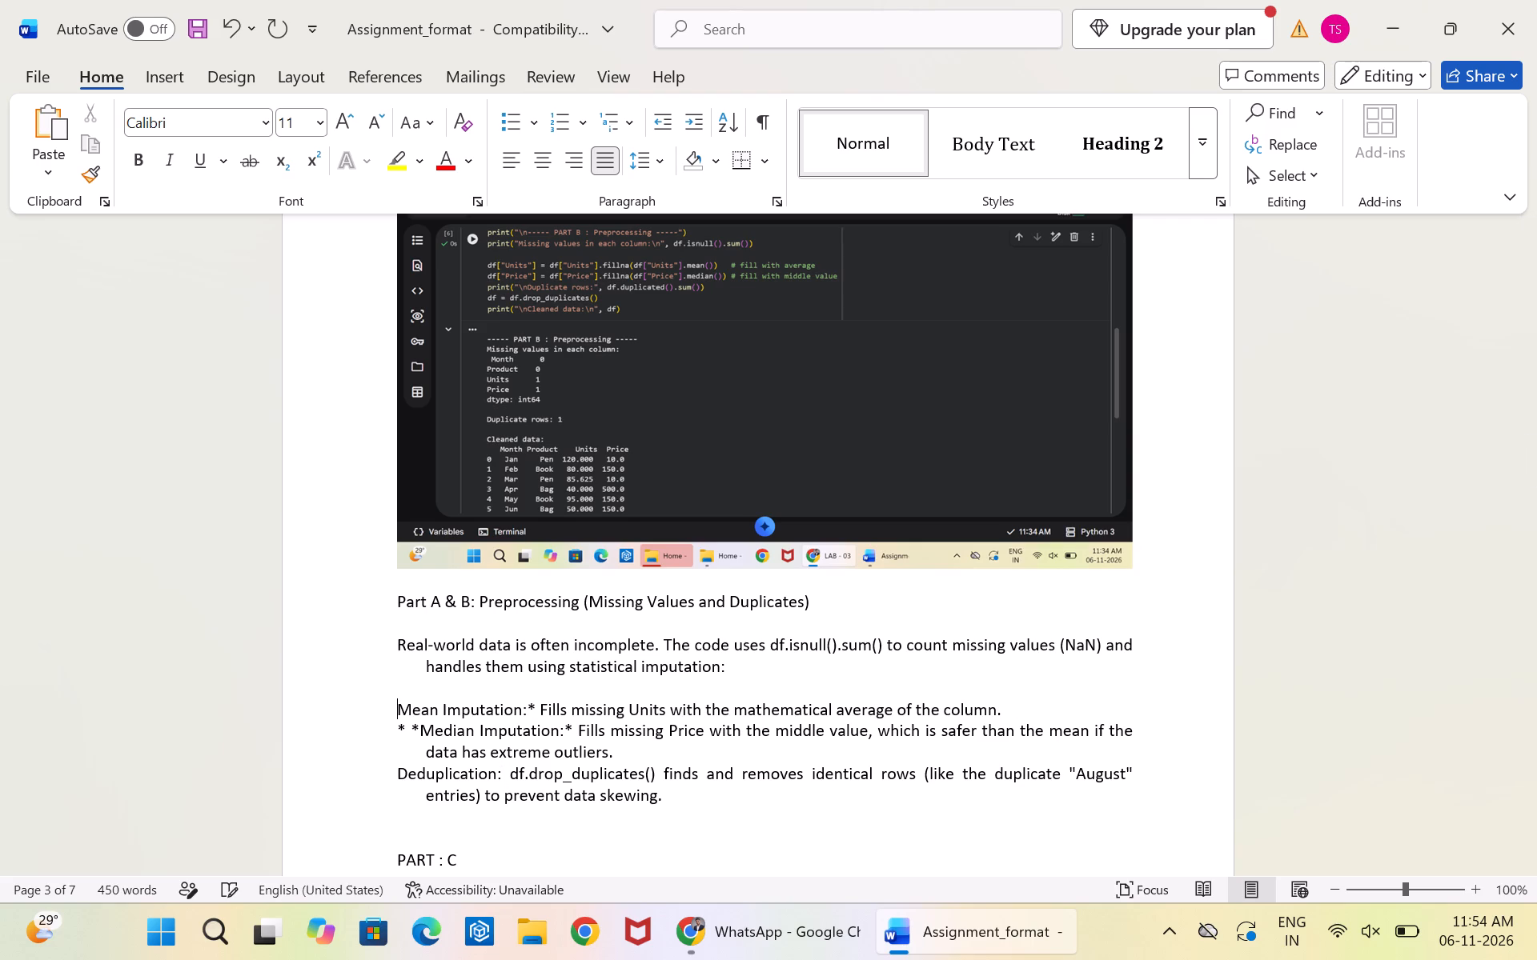
key("Right")
key("Right")
key("Right")
key("Right")
key("Right")
key("Right")
key("Right")
key("Right")
key("Right")
key("Right")
key("Right")
key("Right")
key("Right")
key("Right")
key("Right")
key("Right")
key("Right")
key("BackSpace")
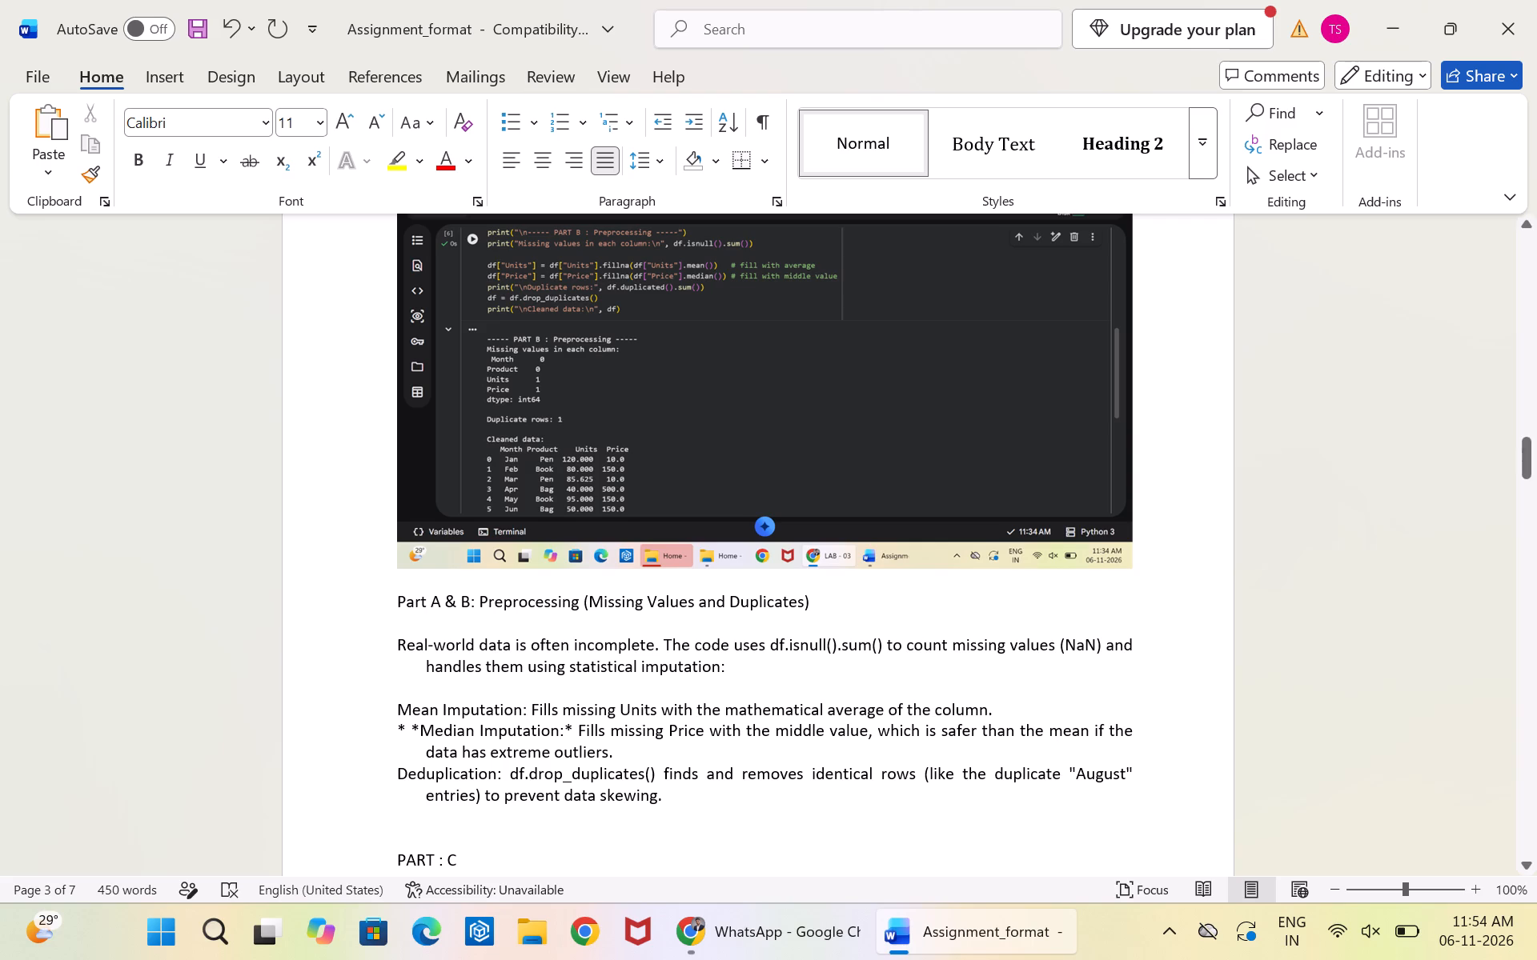
Remove the asterisks before and after the "Median Imputation:" label in the Part A & B explanation.
key("Down")
key("Right")
key("Right")
key("Right")
key("Right")
key("Right")
key("Right")
key("BackSpace")
key("Left")
key("Left")
key("Left")
key("Left")
key("Left")
key("Left")
key("Left")
key("Left")
key("Left")
key("Left")
key("Left")
key("Left")
key("Left")
key("Left")
key("Left")
key("Left")
key("Left")
key("Left")
key("Left")
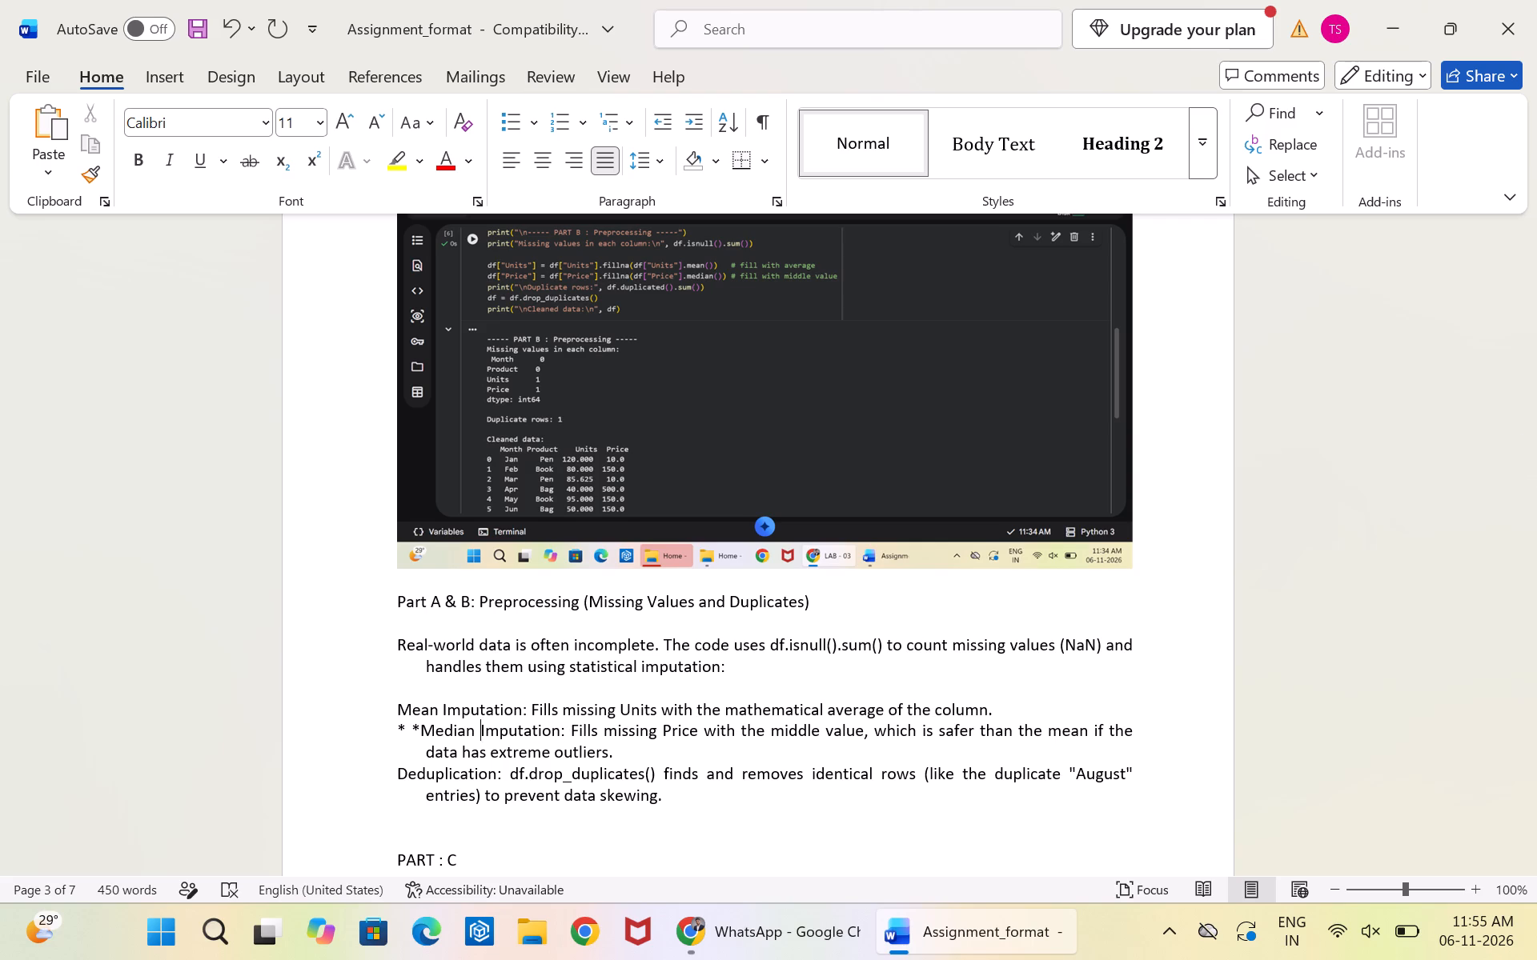
key("Right")
key("BackSpace")
key("BackSpace")
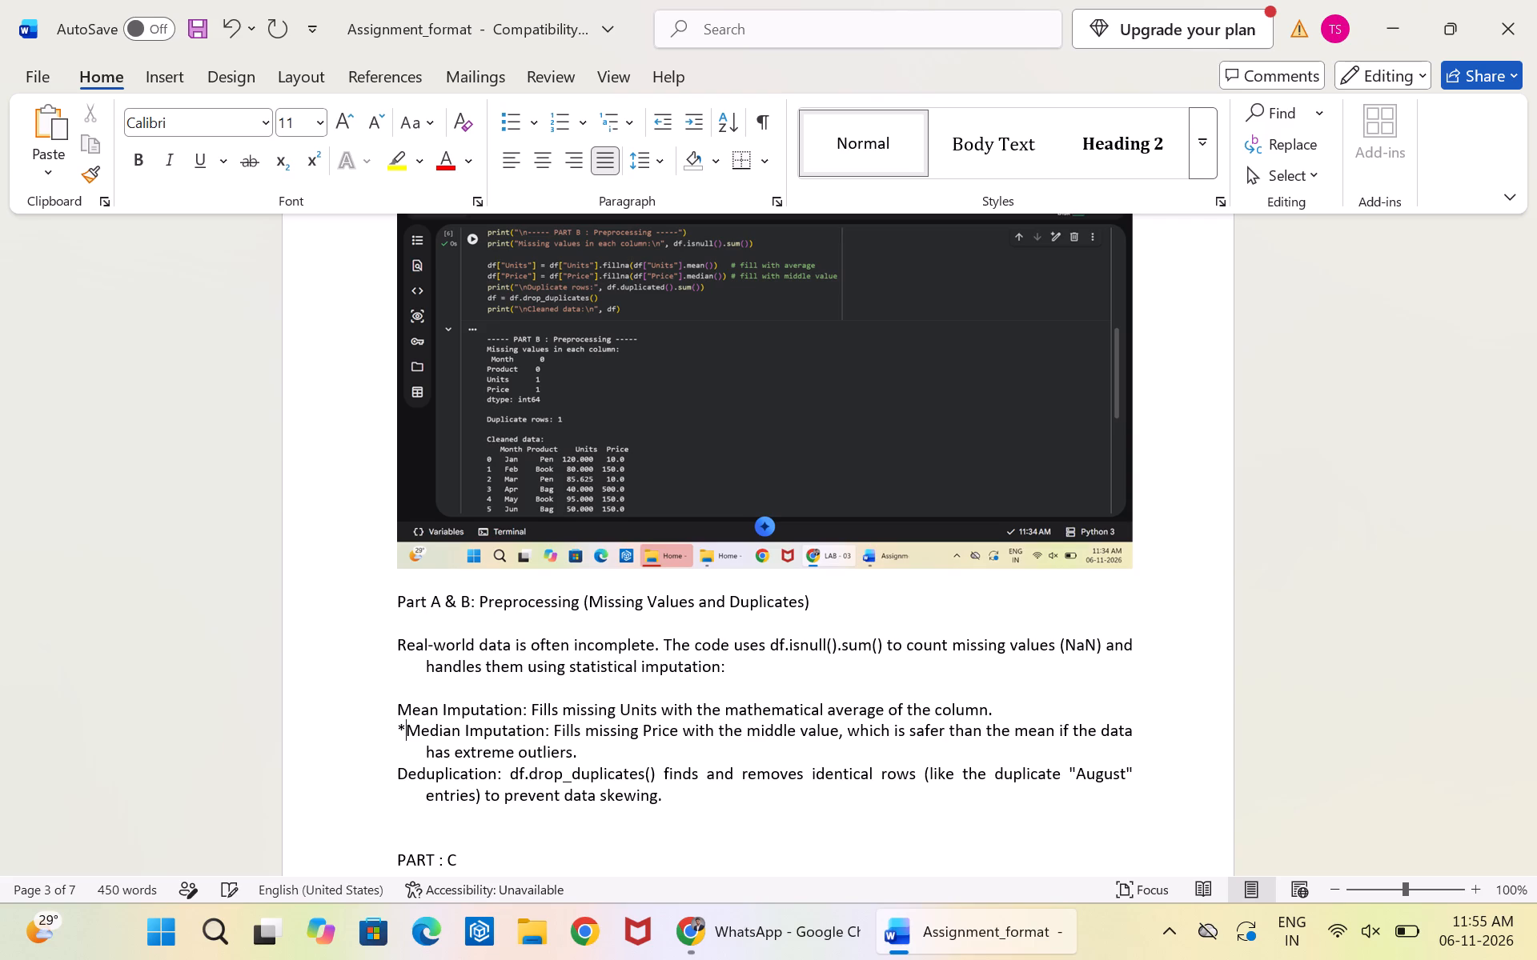
key("BackSpace")
Place the text cursor at the end of the Part C screenshot, just above the PART - D heading.
scroll(718, 807, "down", 1)
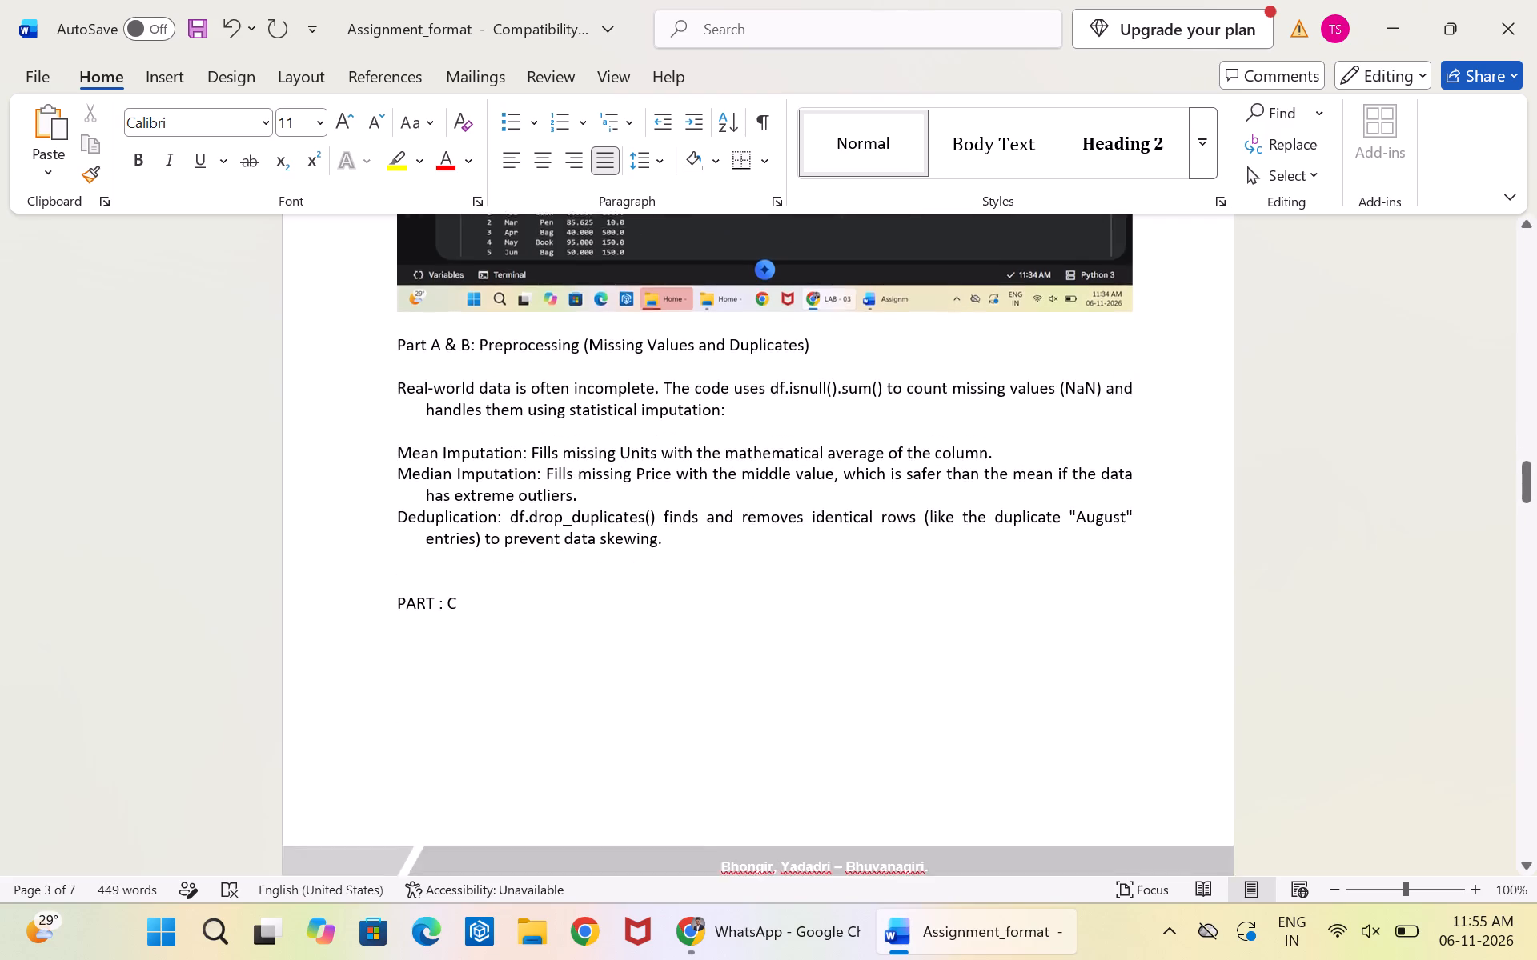
scroll(718, 807, "down", 2)
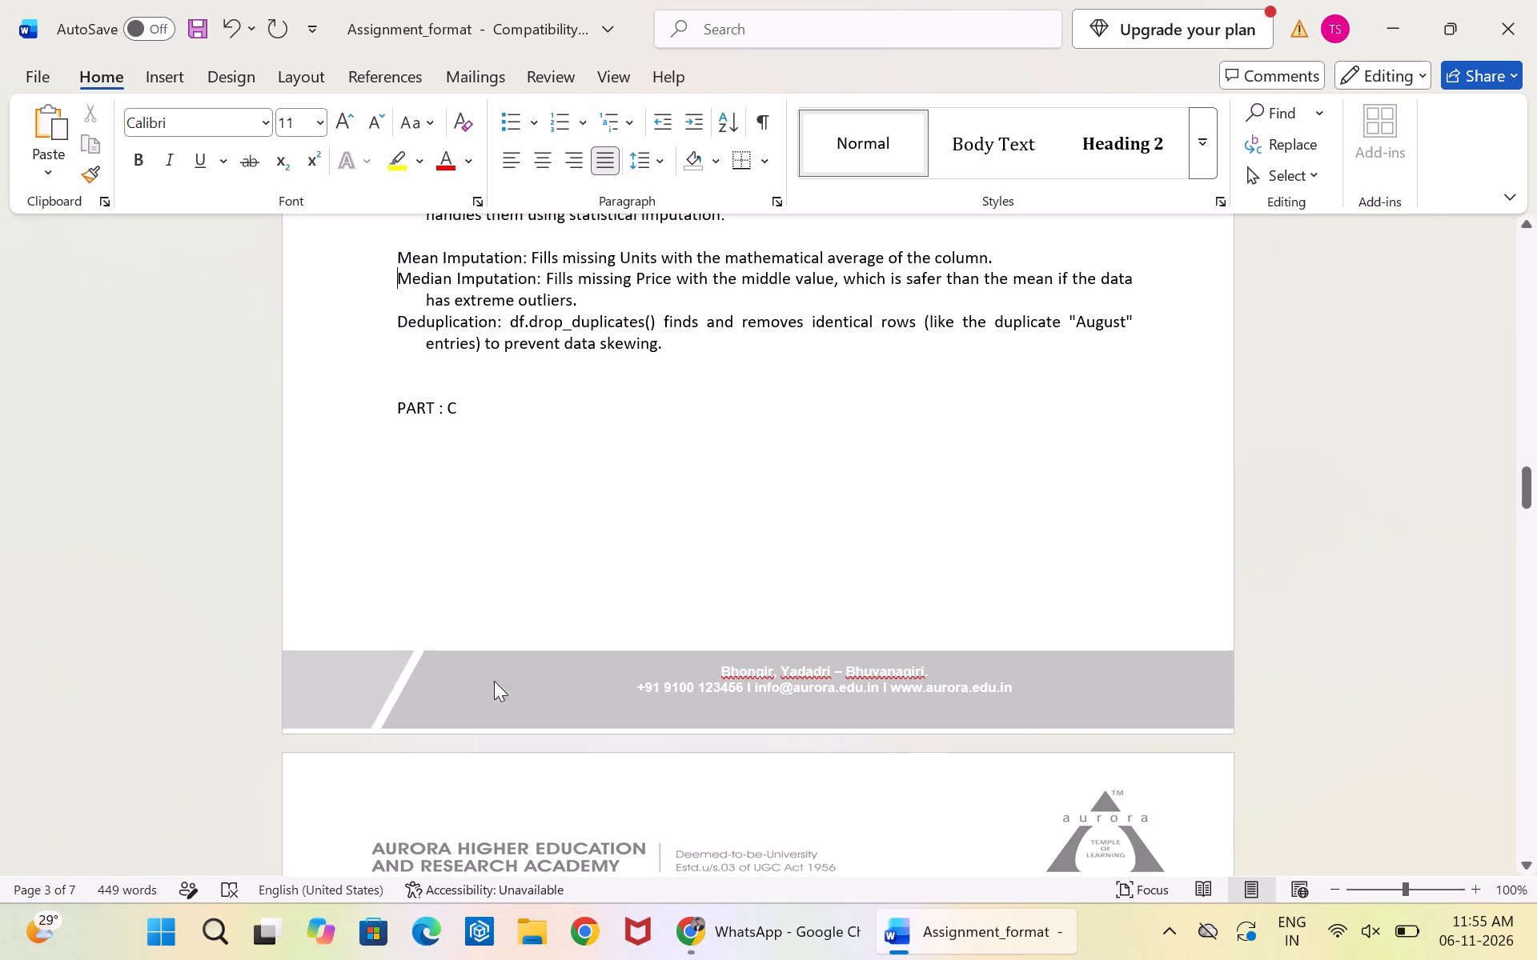
scroll(489, 657, "down", 3)
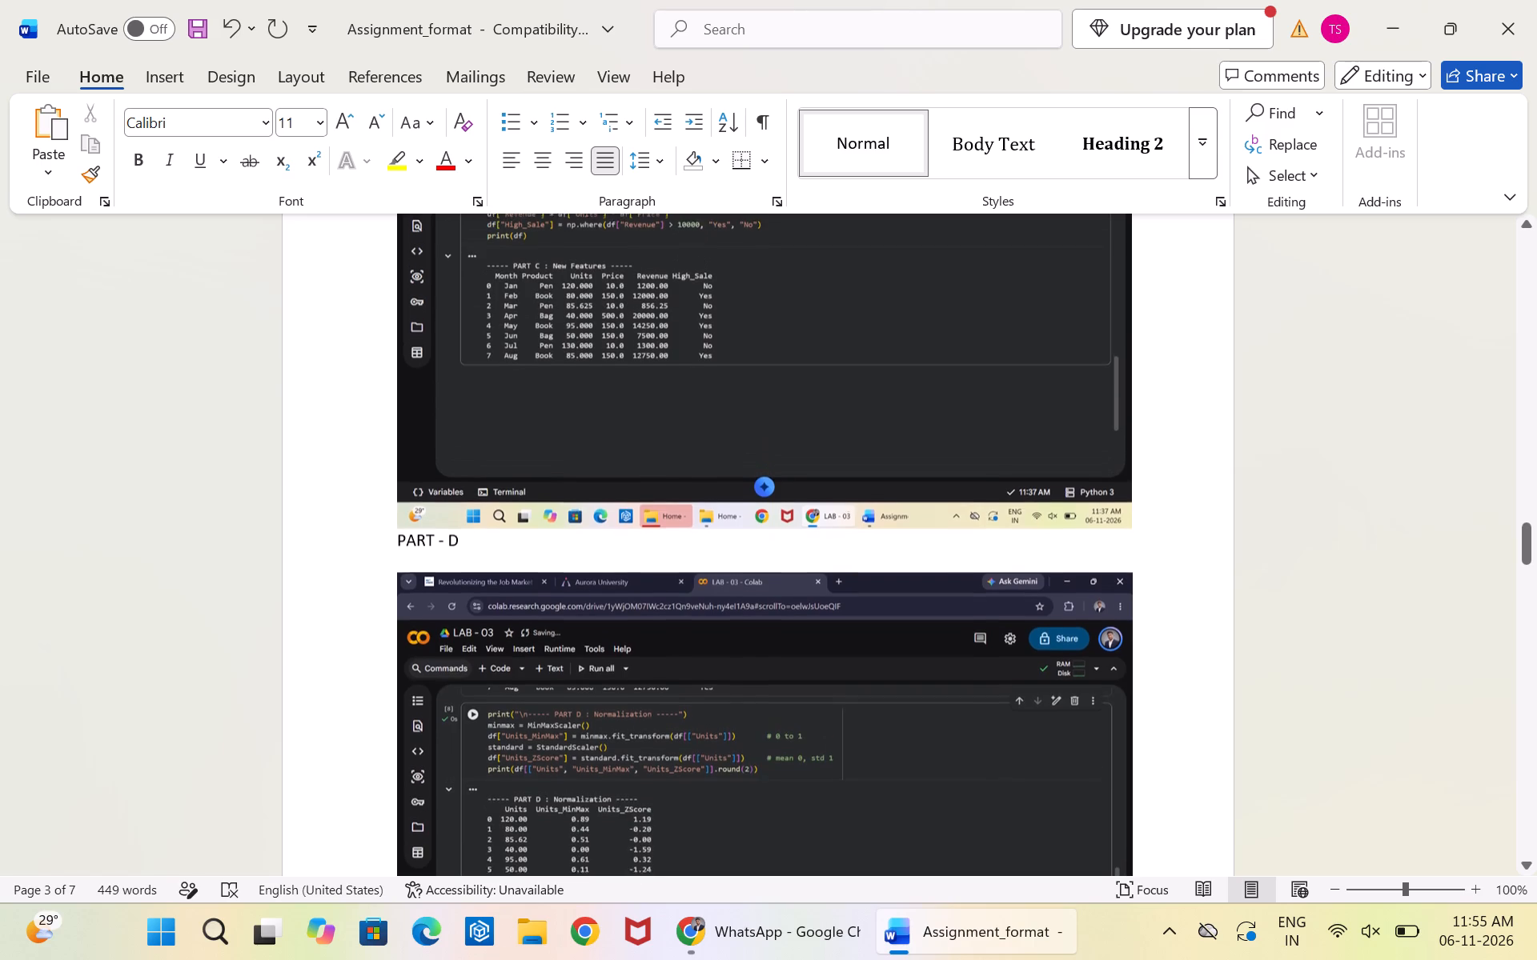
left_click(1150, 509)
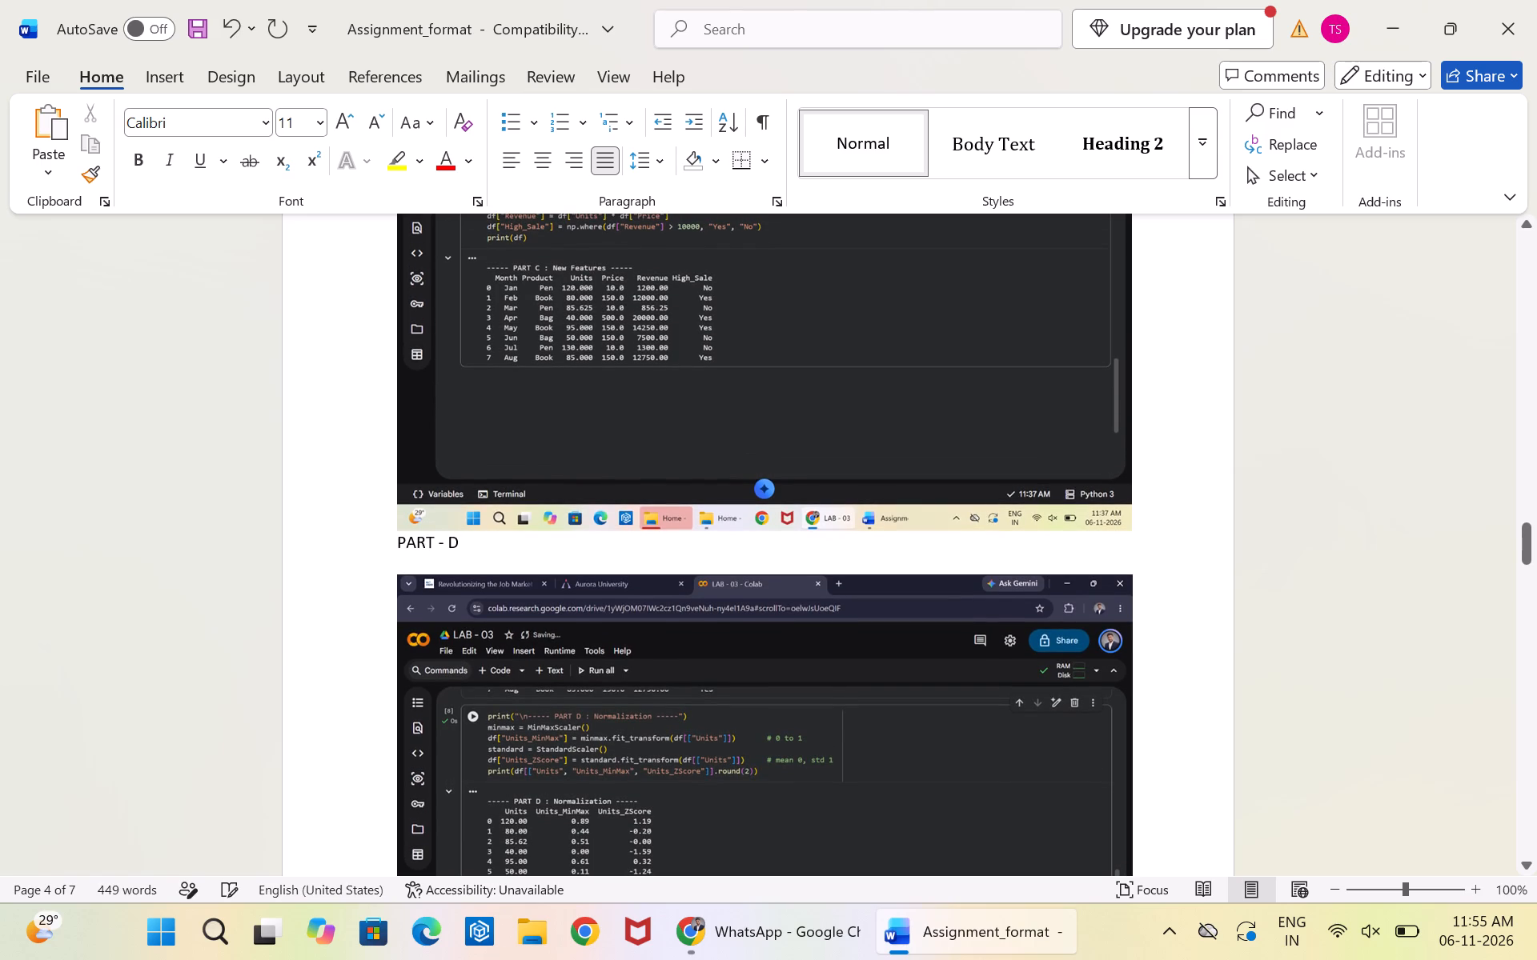
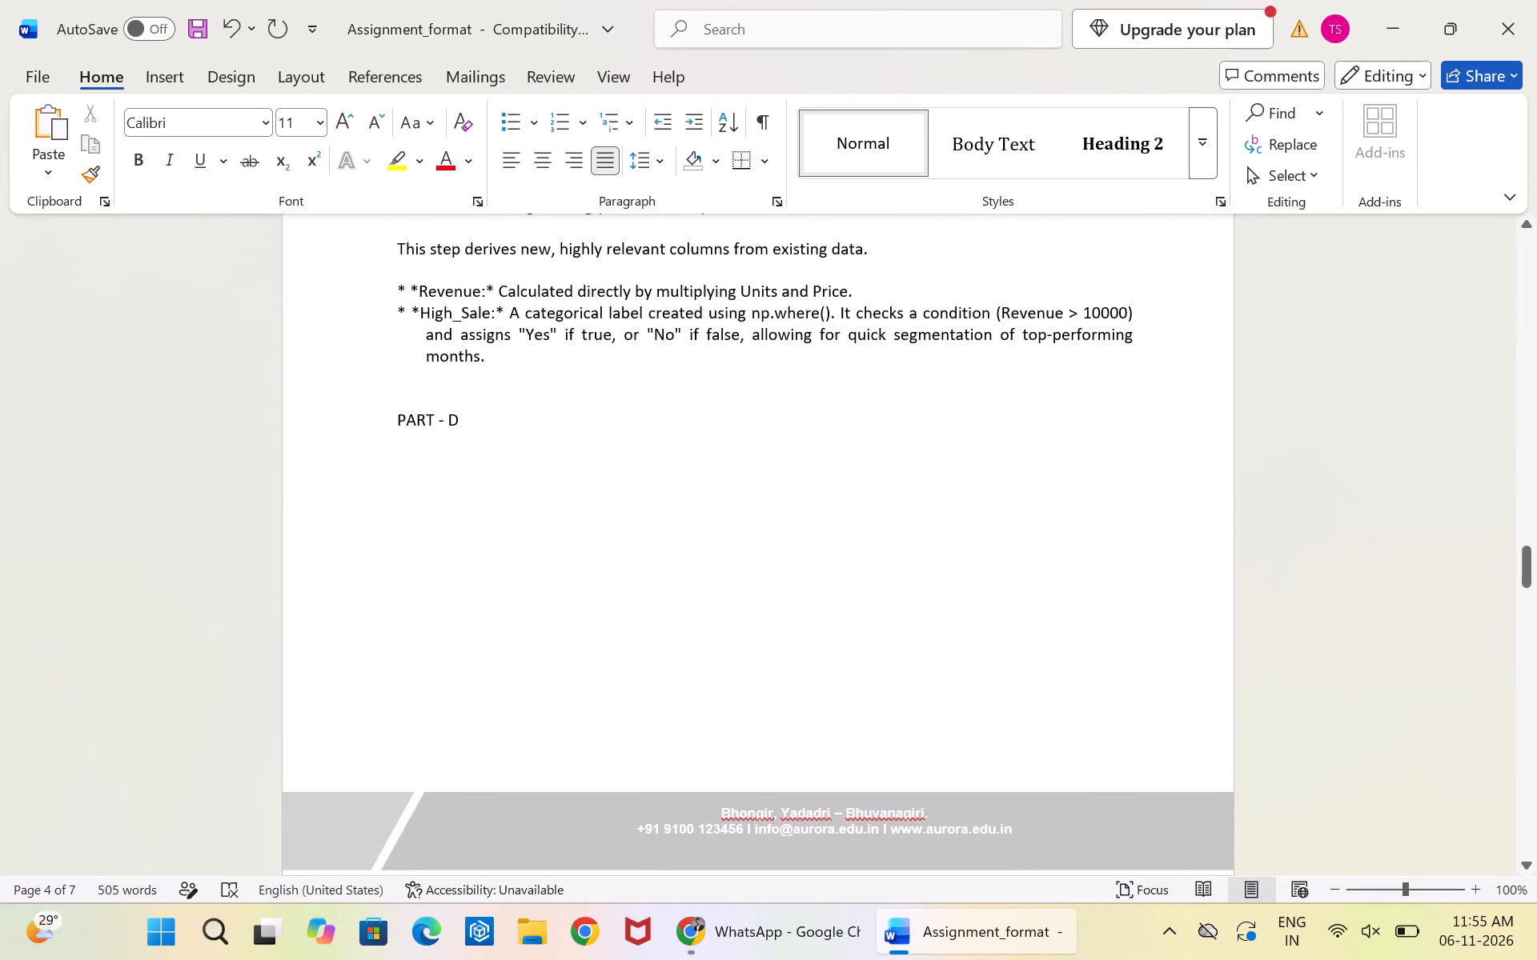
Place the text cursor at the end of the Part D normalization screenshot, just above the PART – E heading.
scroll(501, 482, "up", 1)
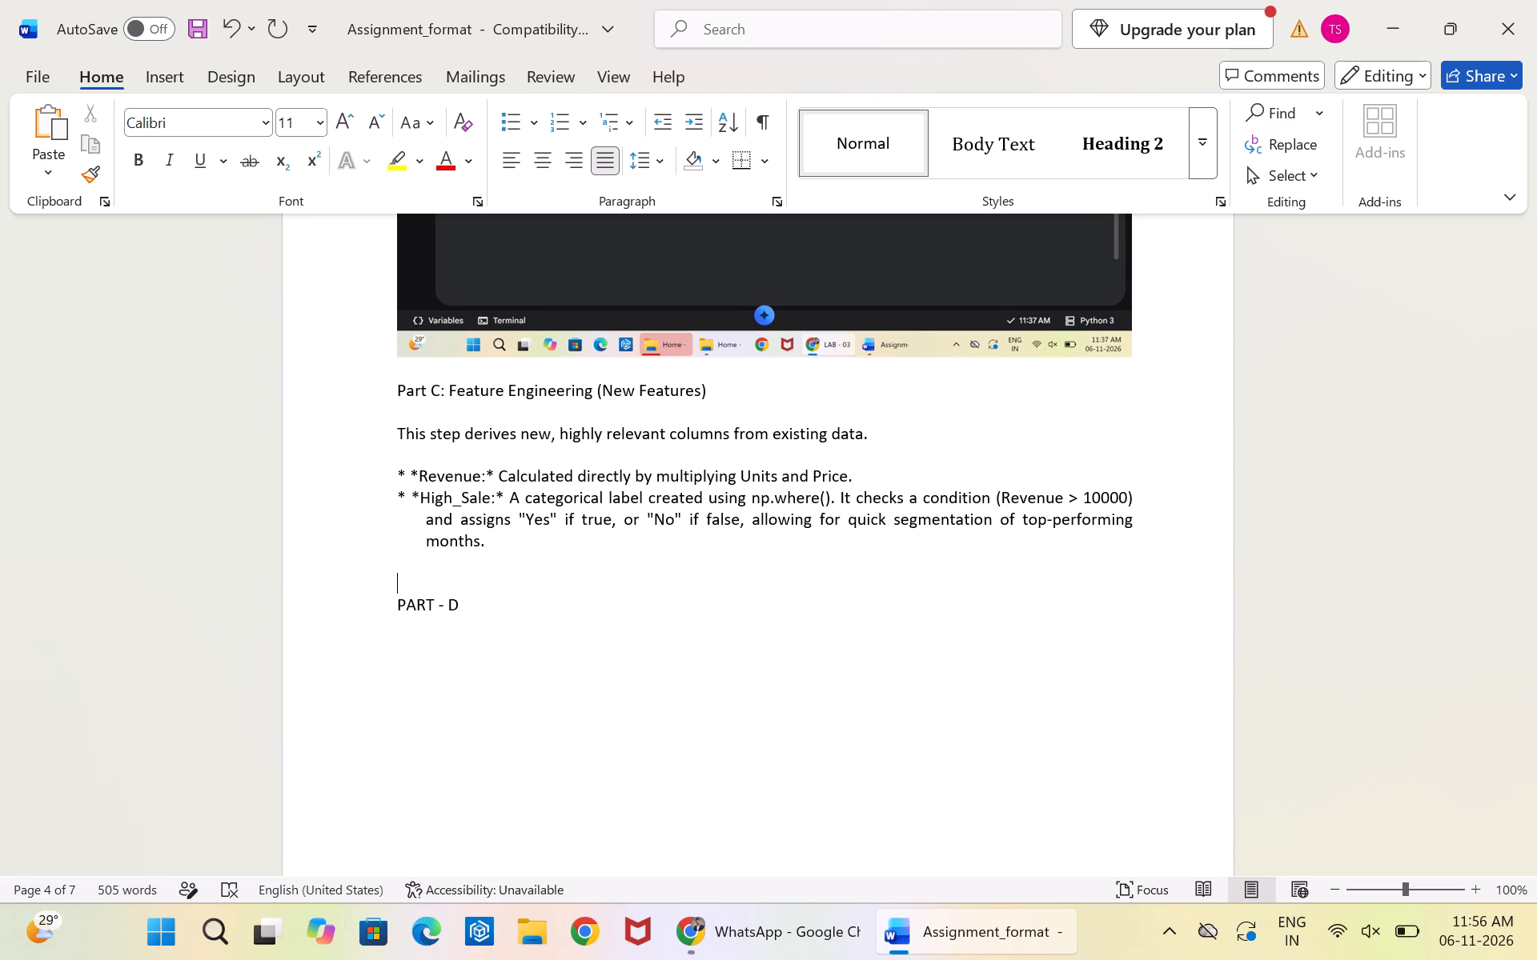
scroll(492, 482, "down", 2)
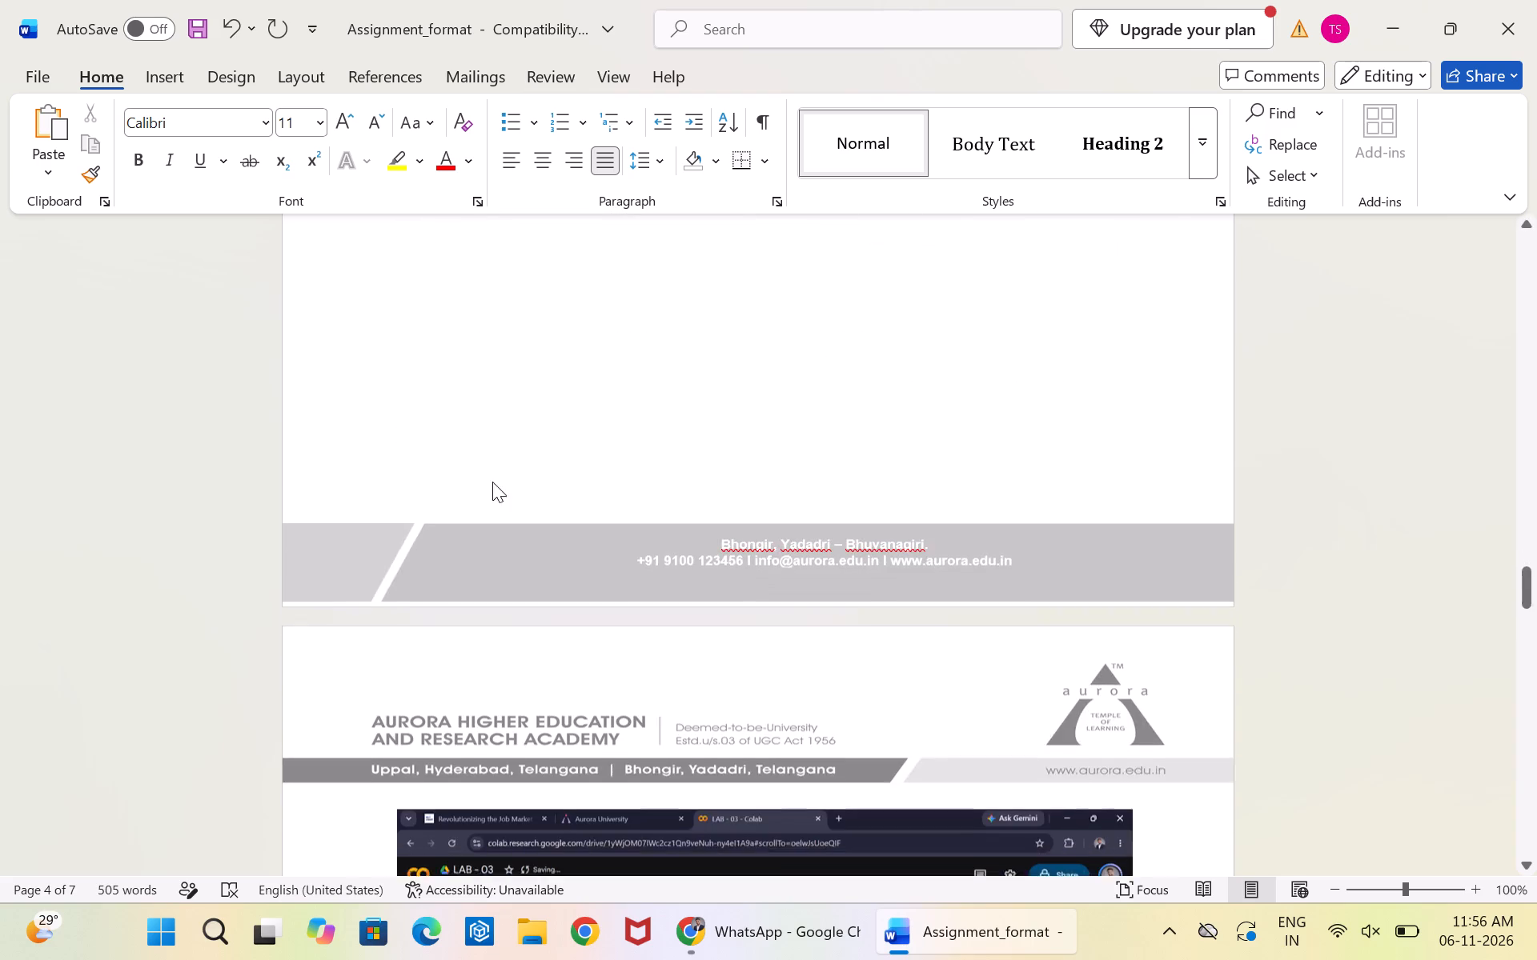
scroll(492, 482, "down", 5)
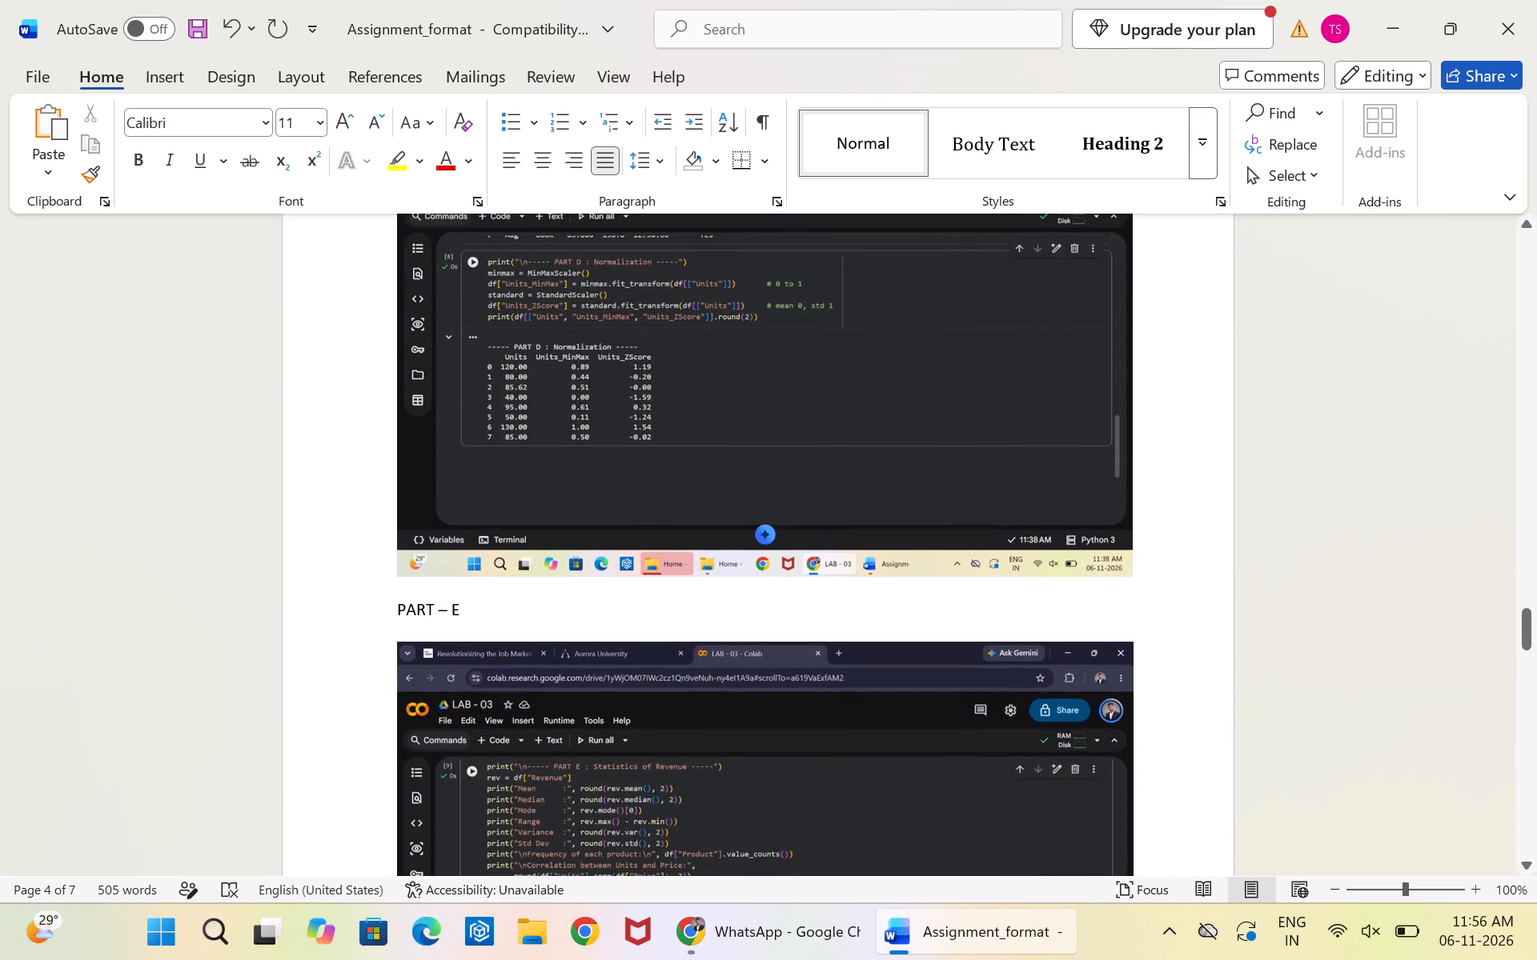
left_click(1157, 561)
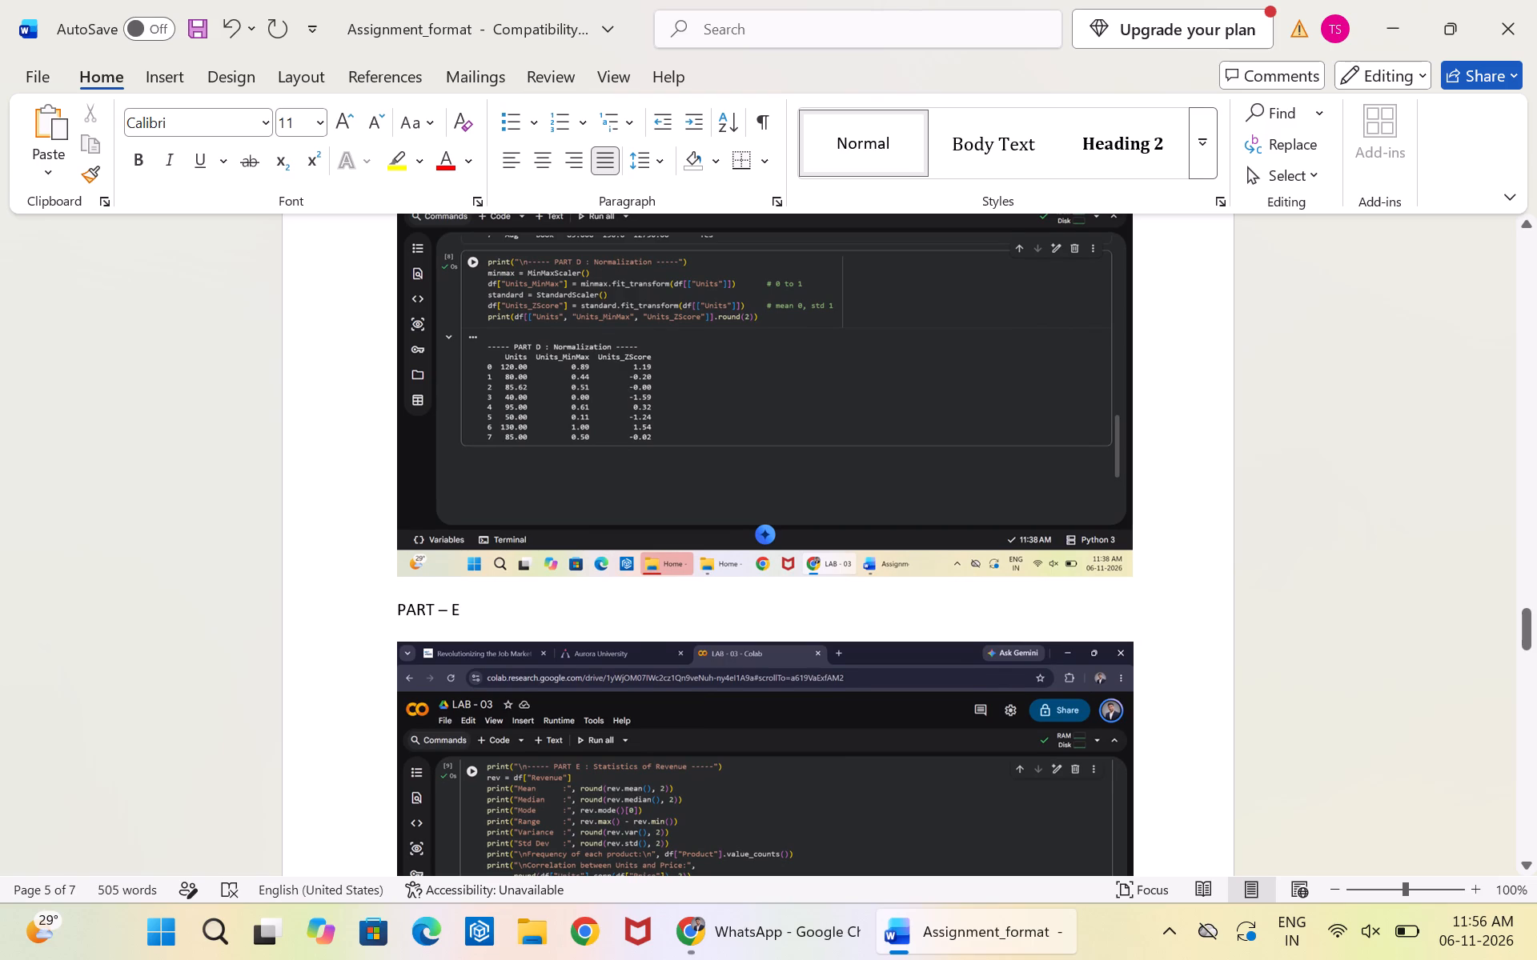
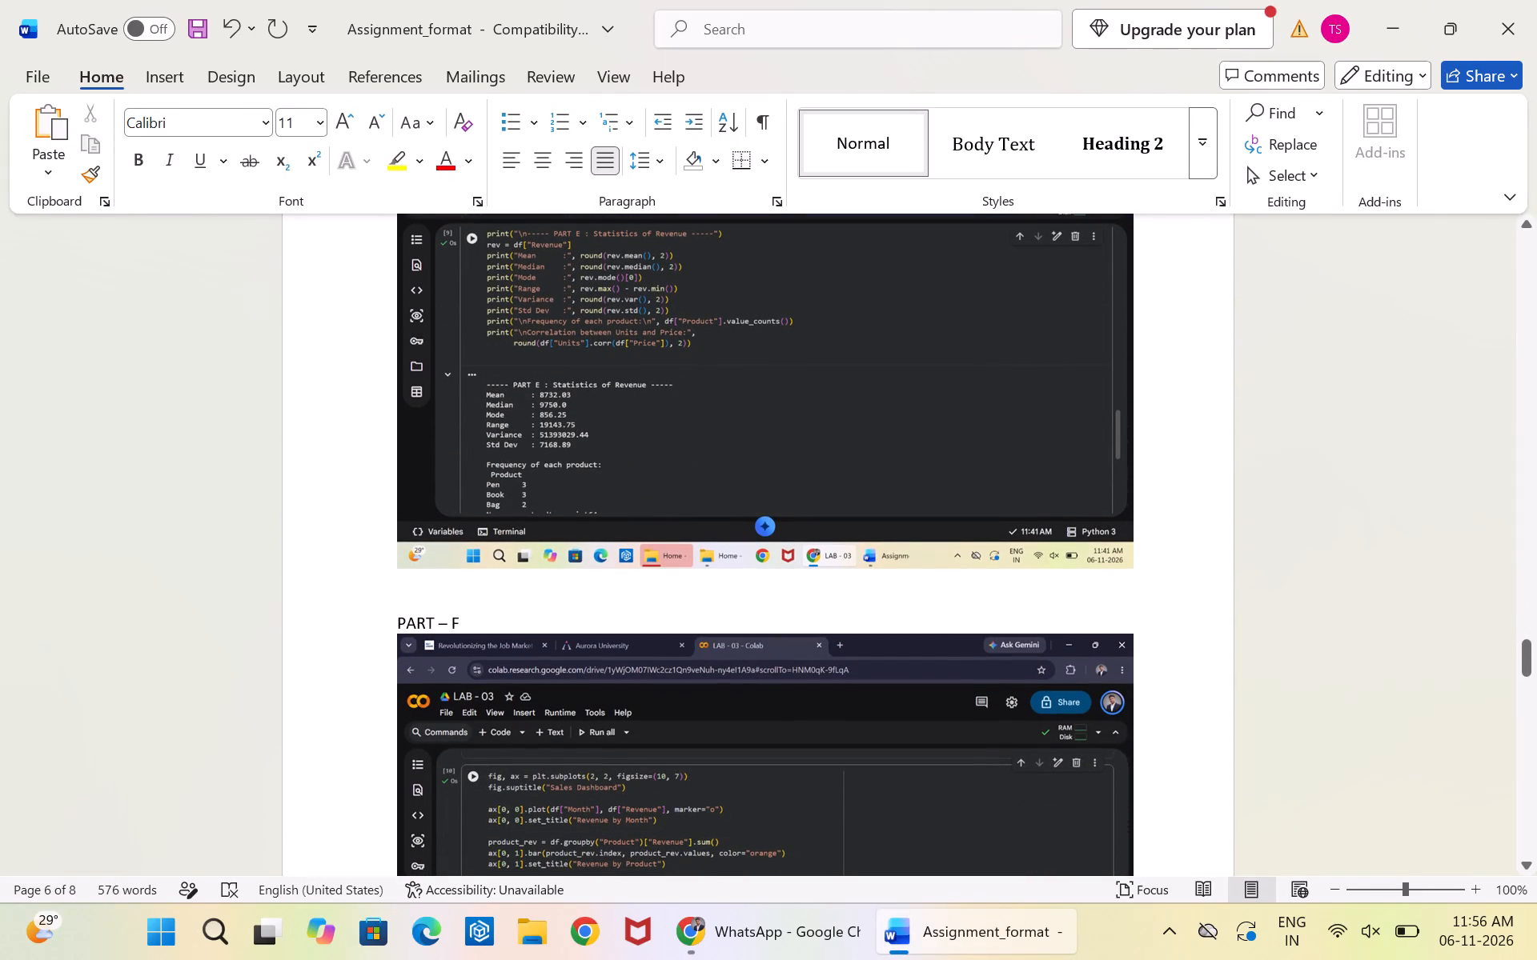
Insert a new blank line directly below the Part E revenue statistics screenshot, above the PART – F heading.
left_click(1149, 563)
key("Return")
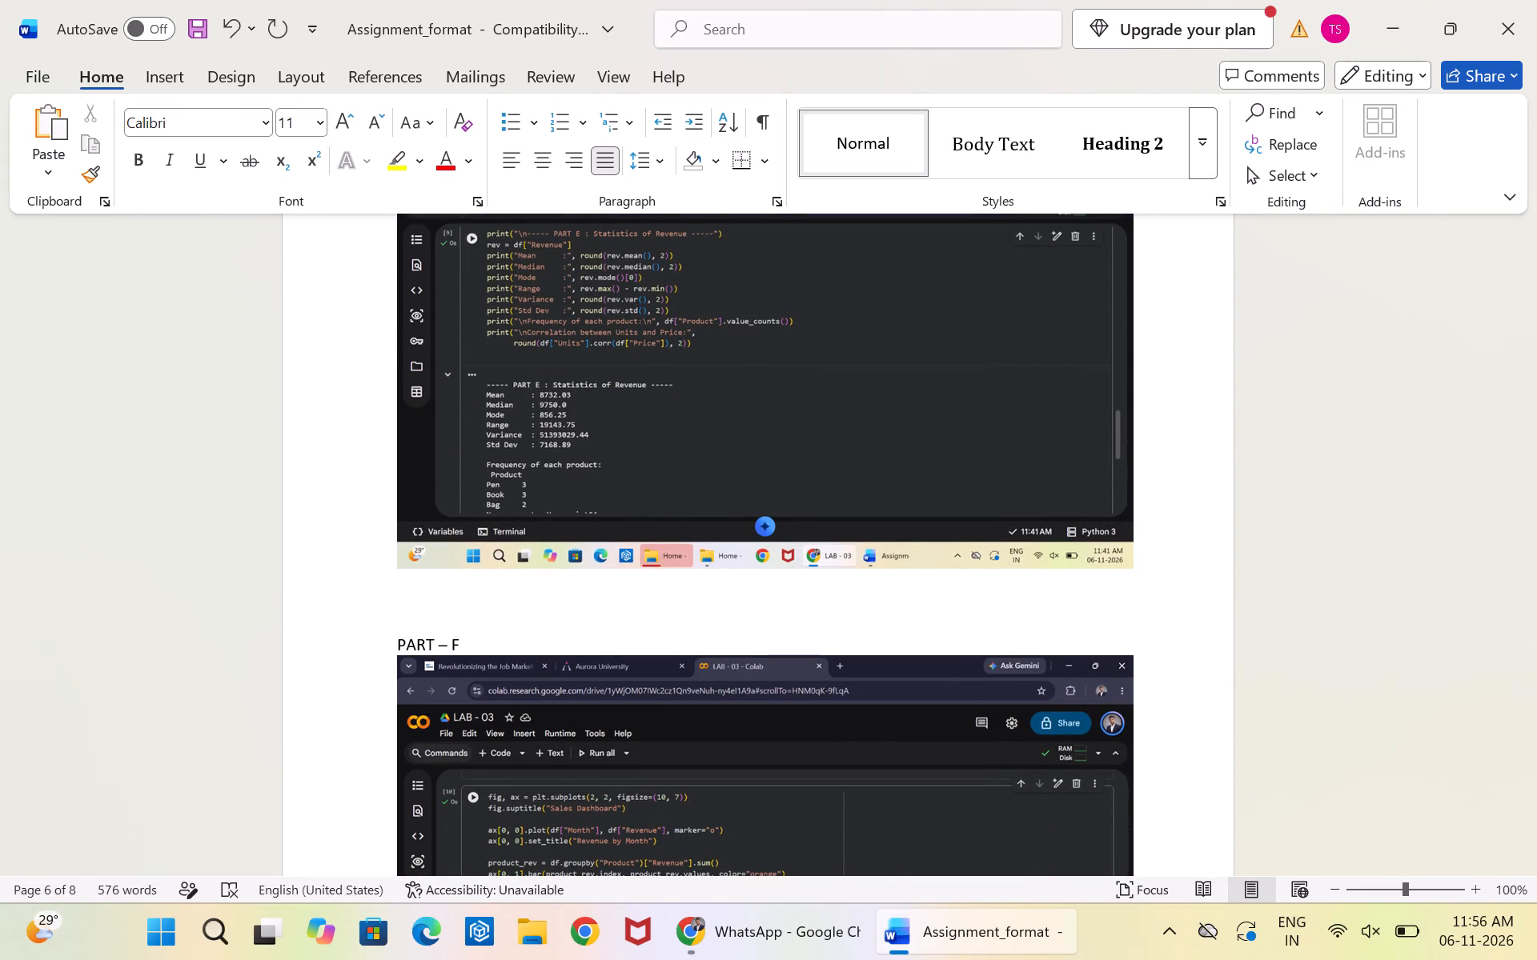
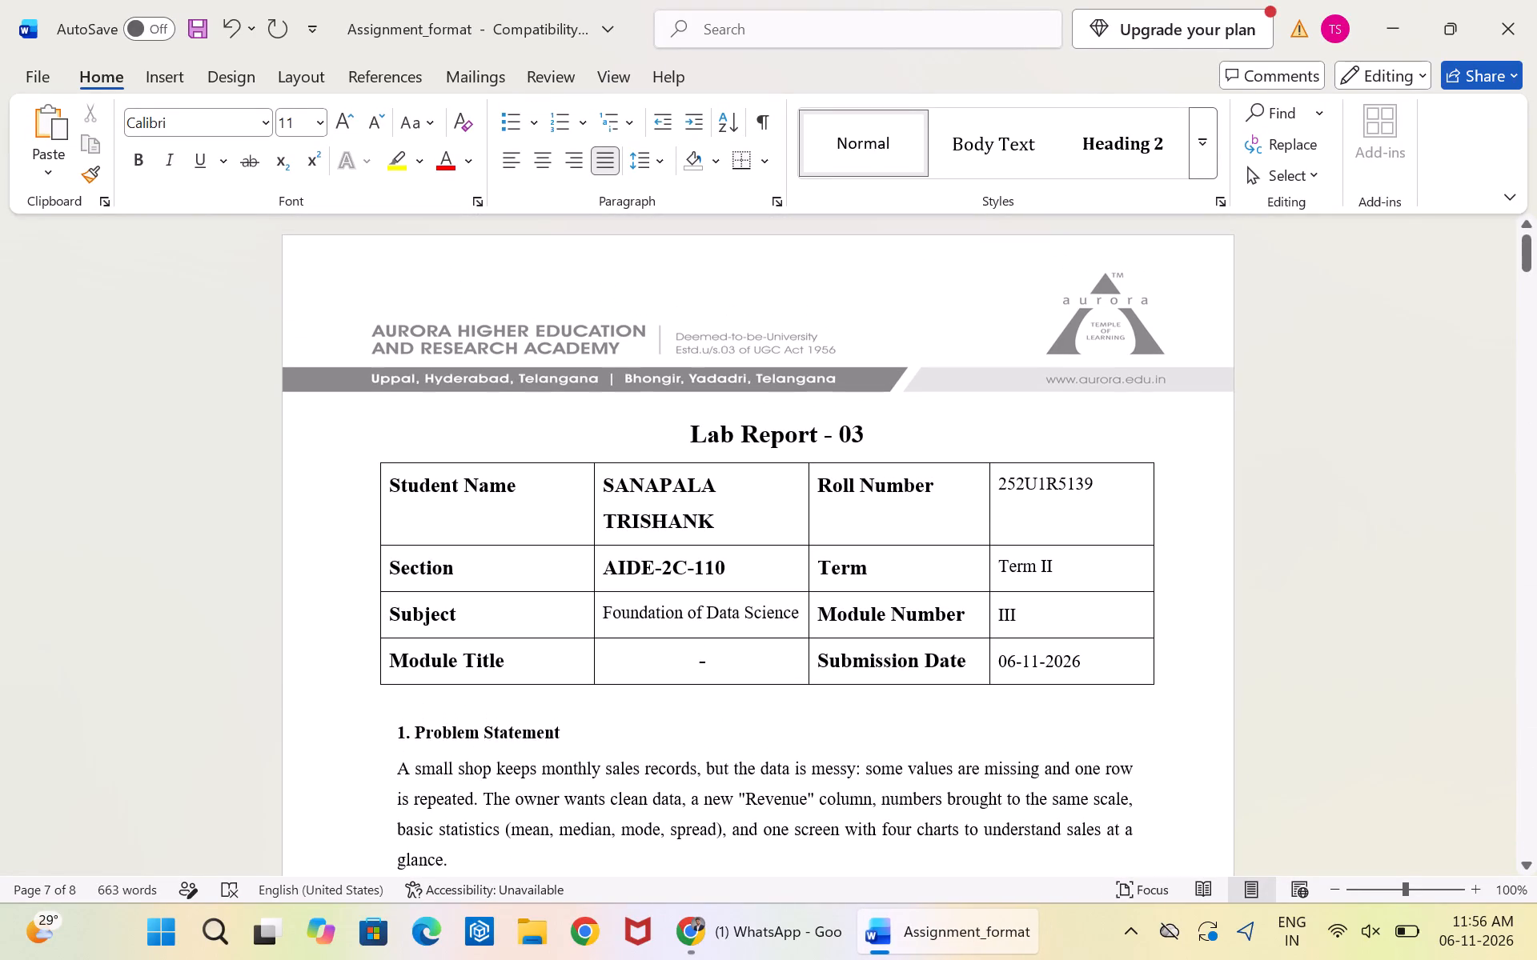
Set up a PDF export of the lab report with the file name "fds lab - 03".
left_click(34, 69)
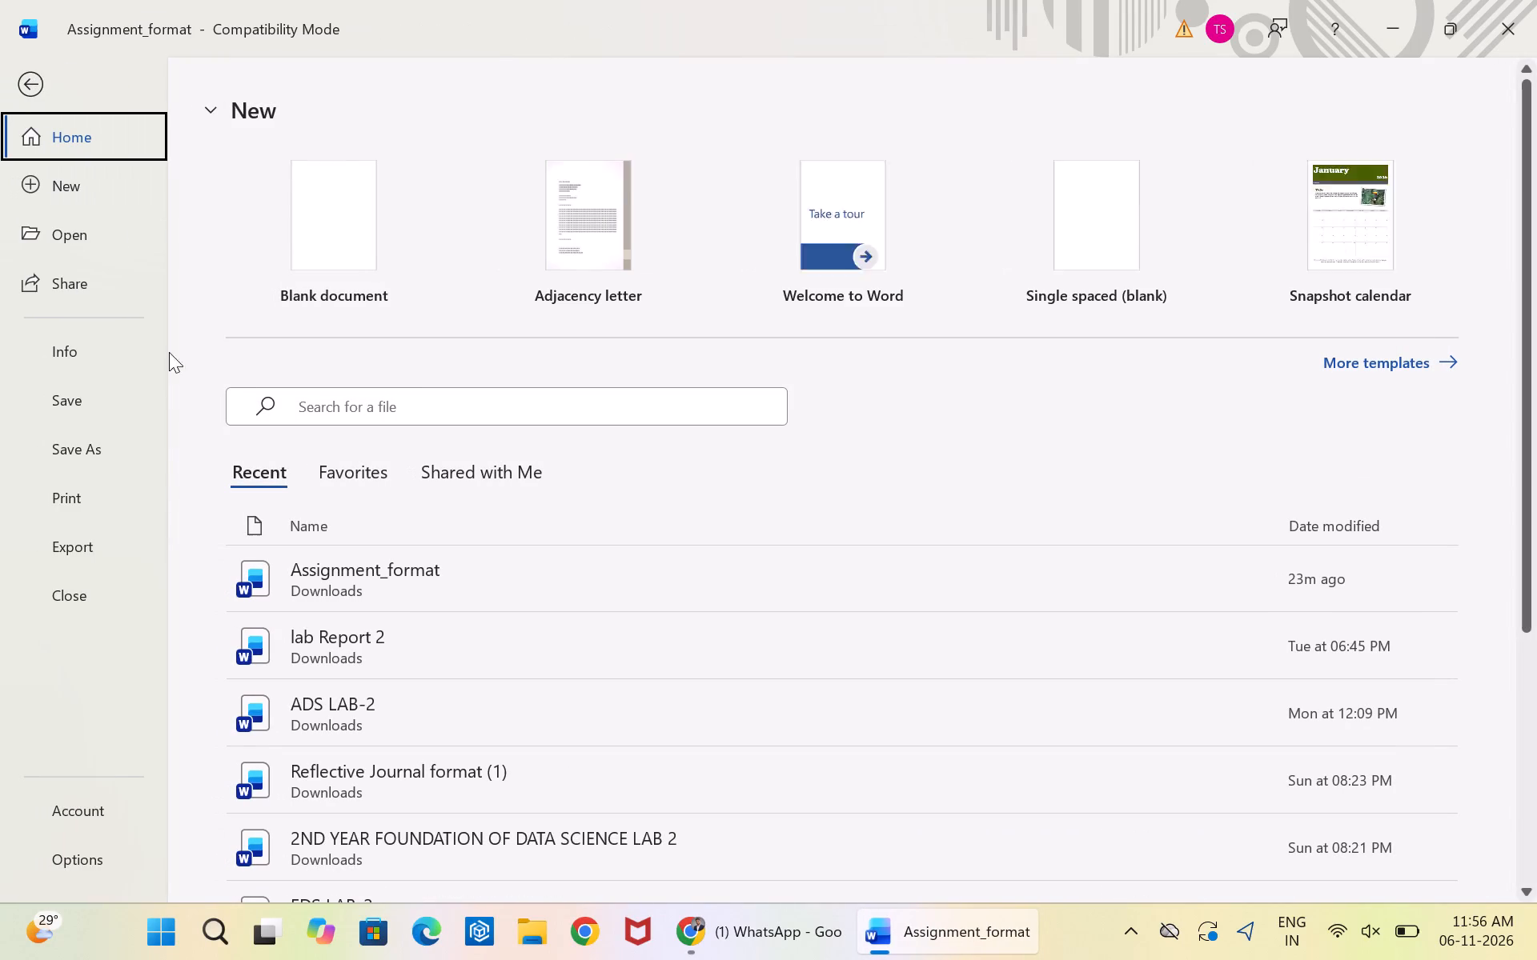
left_click(82, 542)
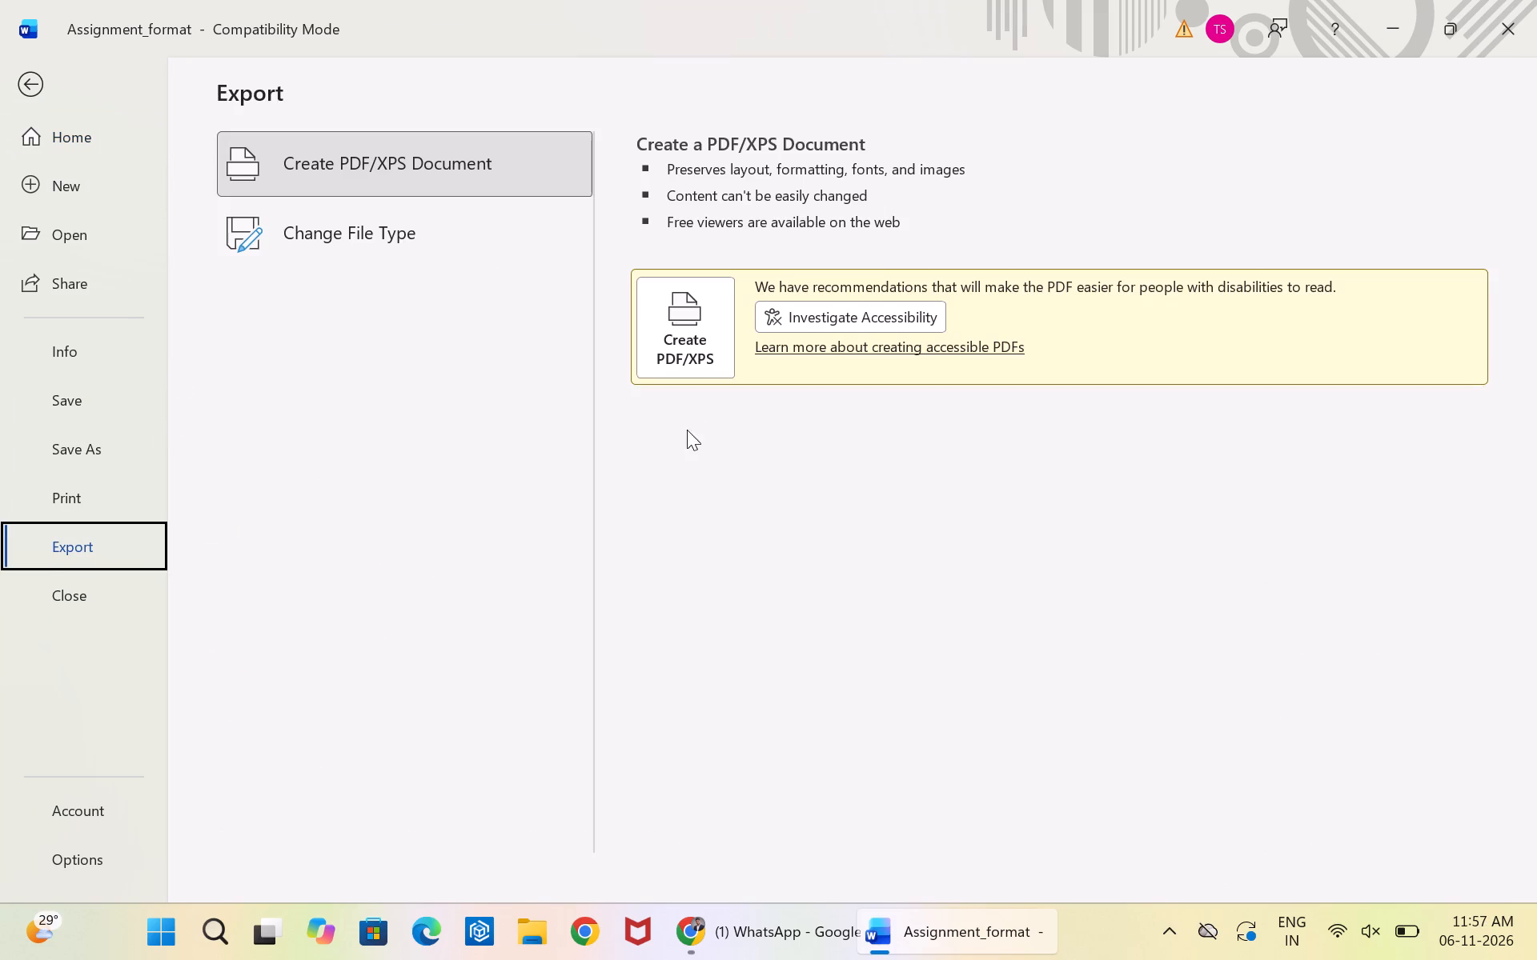
left_click(688, 335)
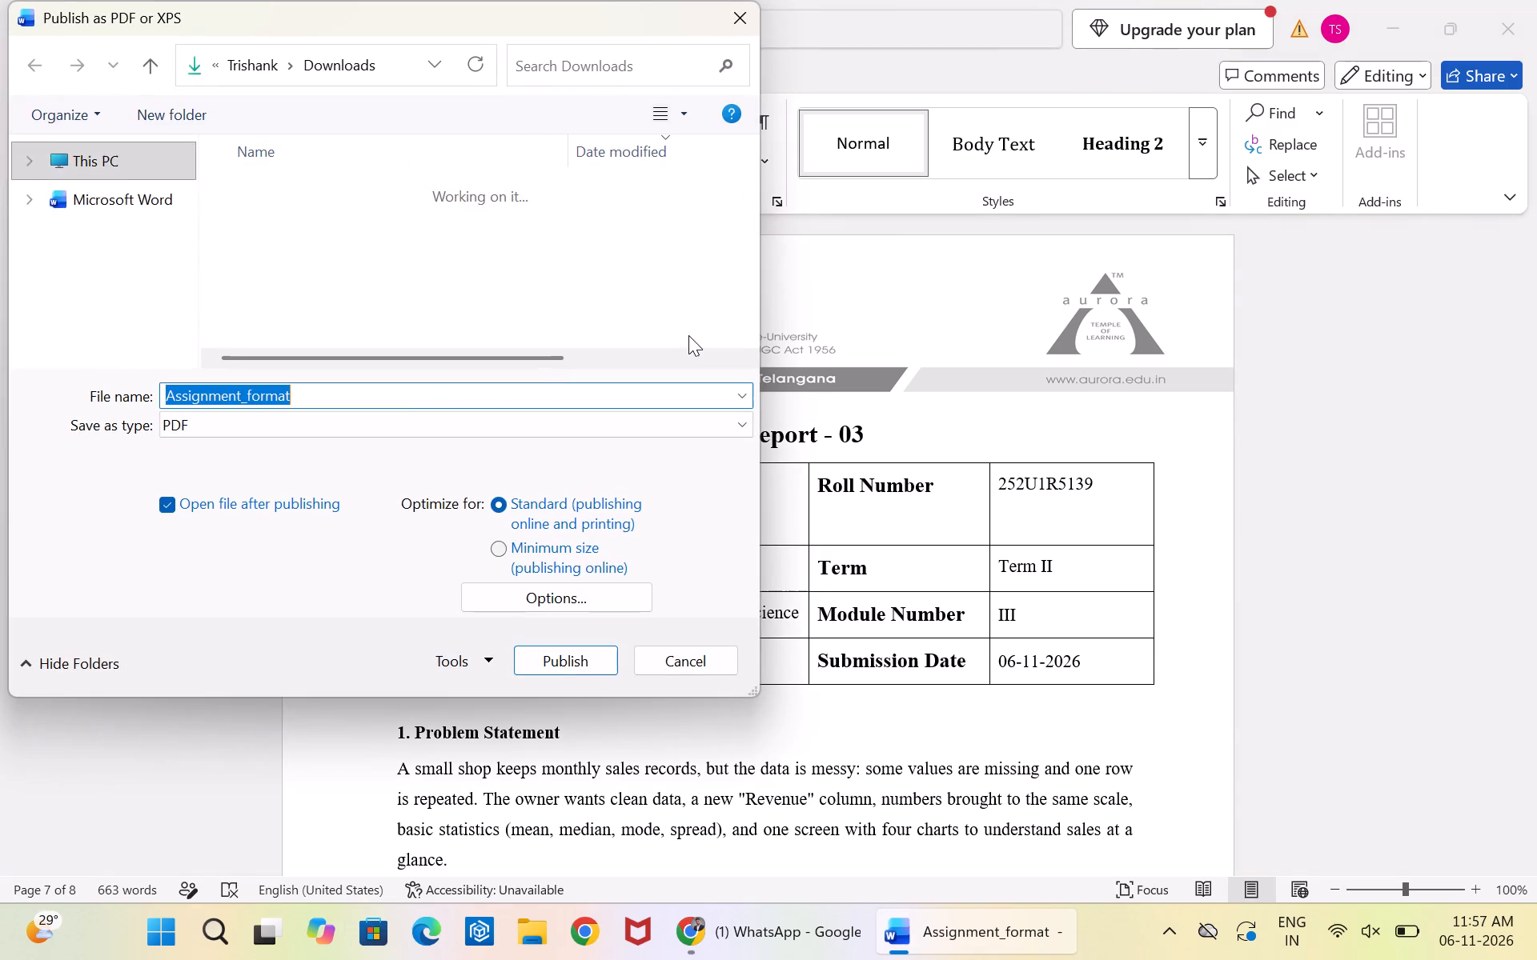
left_click(399, 384)
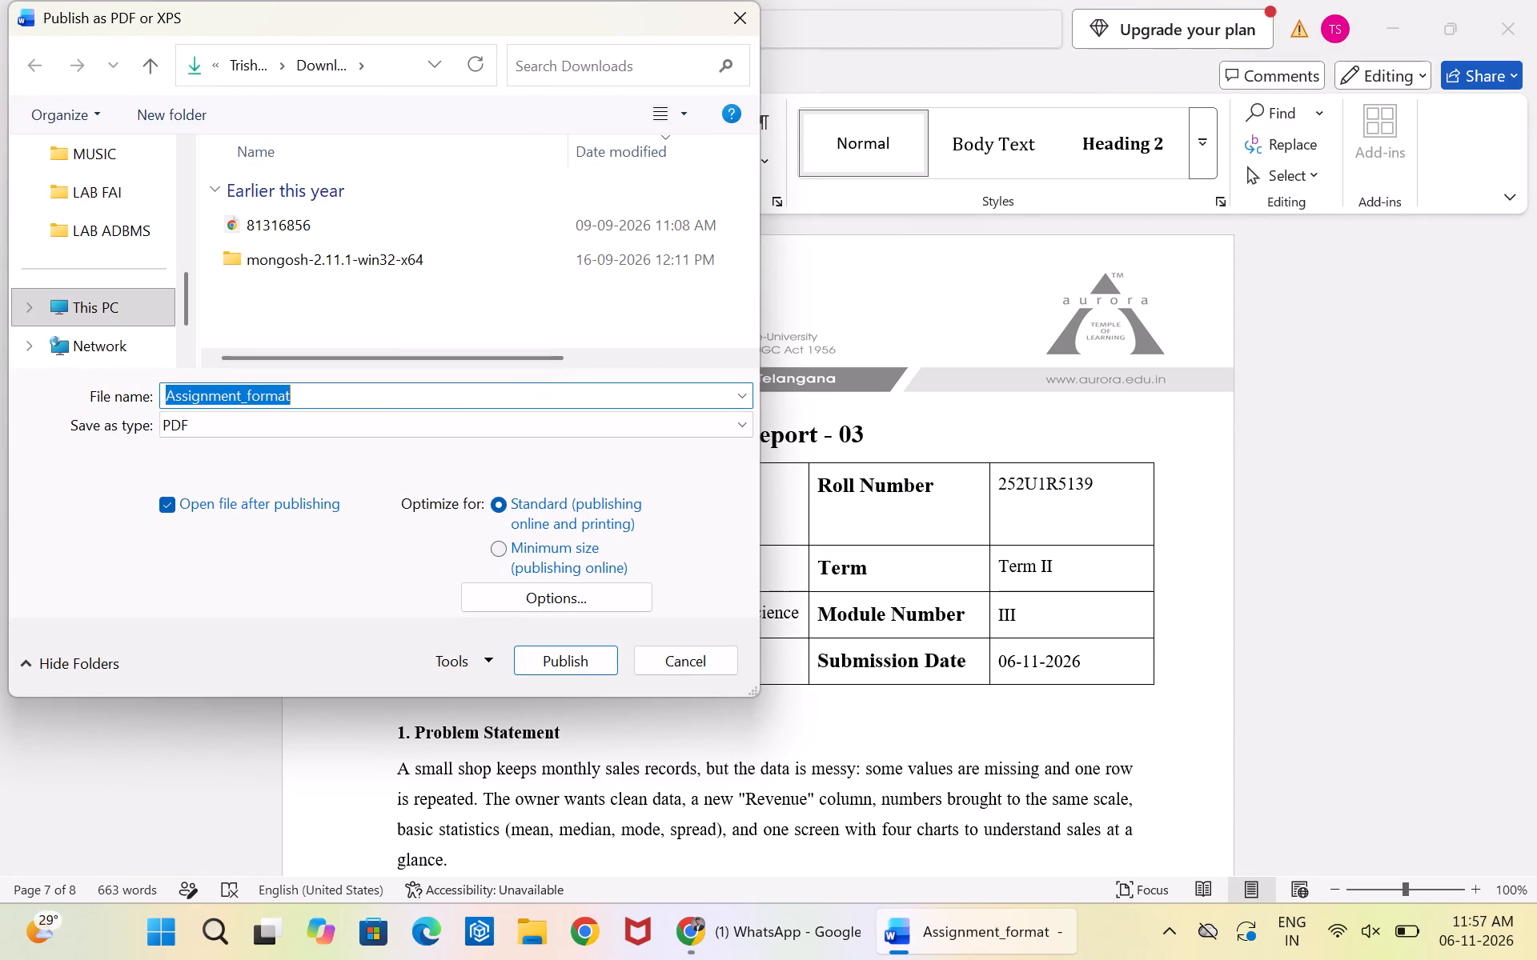
left_click(352, 392)
key("BackSpace")
key("BackSpace")
key("BackSpace")
key("BackSpace")
key("BackSpace")
key("BackSpace")
key("BackSpace")
key("BackSpace")
key("BackSpace")
key("BackSpace")
key("BackSpace")
key("BackSpace")
key("BackSpace")
key("BackSpace")
key("BackSpace")
key("BackSpace")
key("BackSpace")
key("BackSpace")
key("BackSpace")
key("BackSpace")
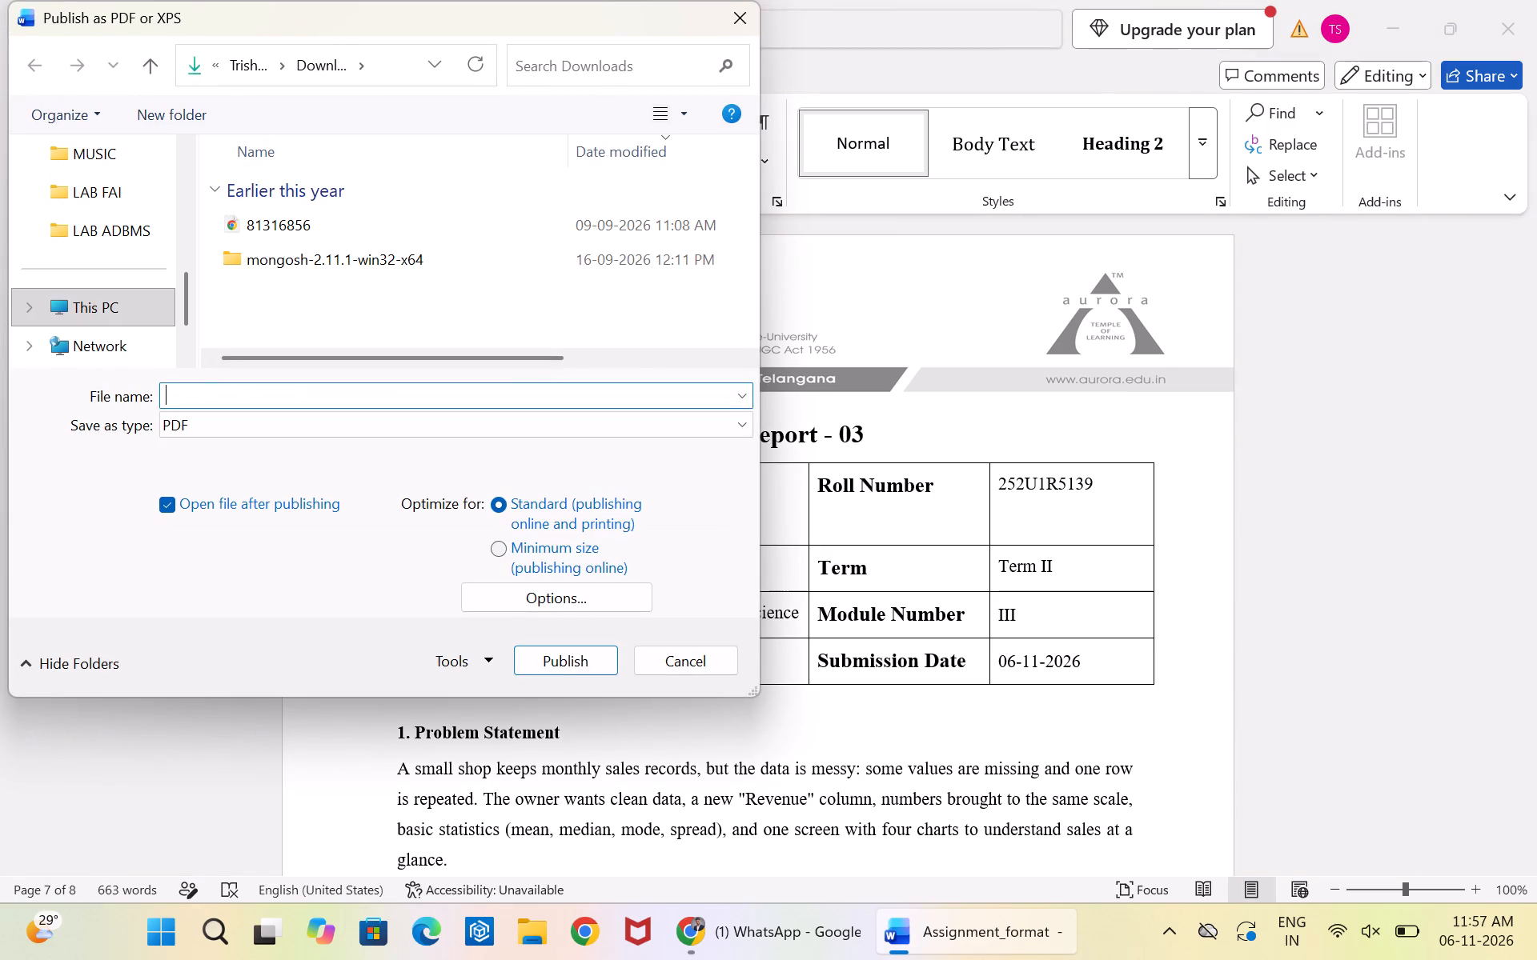
type("fds")
key("space")
type("lab - 03")
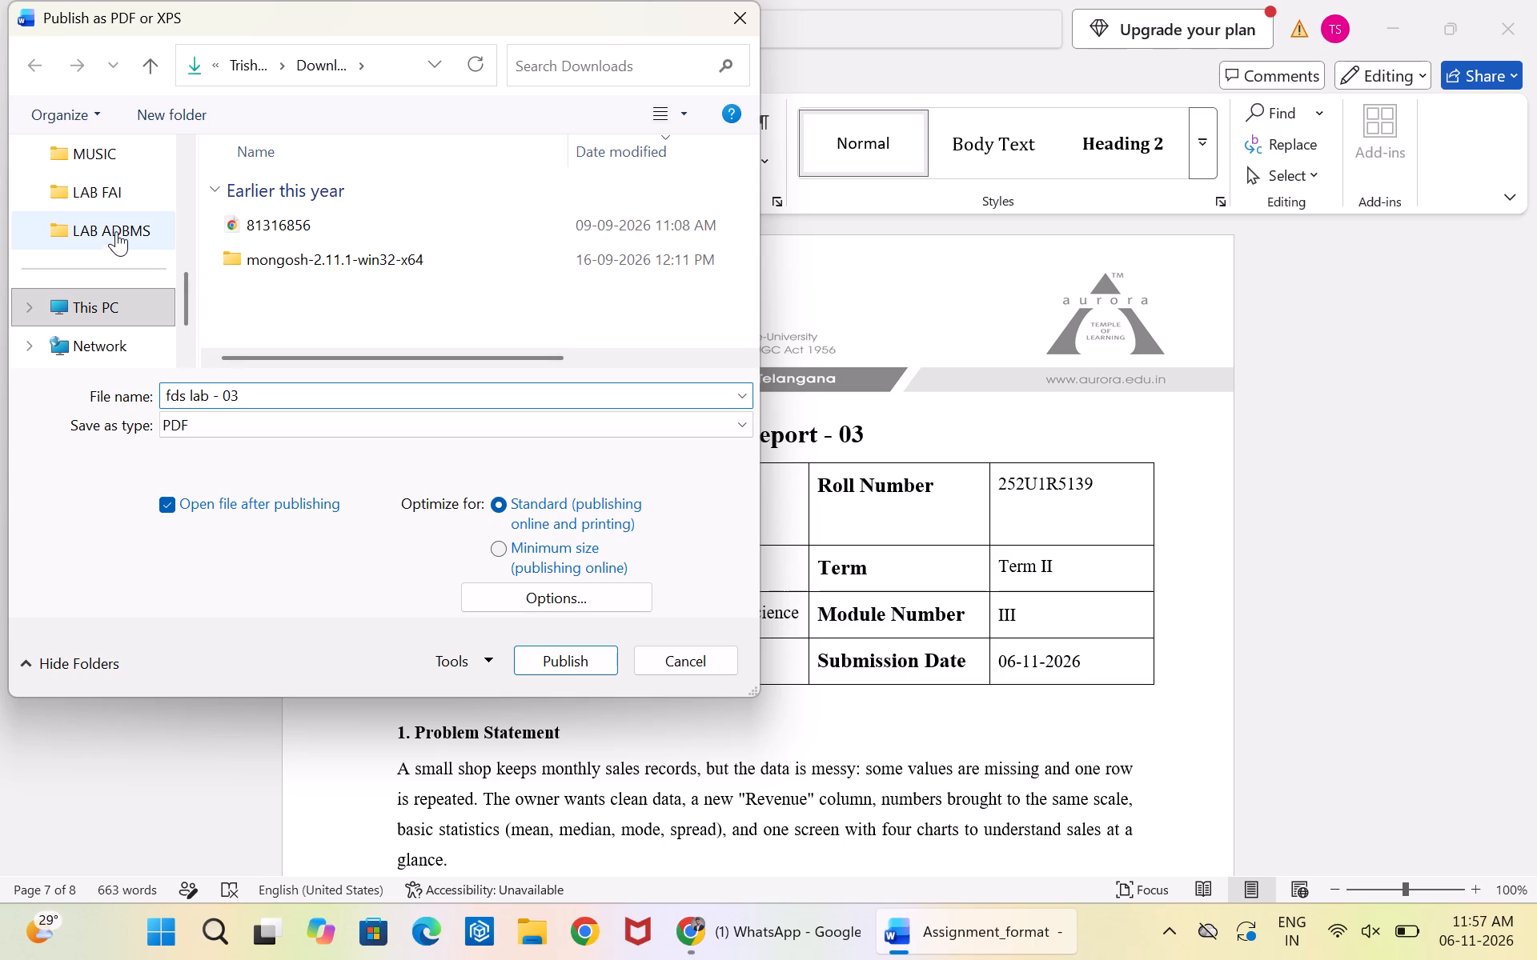
Choose the LAB FAI folder on the Desktop as the save location for the PDF.
double_click(124, 192)
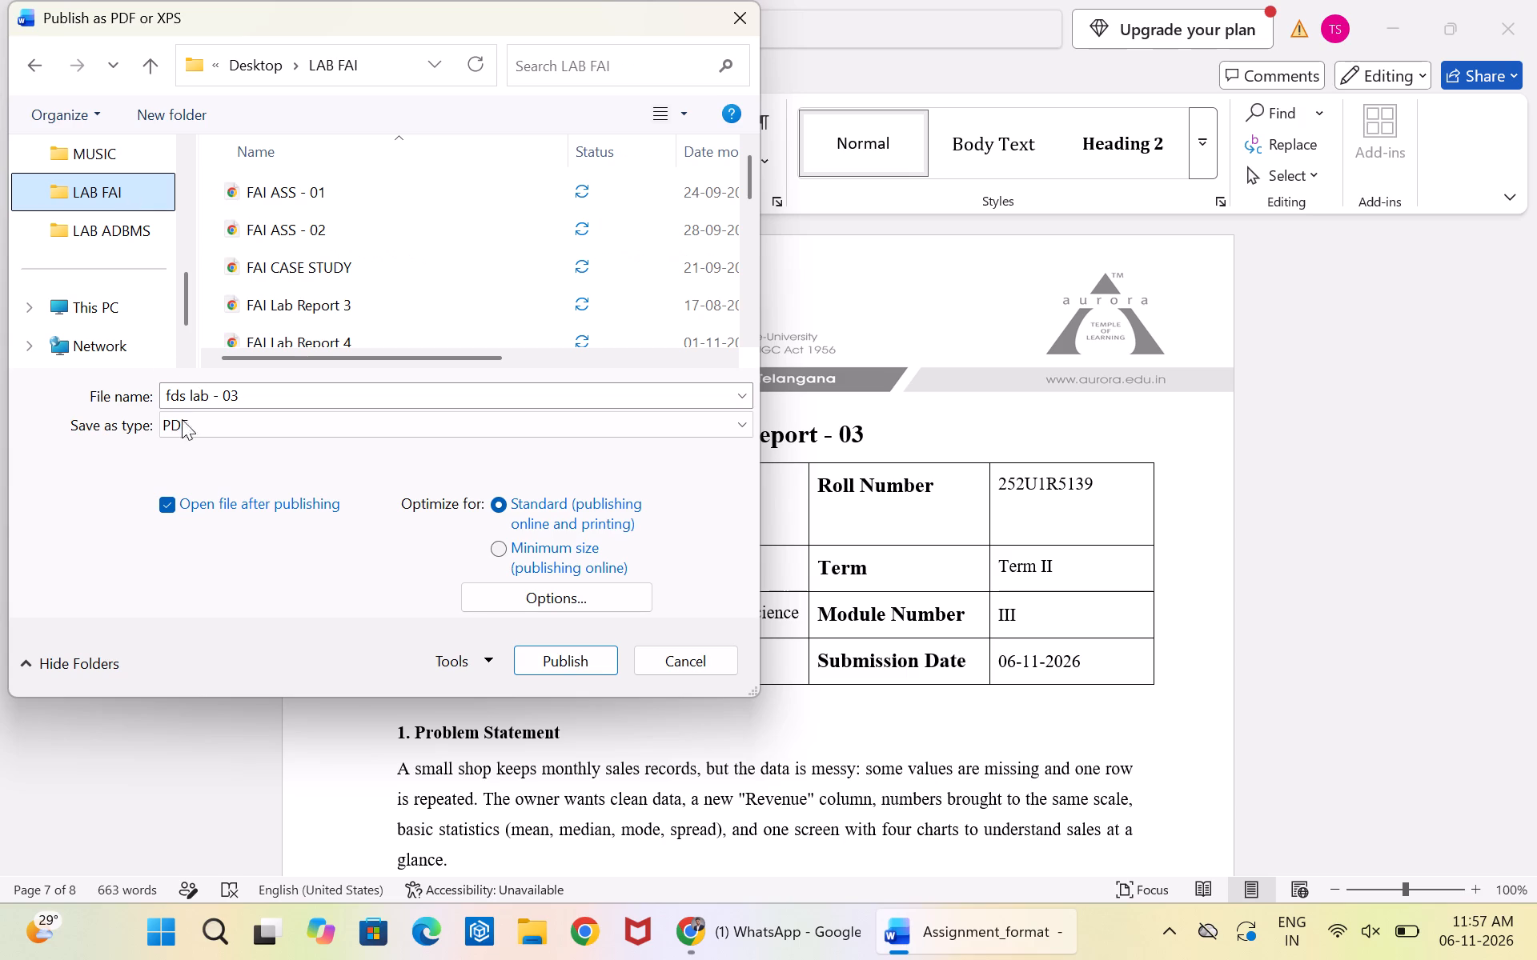
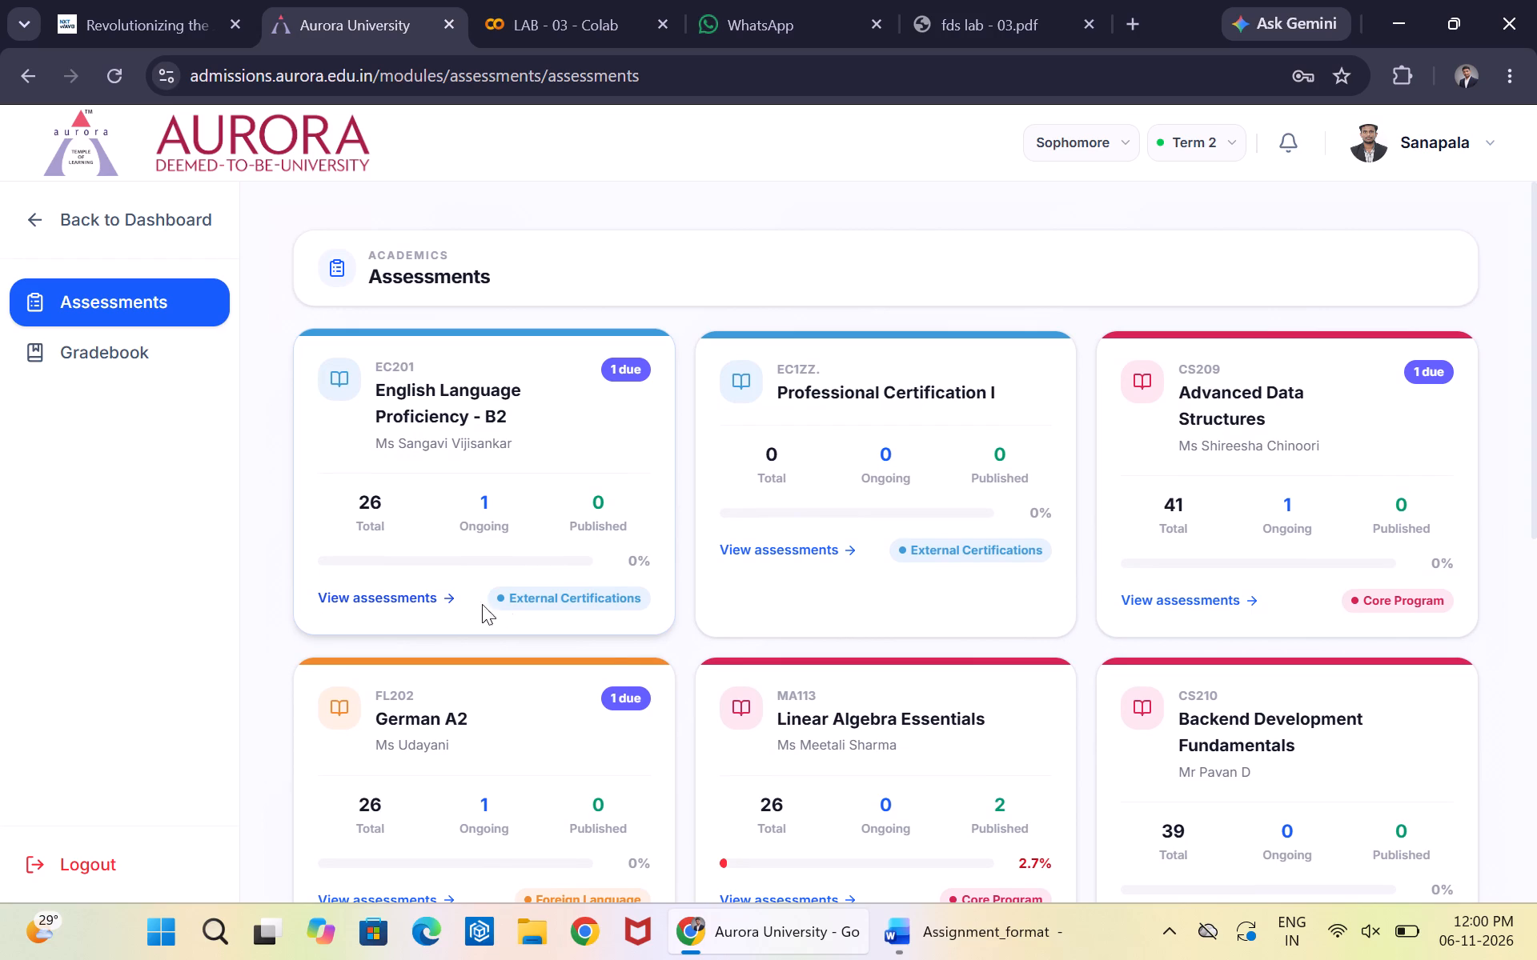
Upload the PDF "fds lab - 03" from the LAB FAI folder as the Lab Report 3 submission for Foundations of Data Science.
scroll(611, 651, "down", 6)
left_click(505, 546)
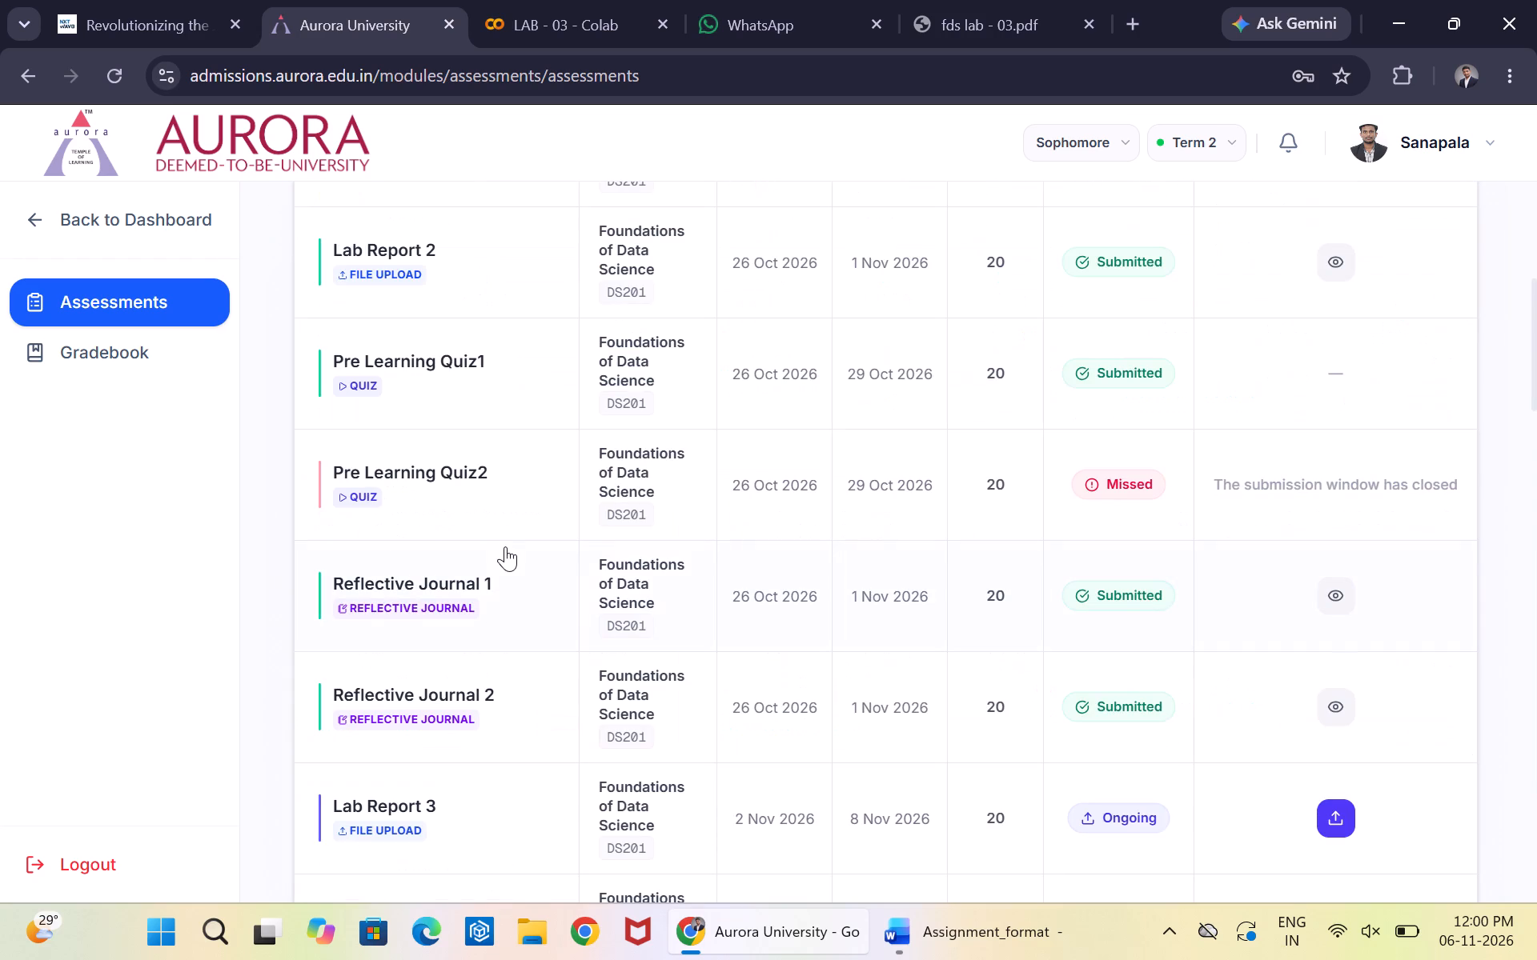
scroll(860, 565, "down", 4)
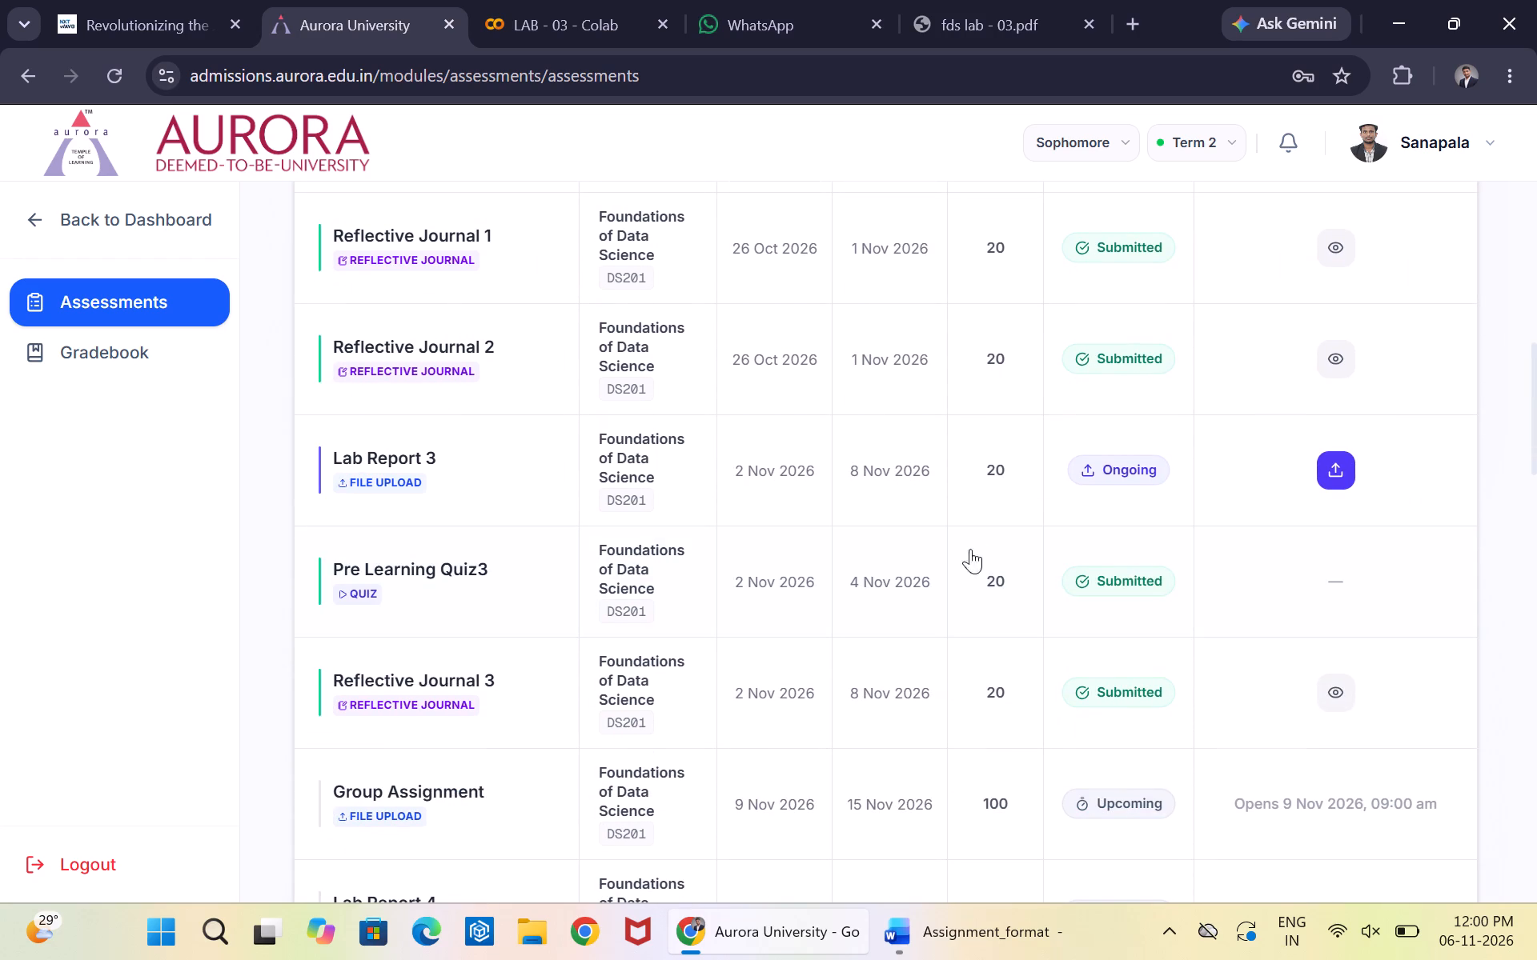
left_click(1330, 466)
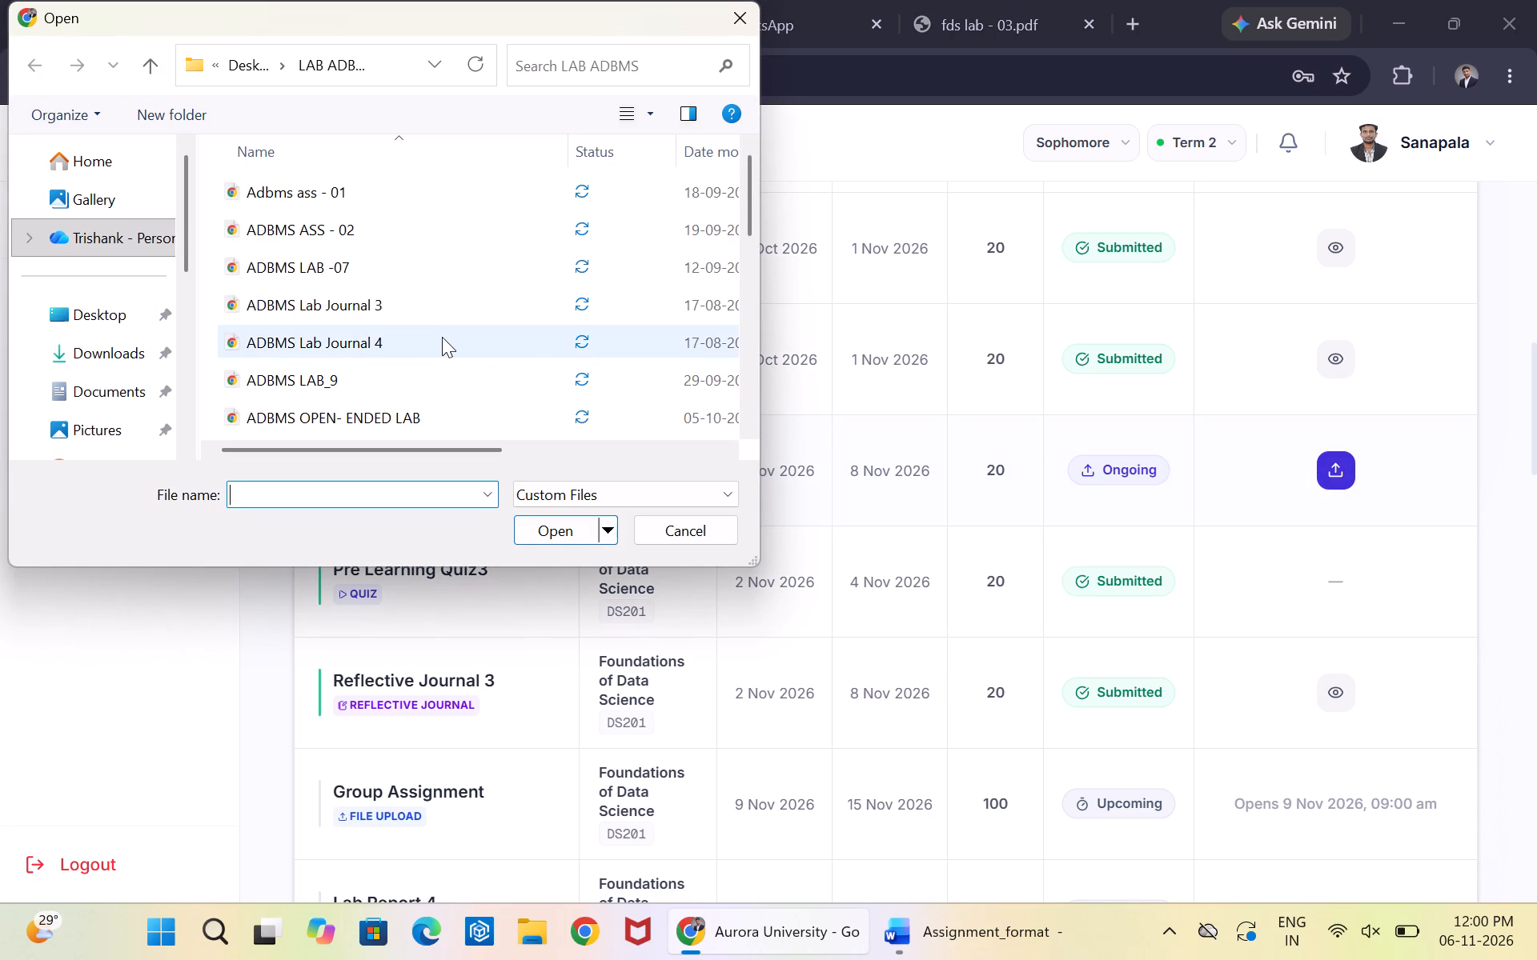
scroll(98, 277, "down", 3)
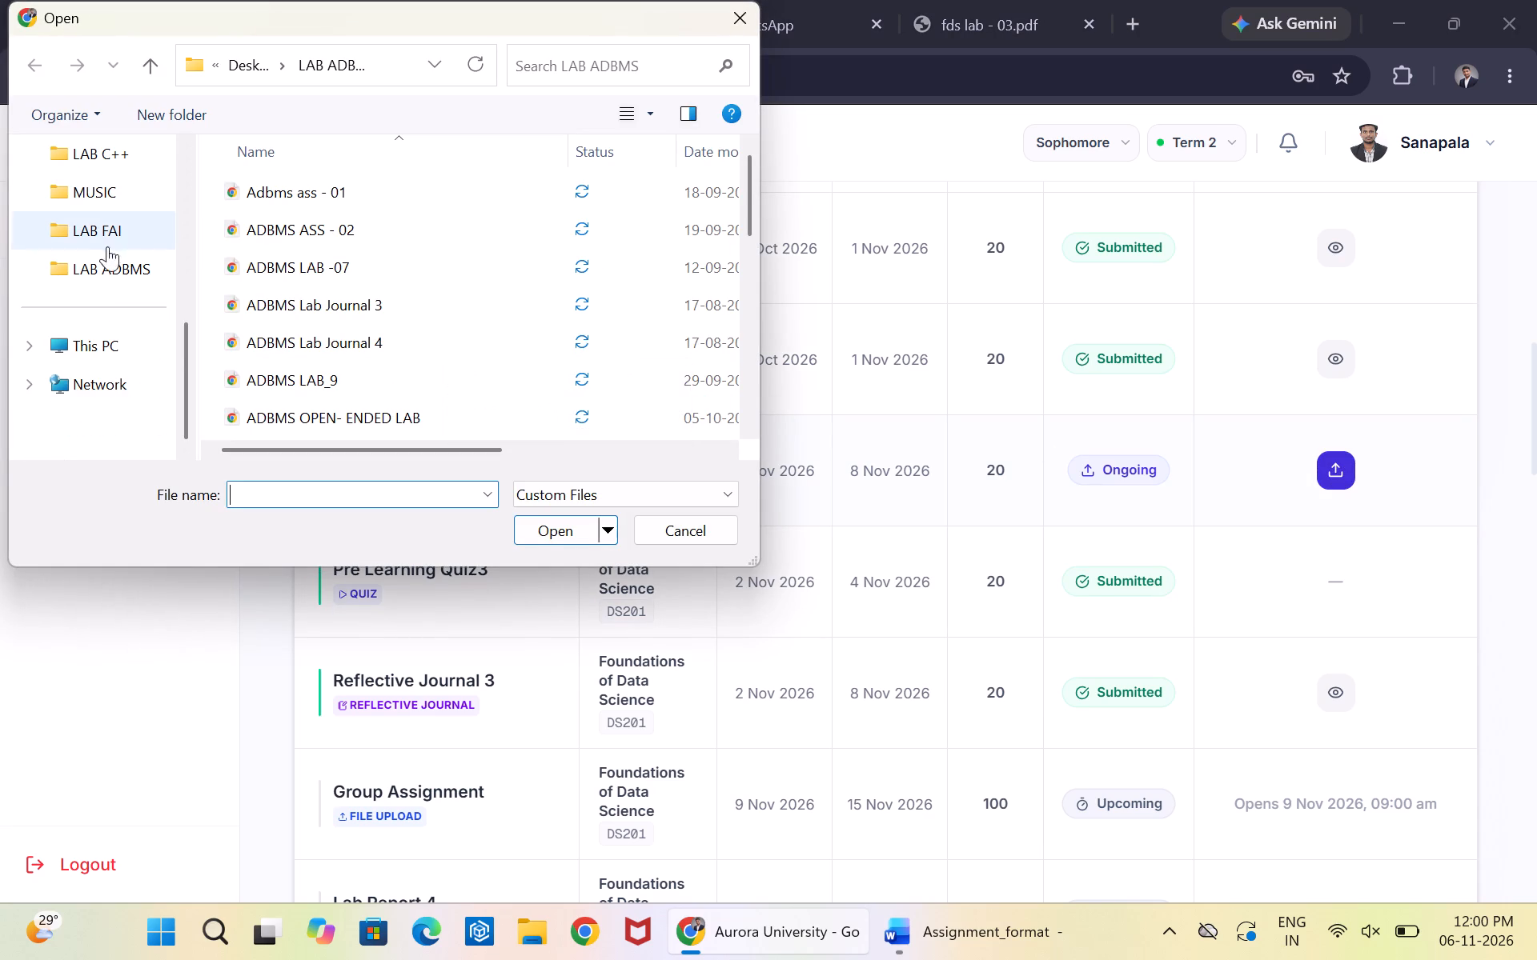
double_click(110, 241)
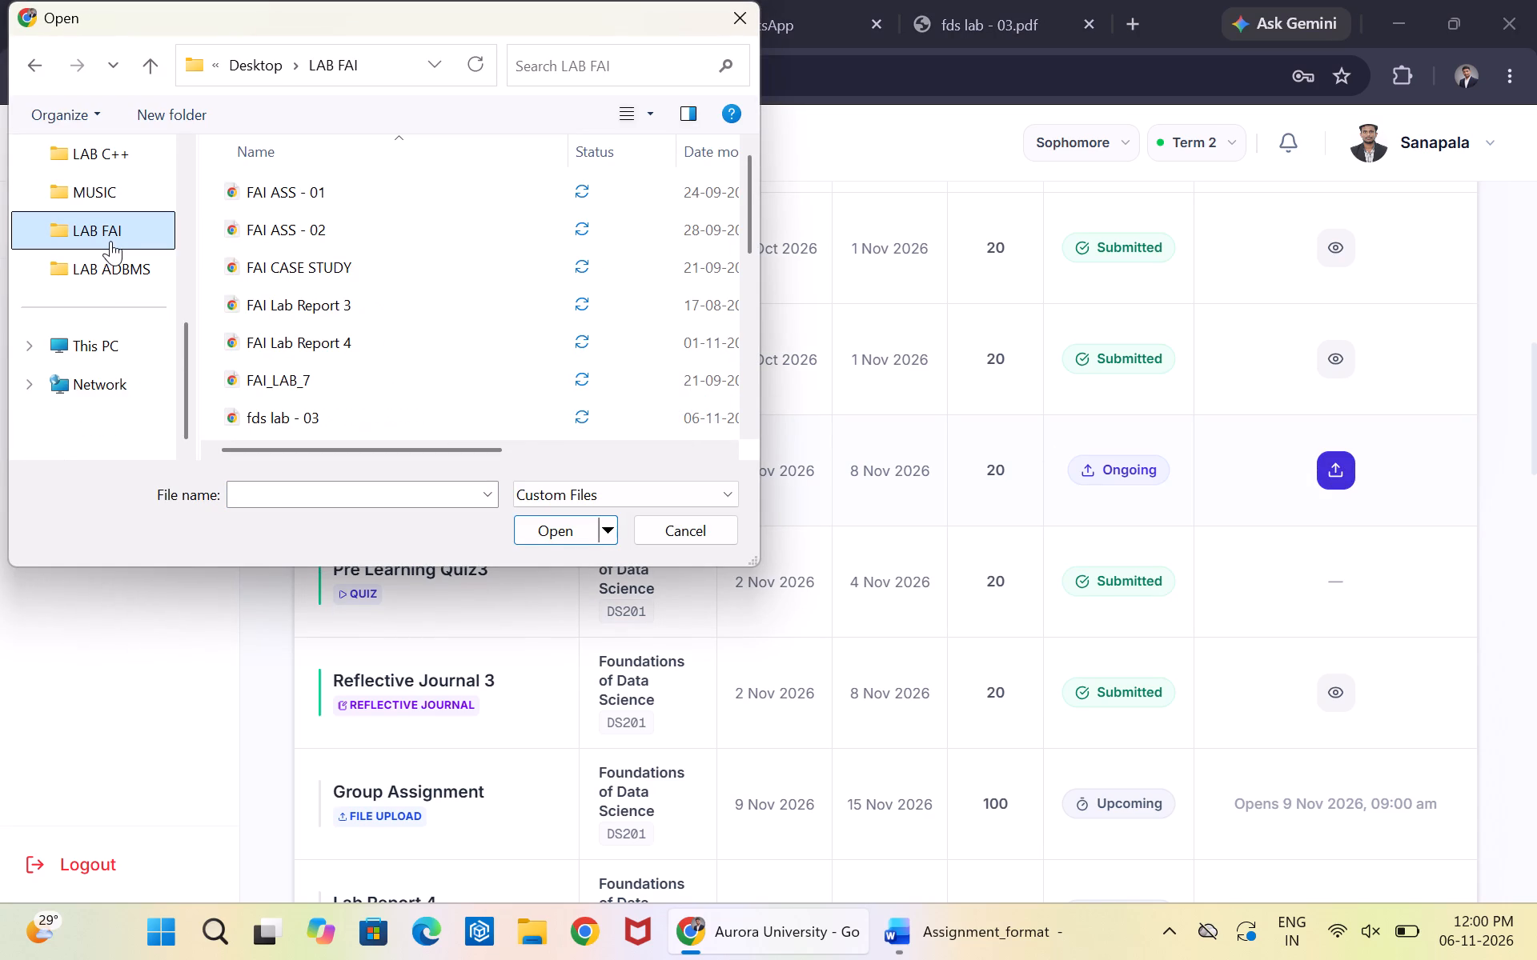
scroll(303, 233, "down", 3)
scroll(303, 233, "up", 2)
double_click(289, 415)
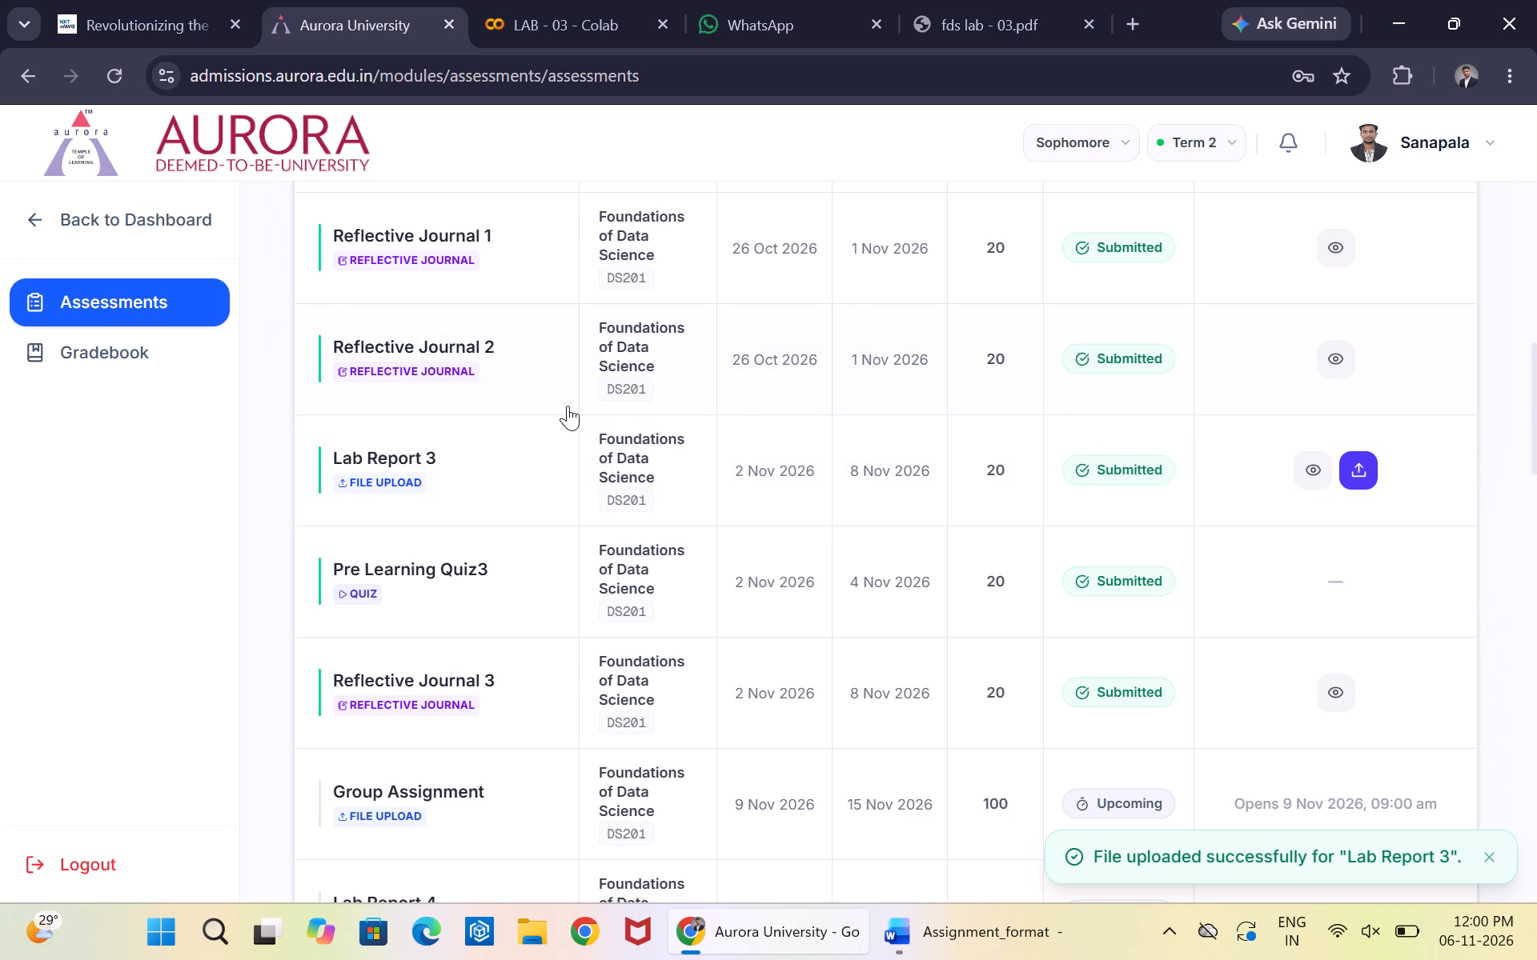
Review the submission statuses in the Advanced Data Structures and Backend Development Fundamentals assessment lists, returning to the course overview.
scroll(568, 406, "up", 9)
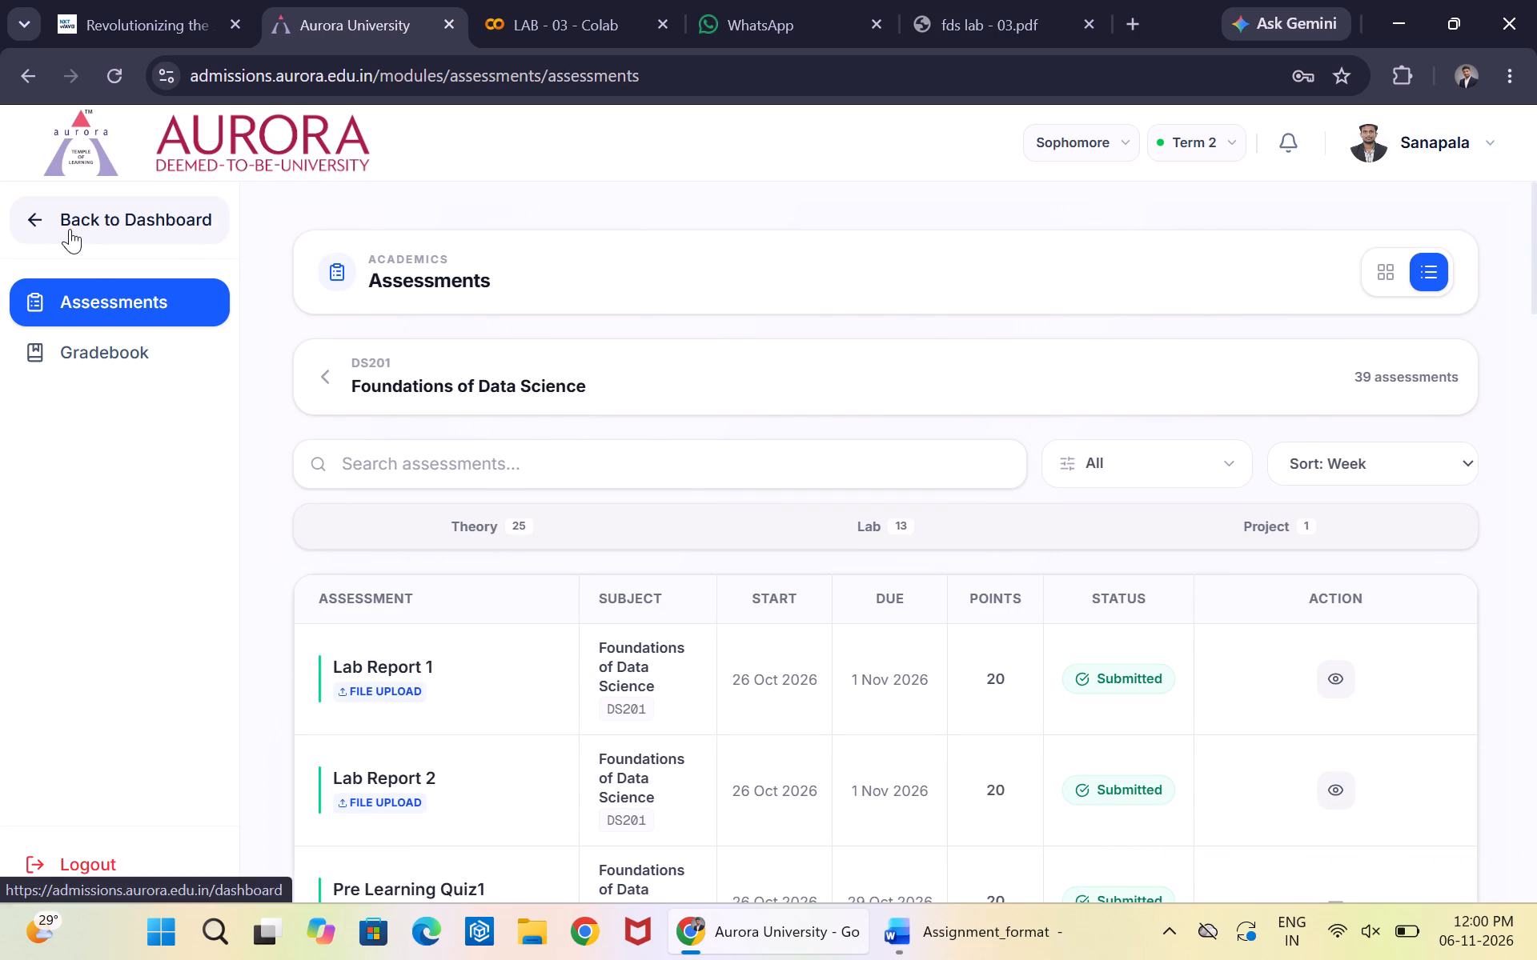
left_click(329, 376)
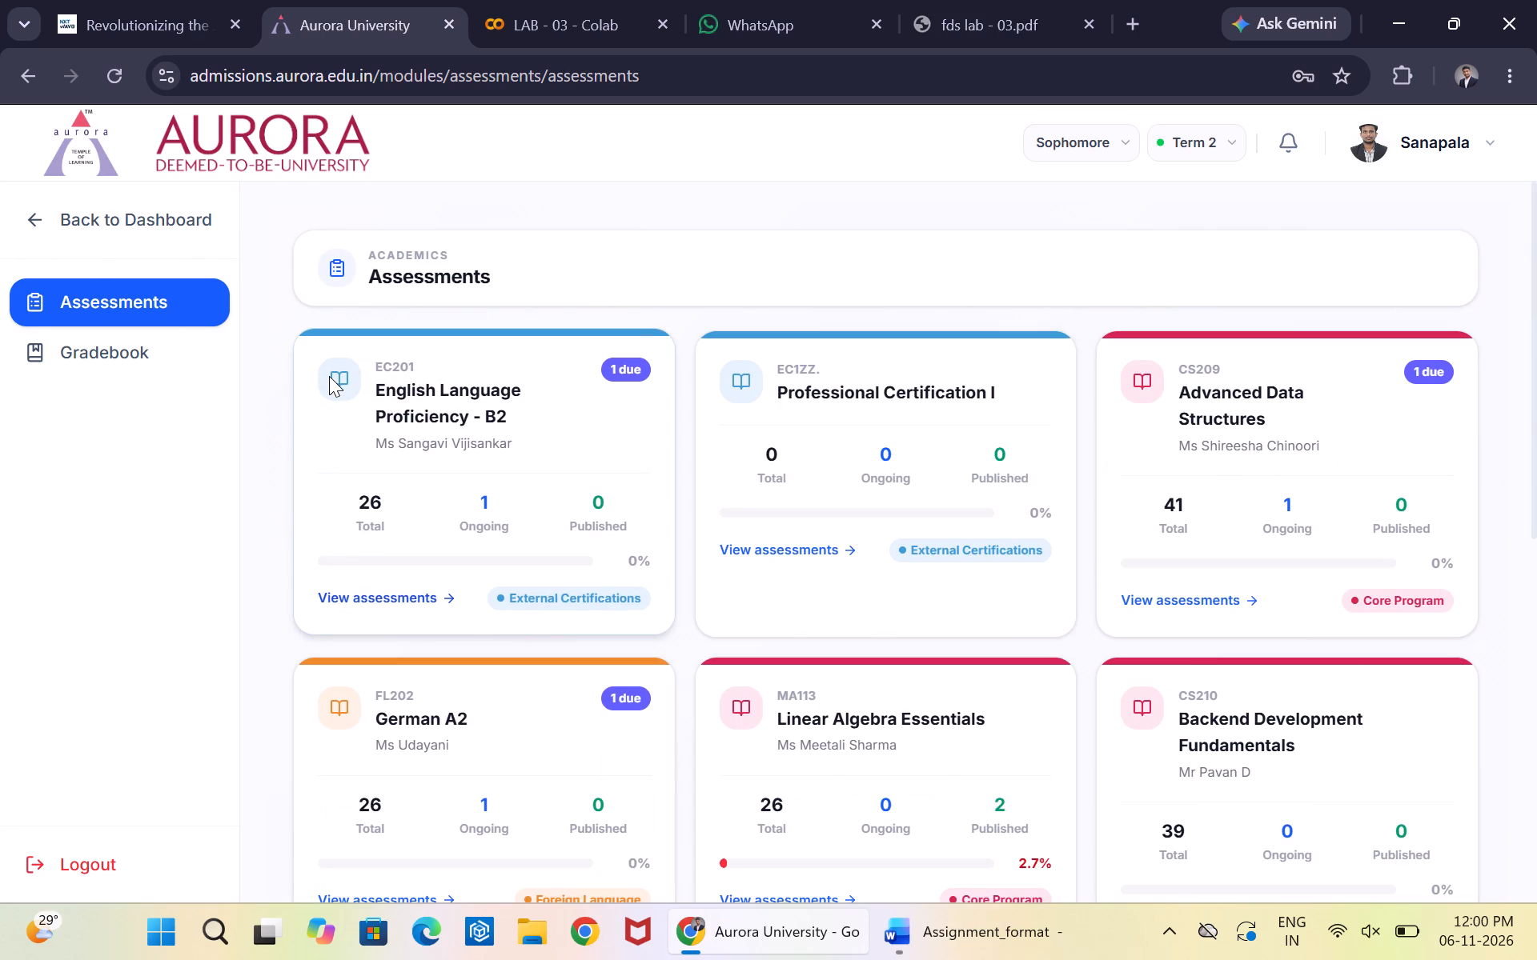
left_click(1276, 504)
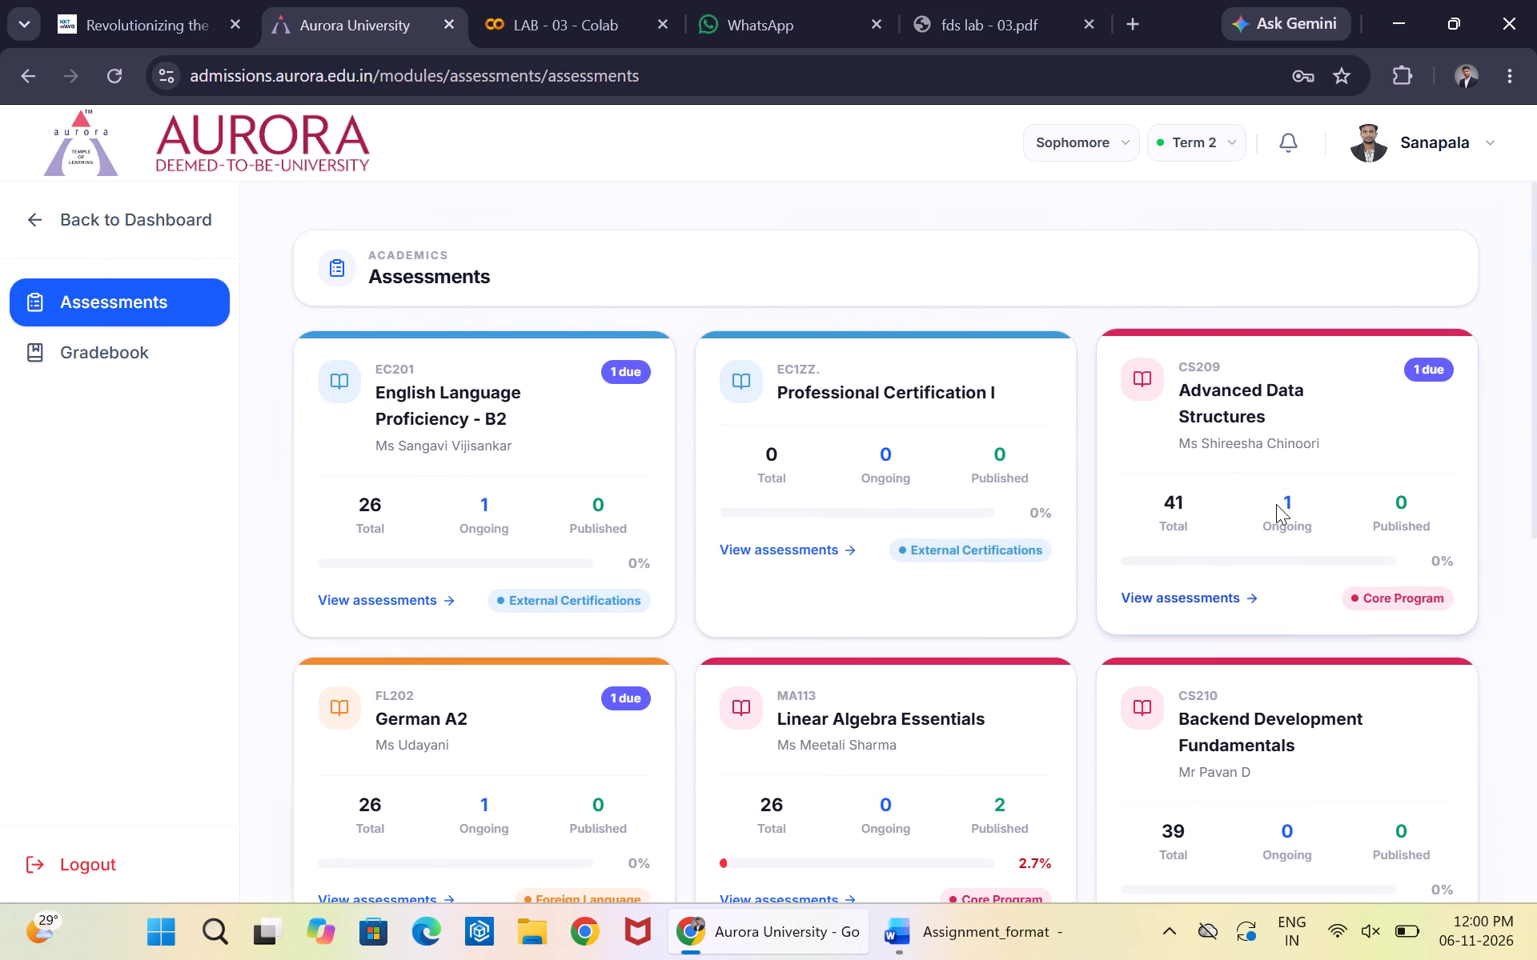
scroll(846, 762, "down", 4)
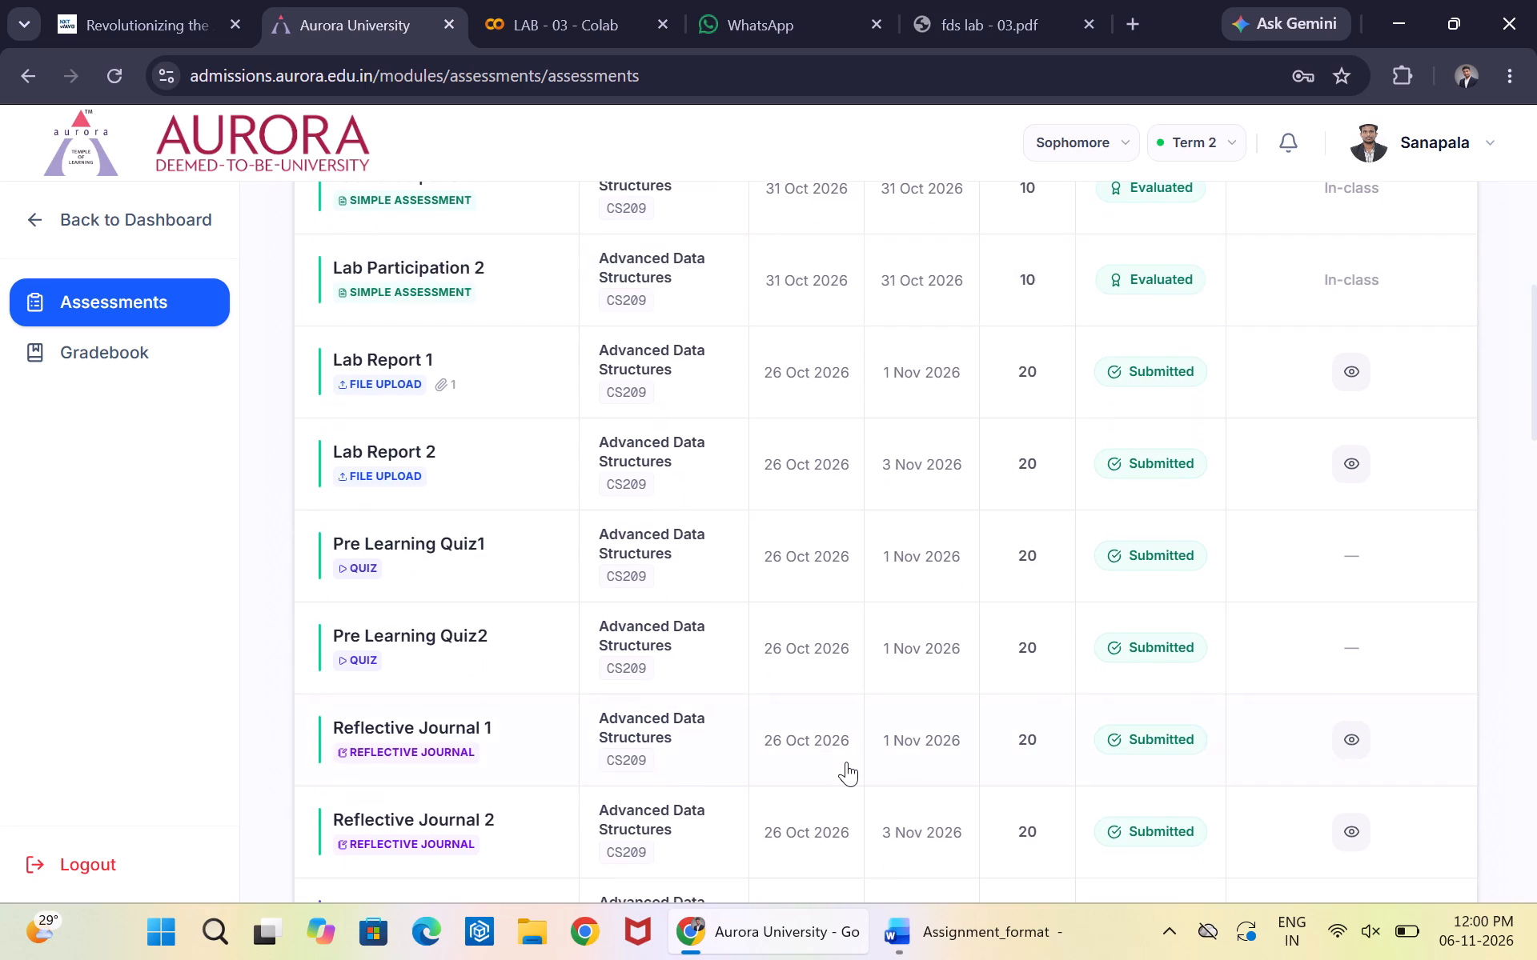
scroll(846, 762, "down", 3)
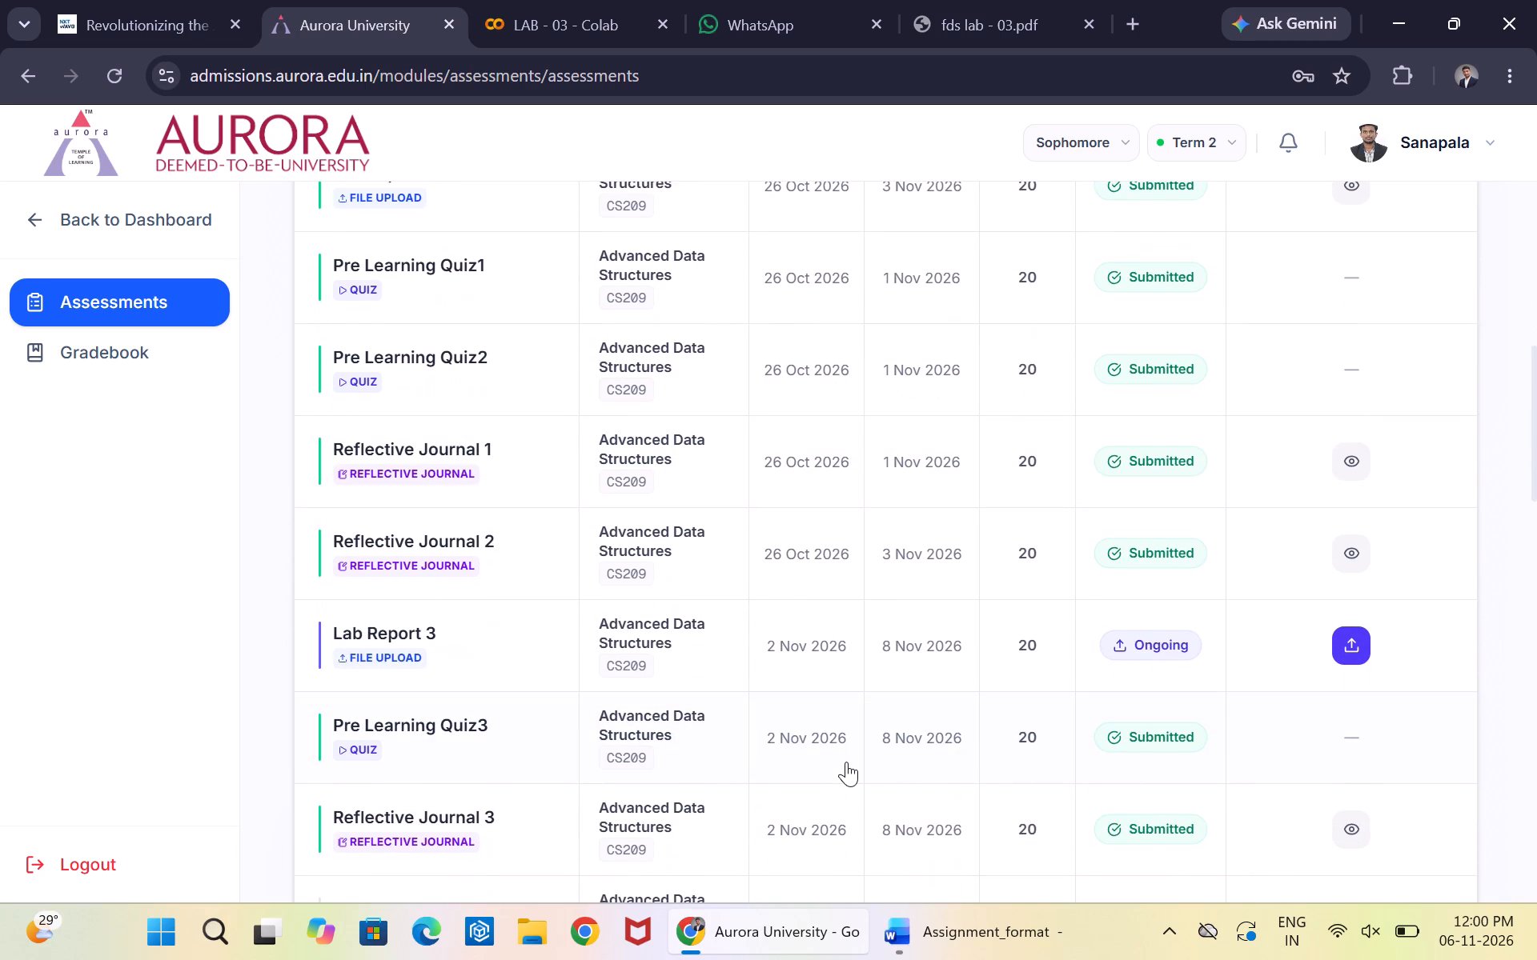
scroll(846, 762, "up", 9)
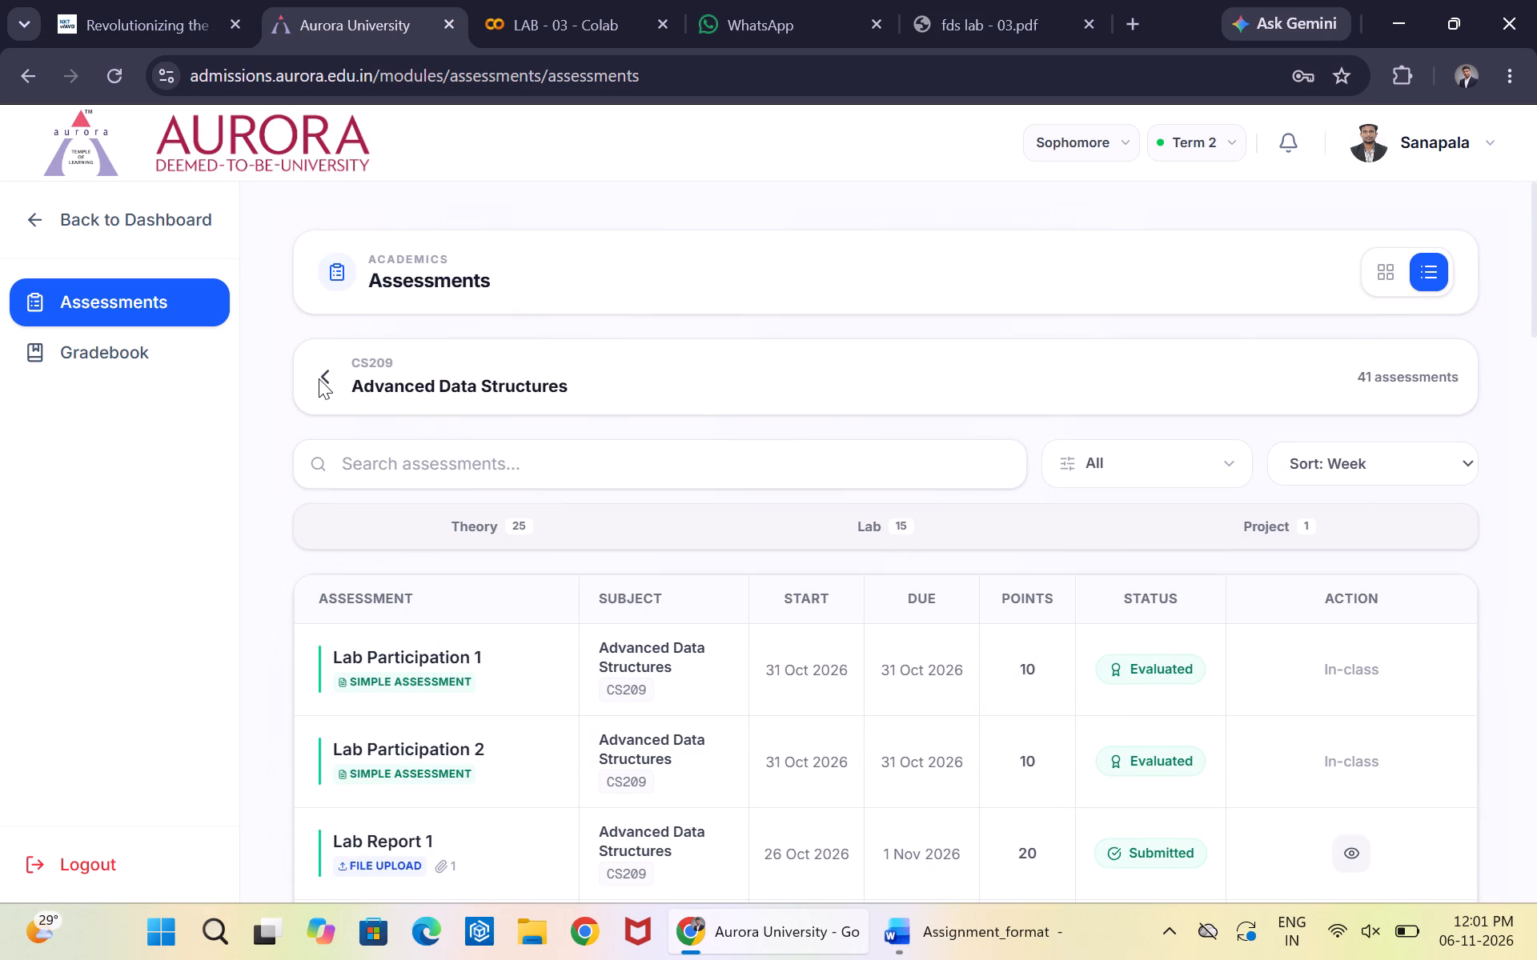
left_click(322, 378)
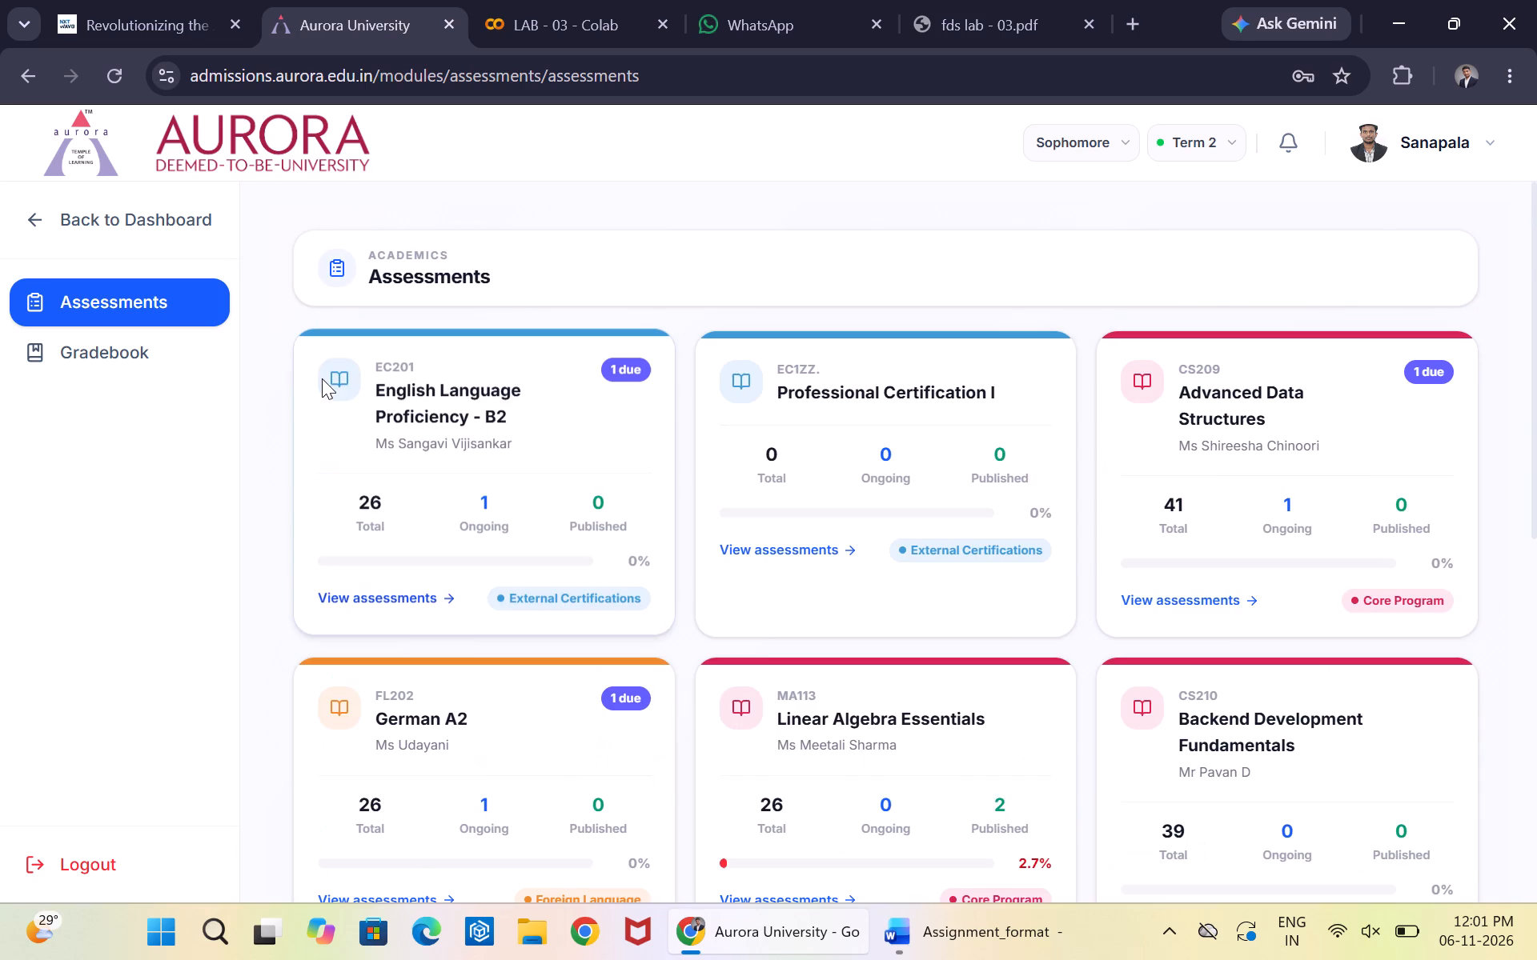
scroll(876, 716, "down", 2)
left_click(1225, 514)
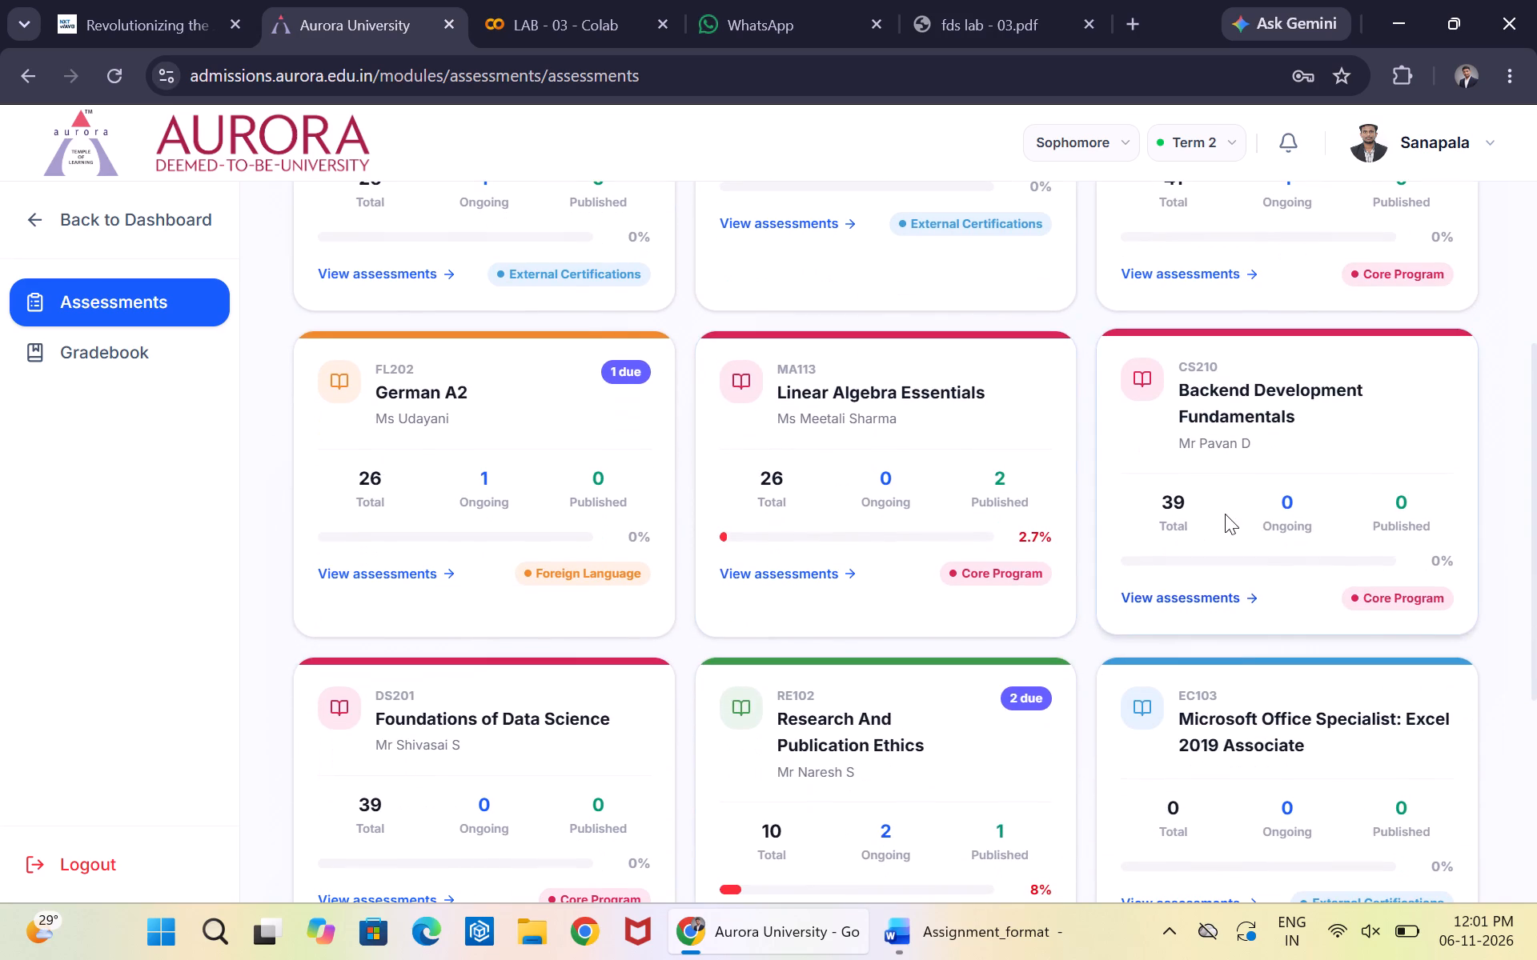
scroll(1225, 514, "down", 4)
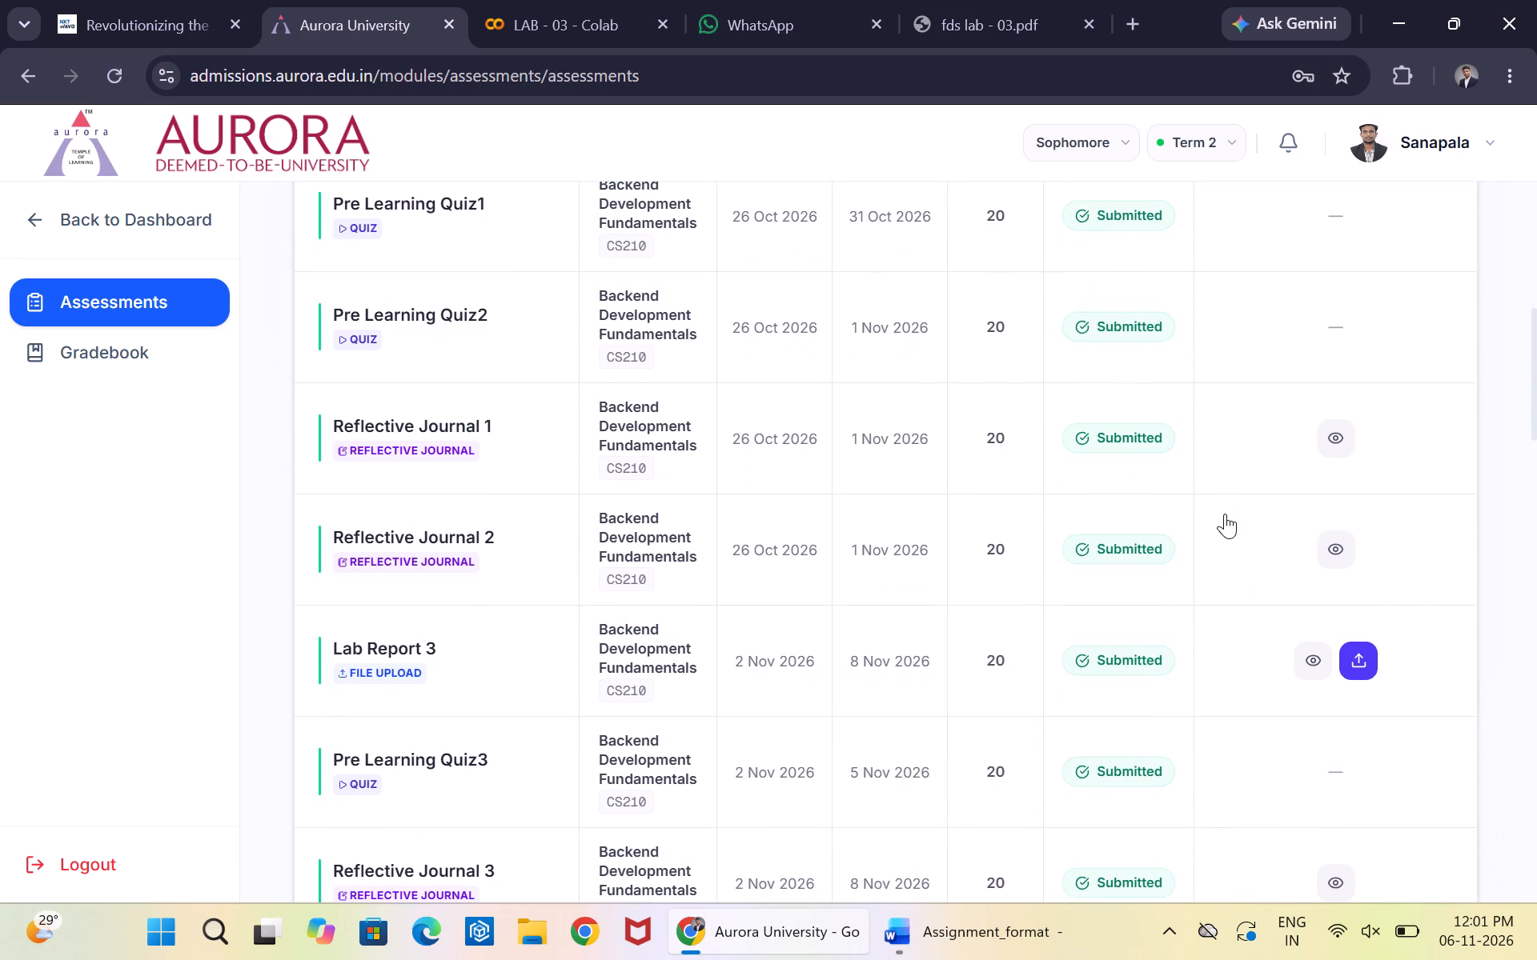
scroll(1225, 514, "down", 3)
scroll(1225, 514, "up", 6)
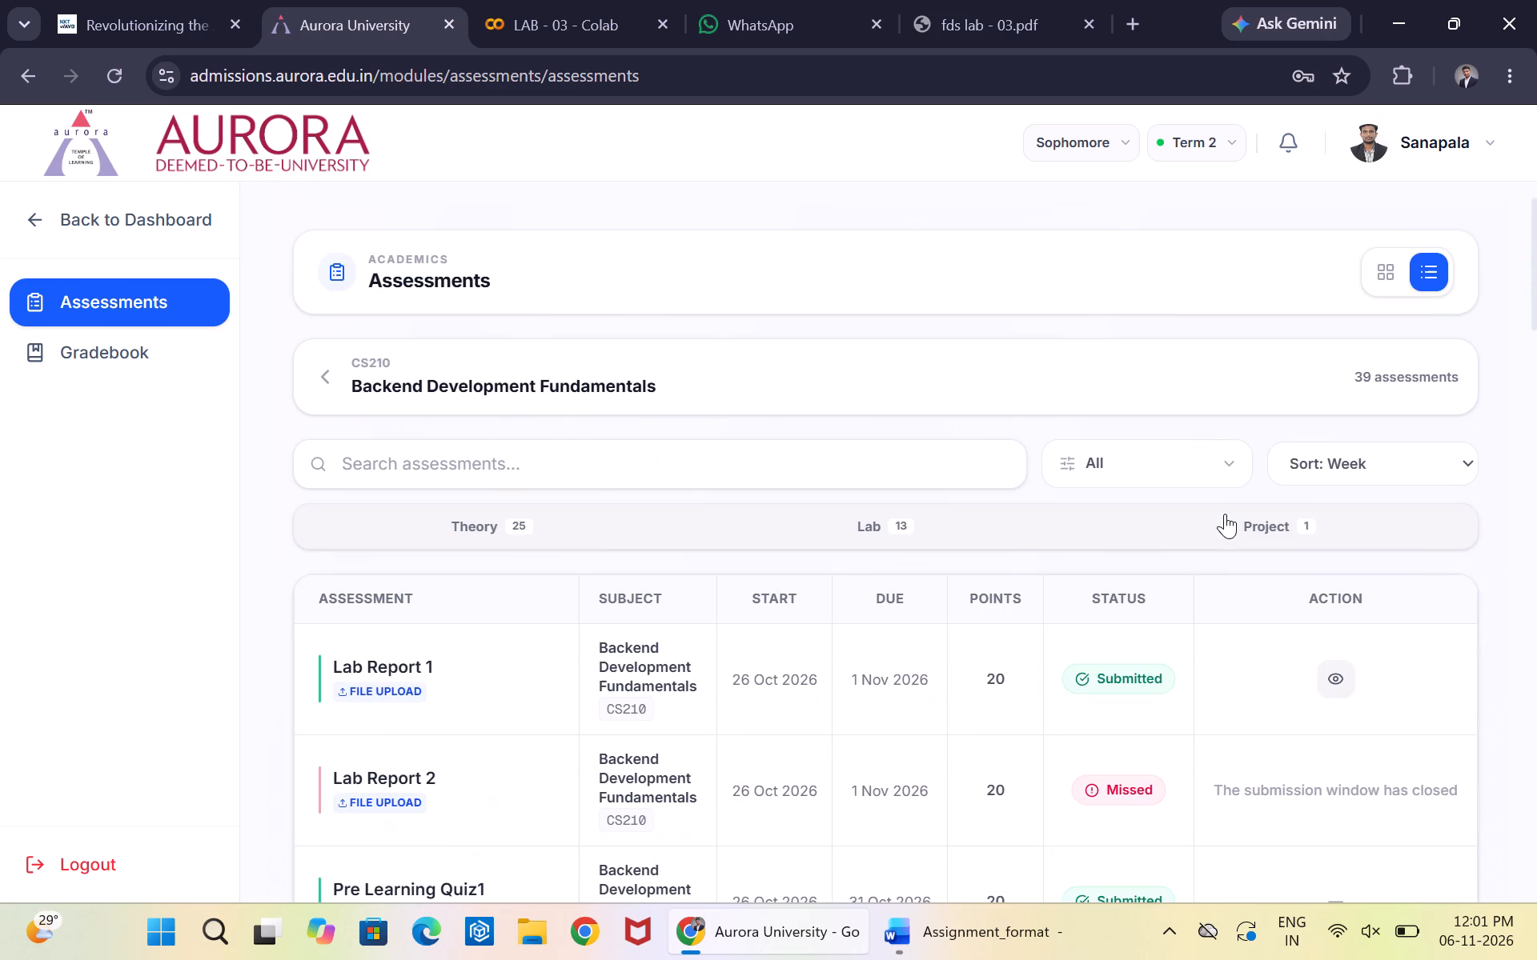
left_click(327, 372)
Review the Research And Publication Ethics assessments and the published RE Quiz 1 result, returning to the course overview.
scroll(925, 622, "down", 5)
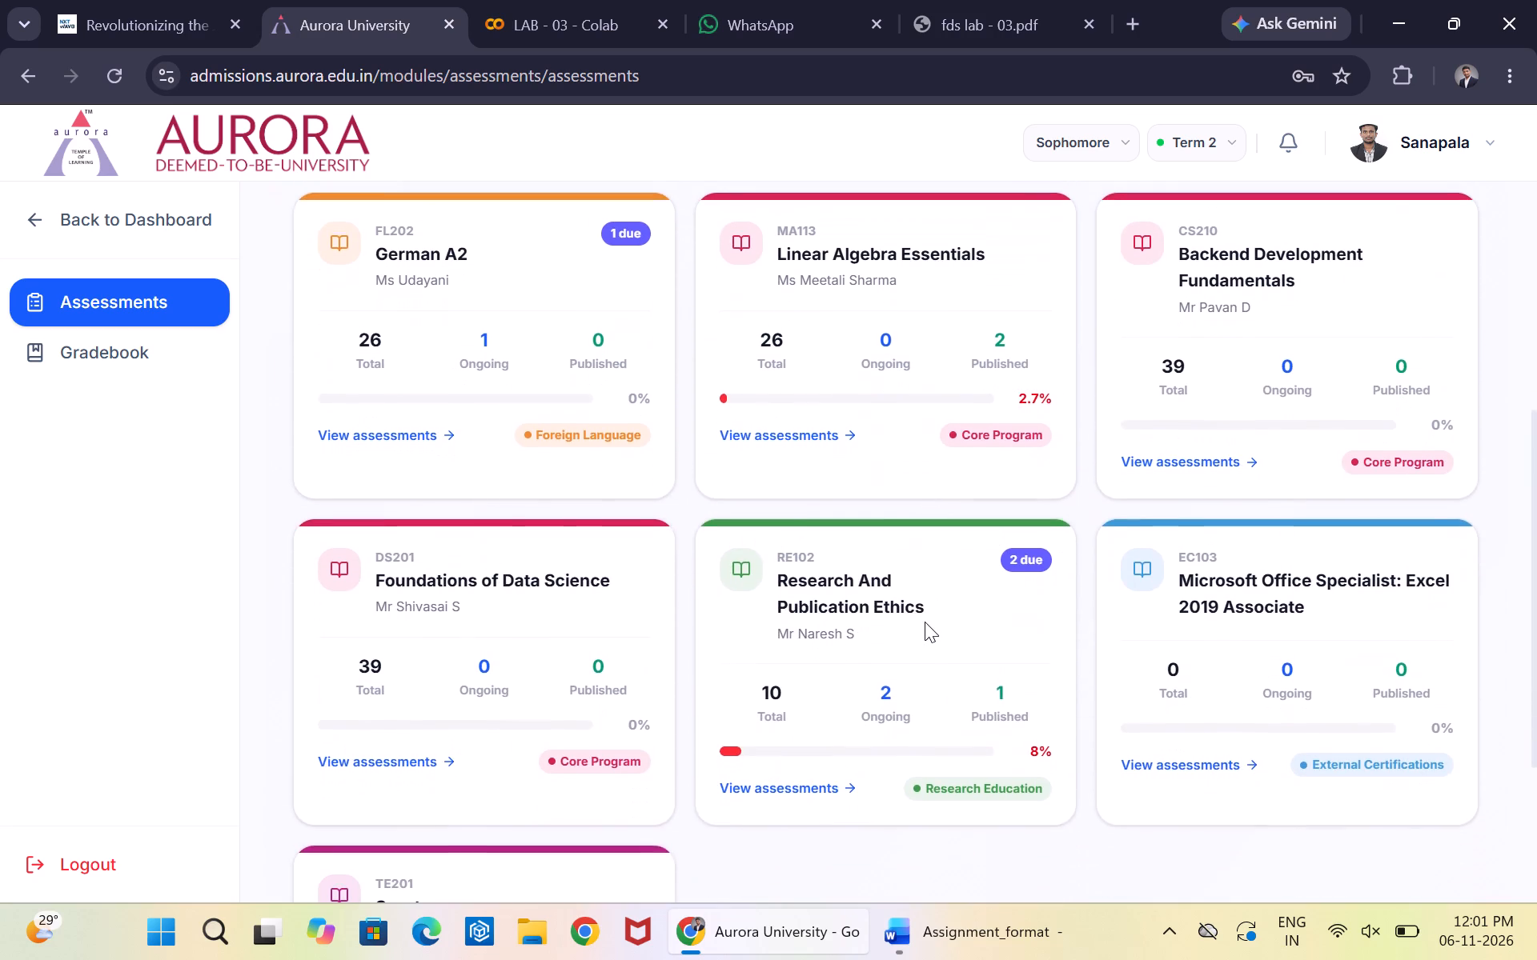
scroll(925, 622, "down", 1)
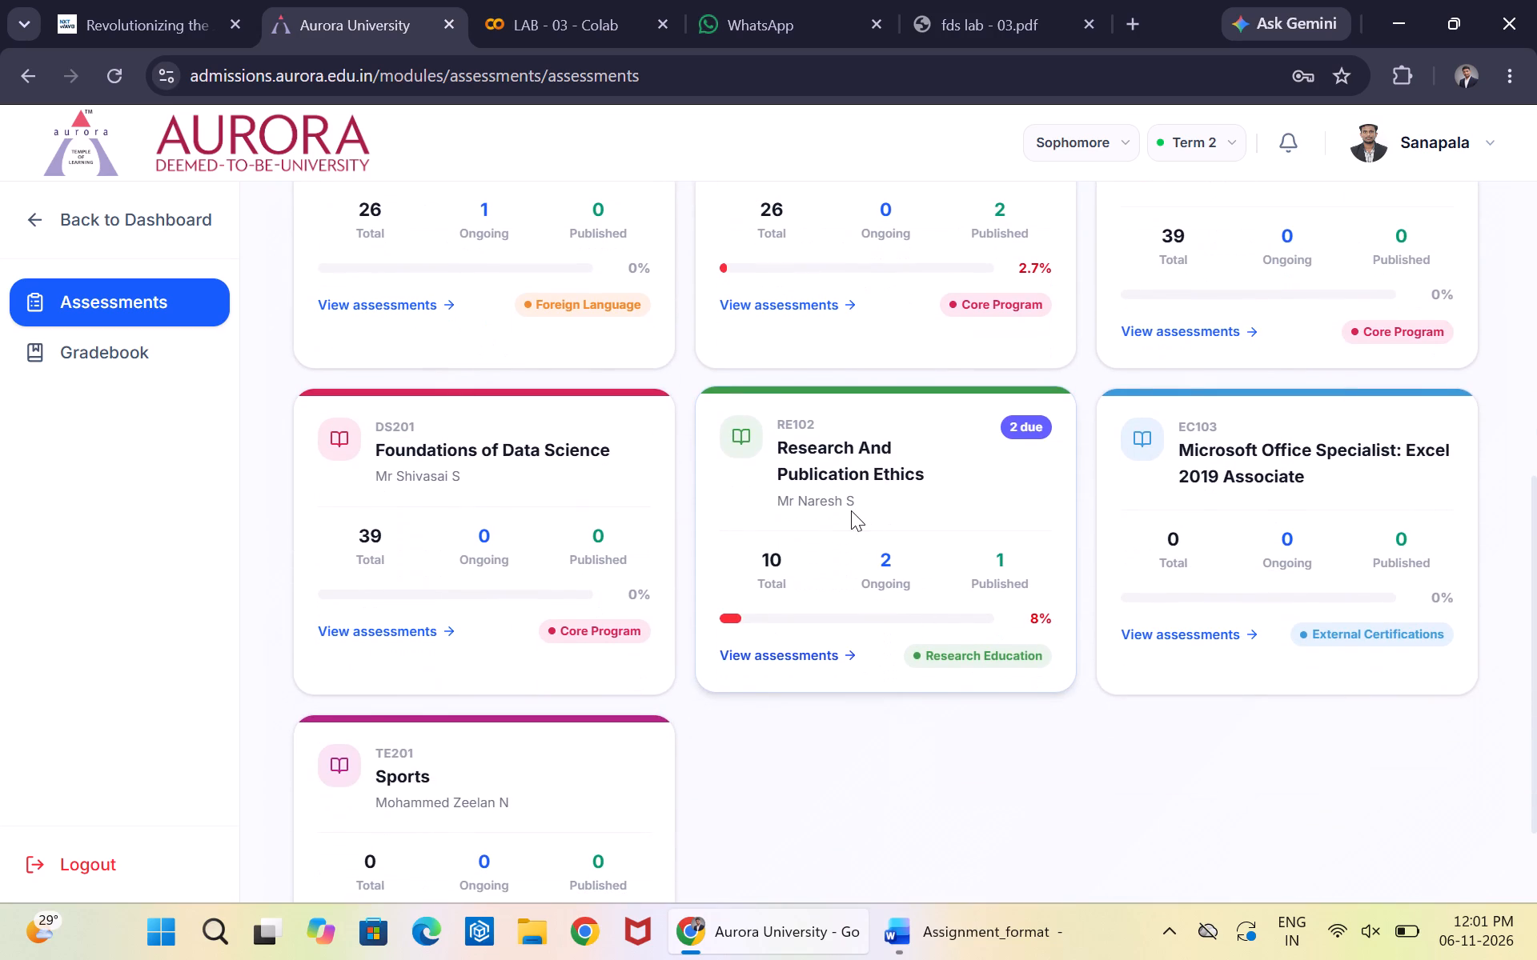
left_click(851, 510)
scroll(851, 510, "up", 1)
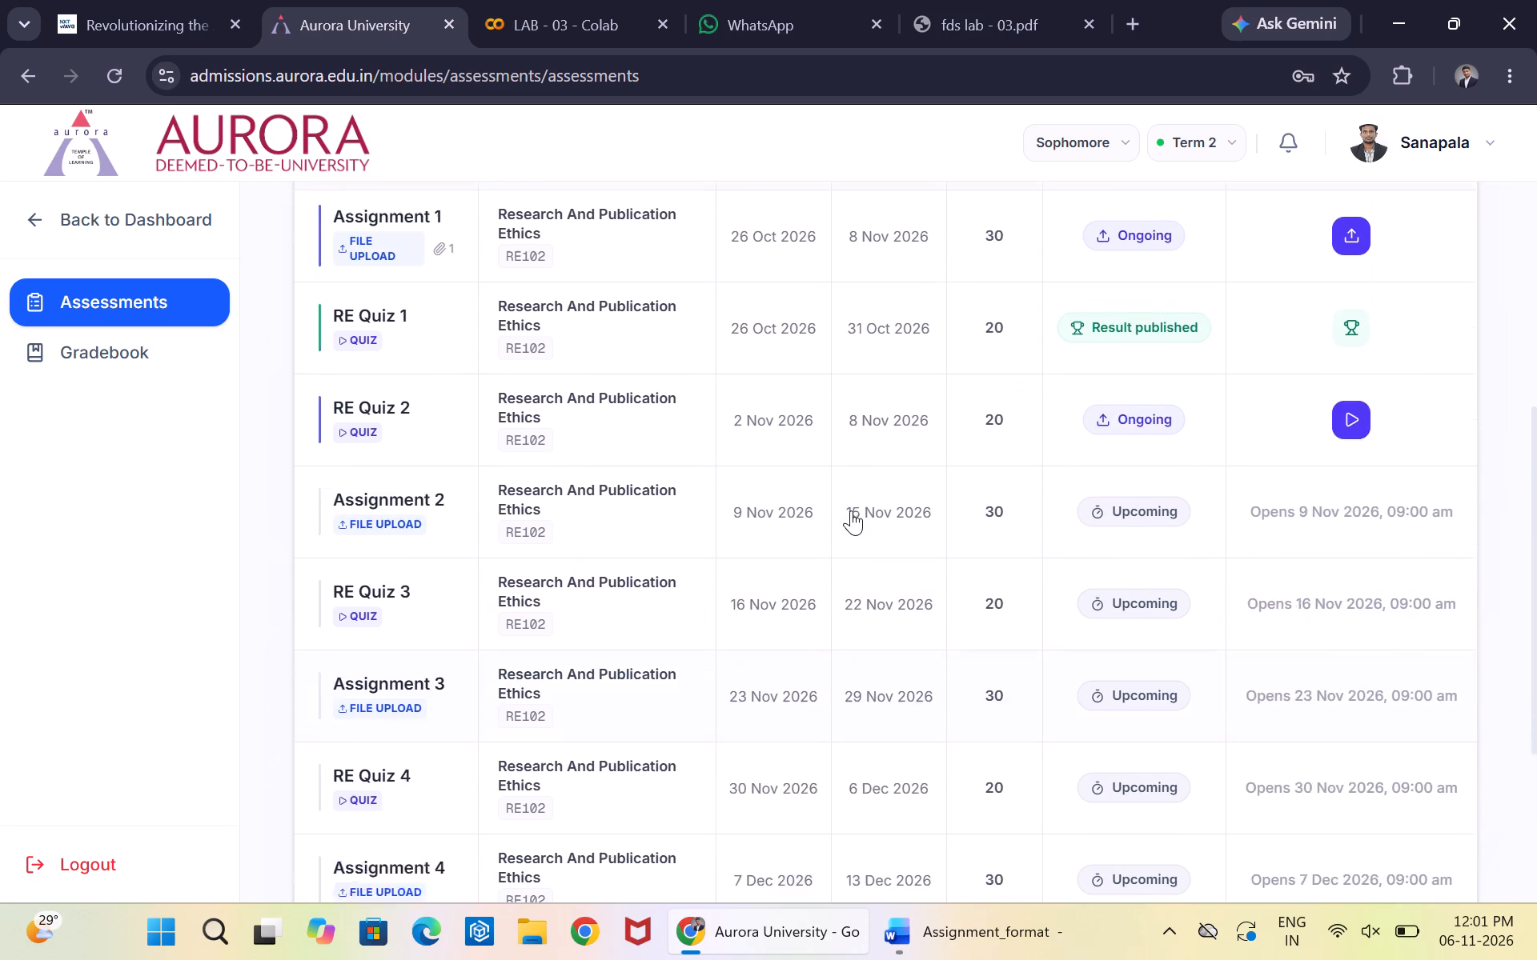
scroll(851, 510, "up", 1)
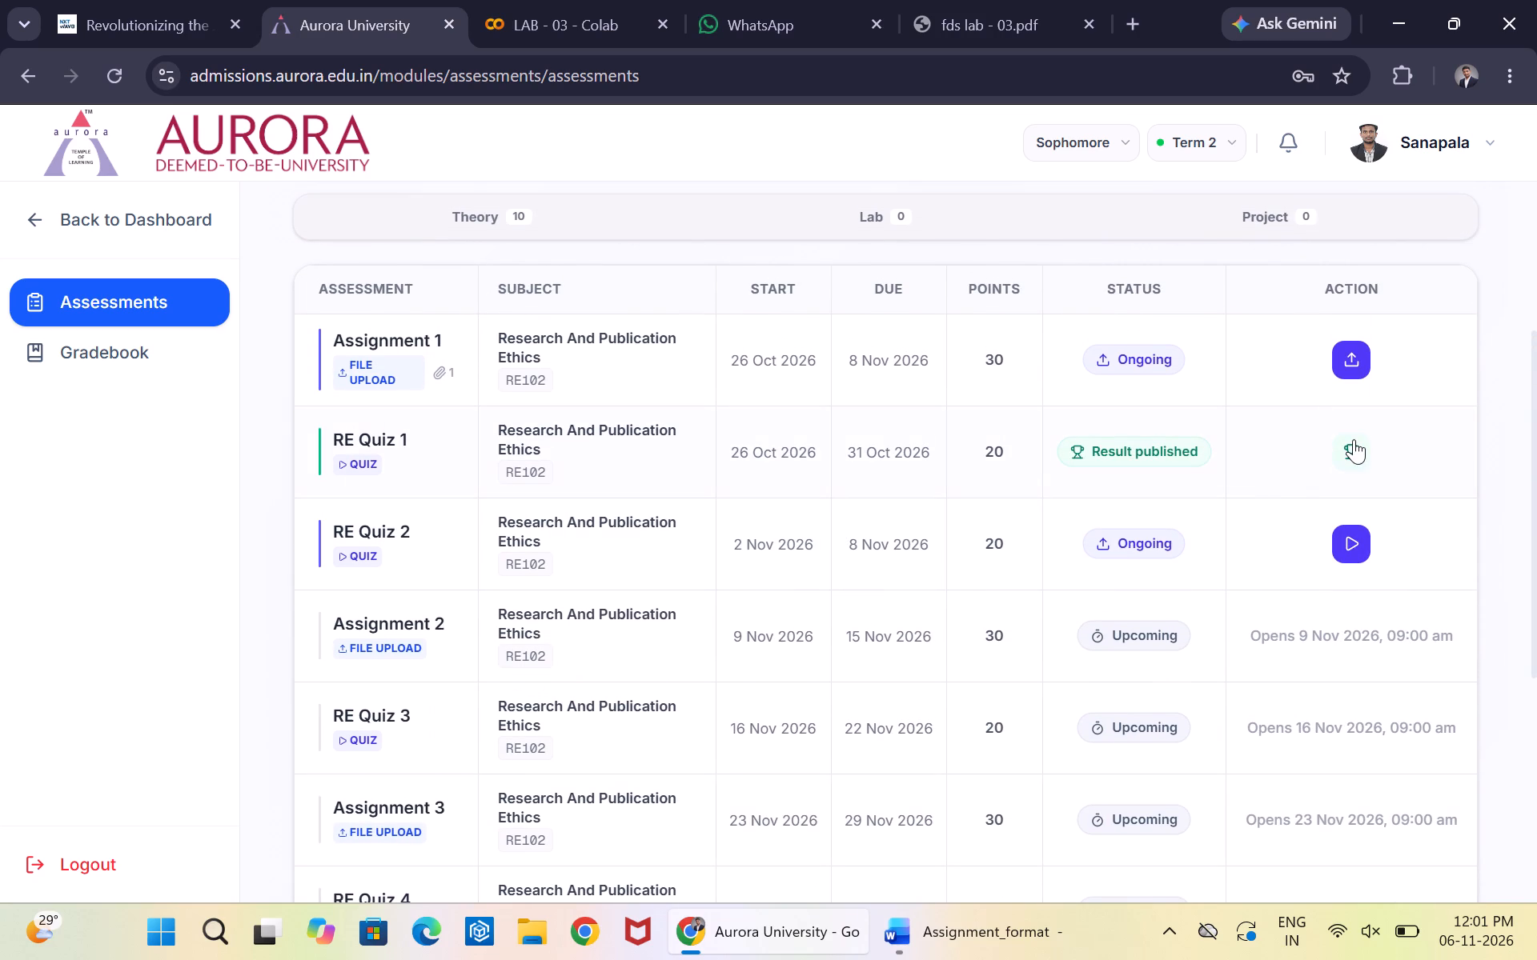
left_click(1354, 437)
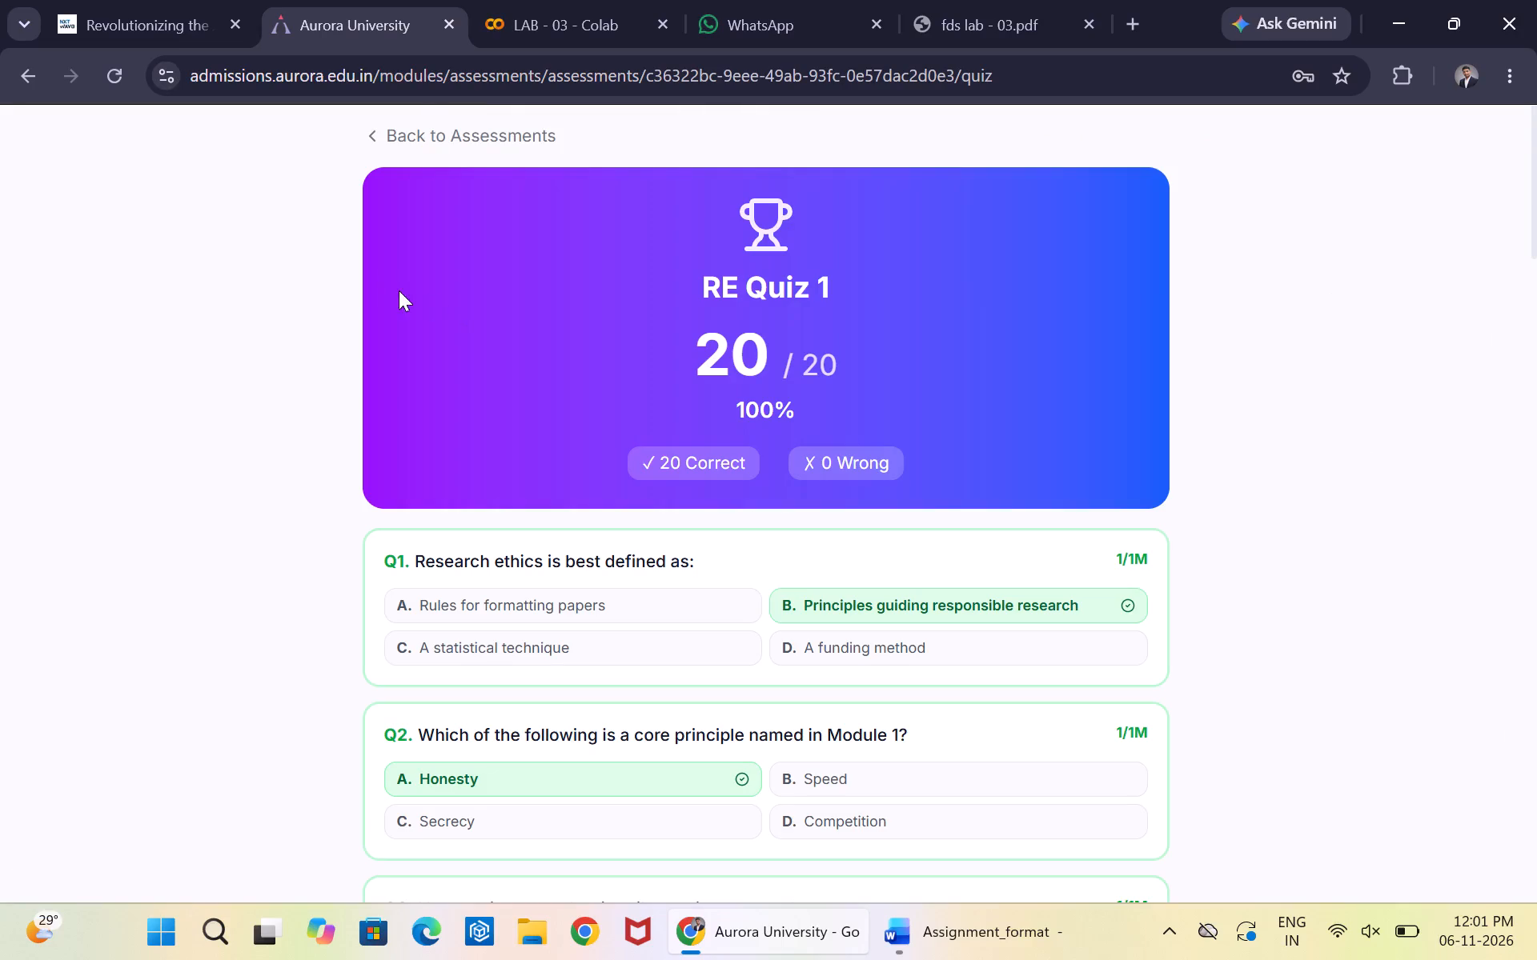
left_click(383, 132)
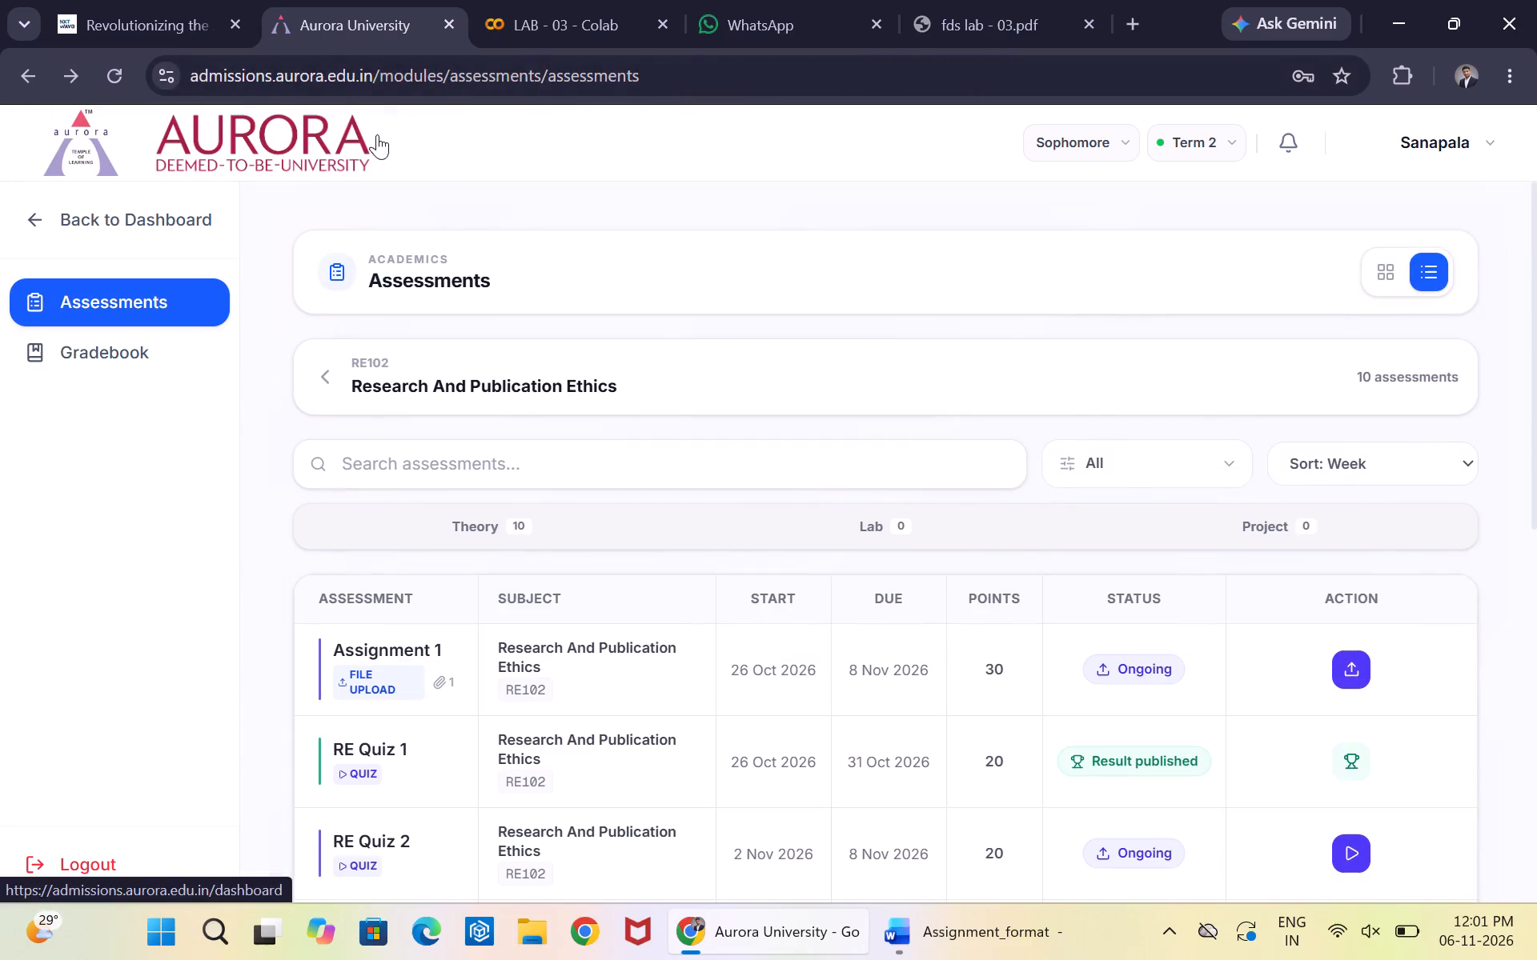
scroll(920, 661, "down", 1)
scroll(920, 661, "up", 5)
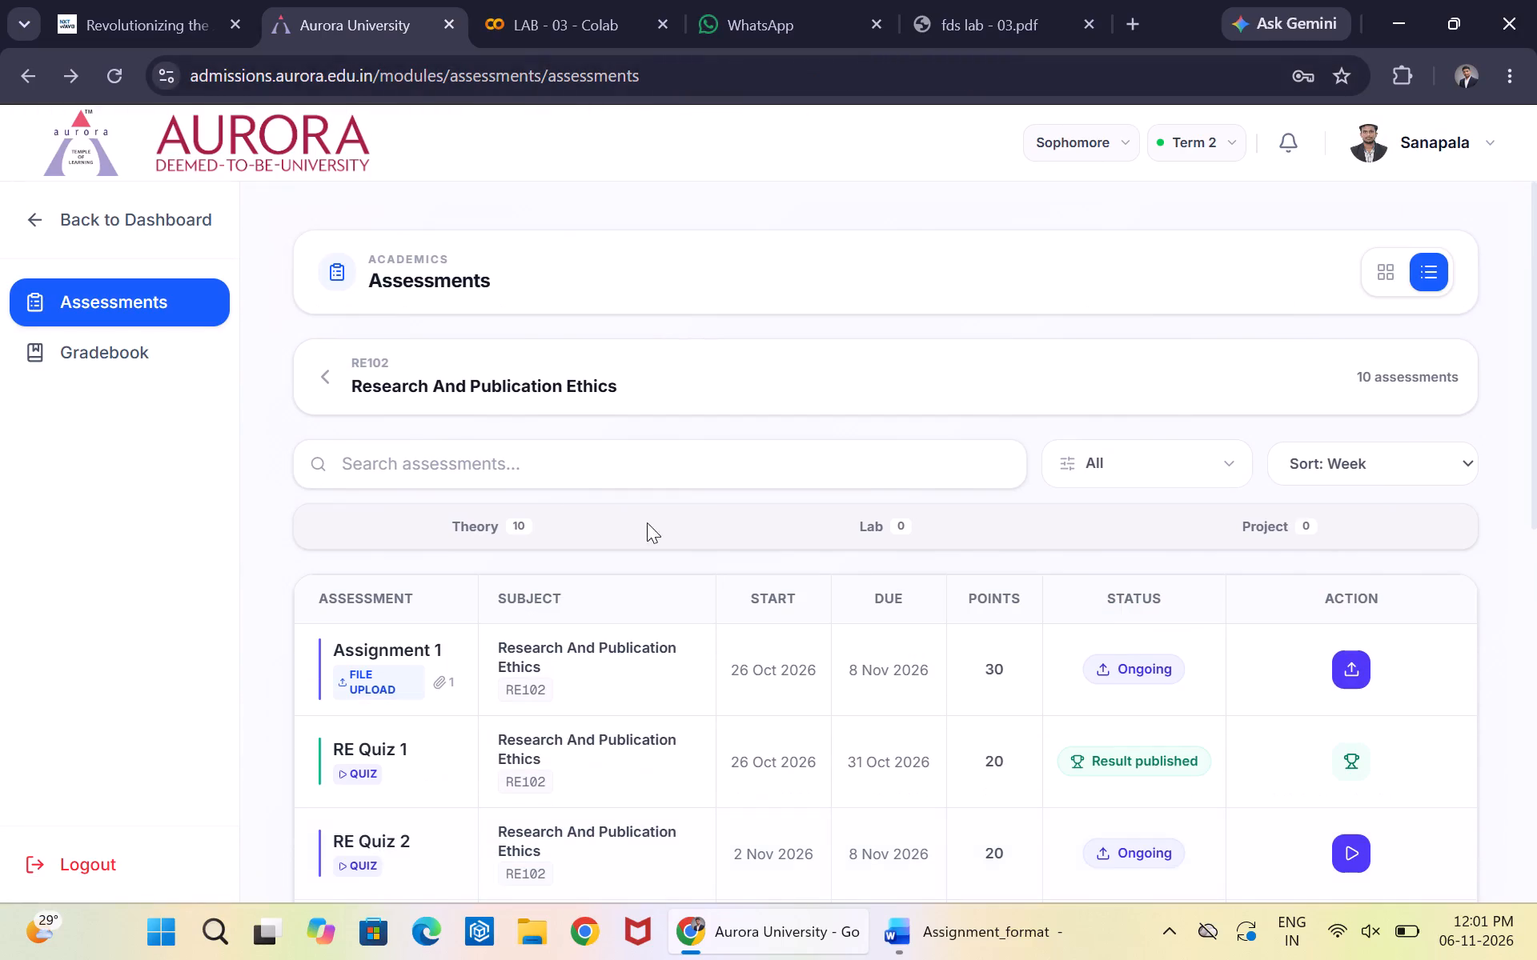
left_click(328, 378)
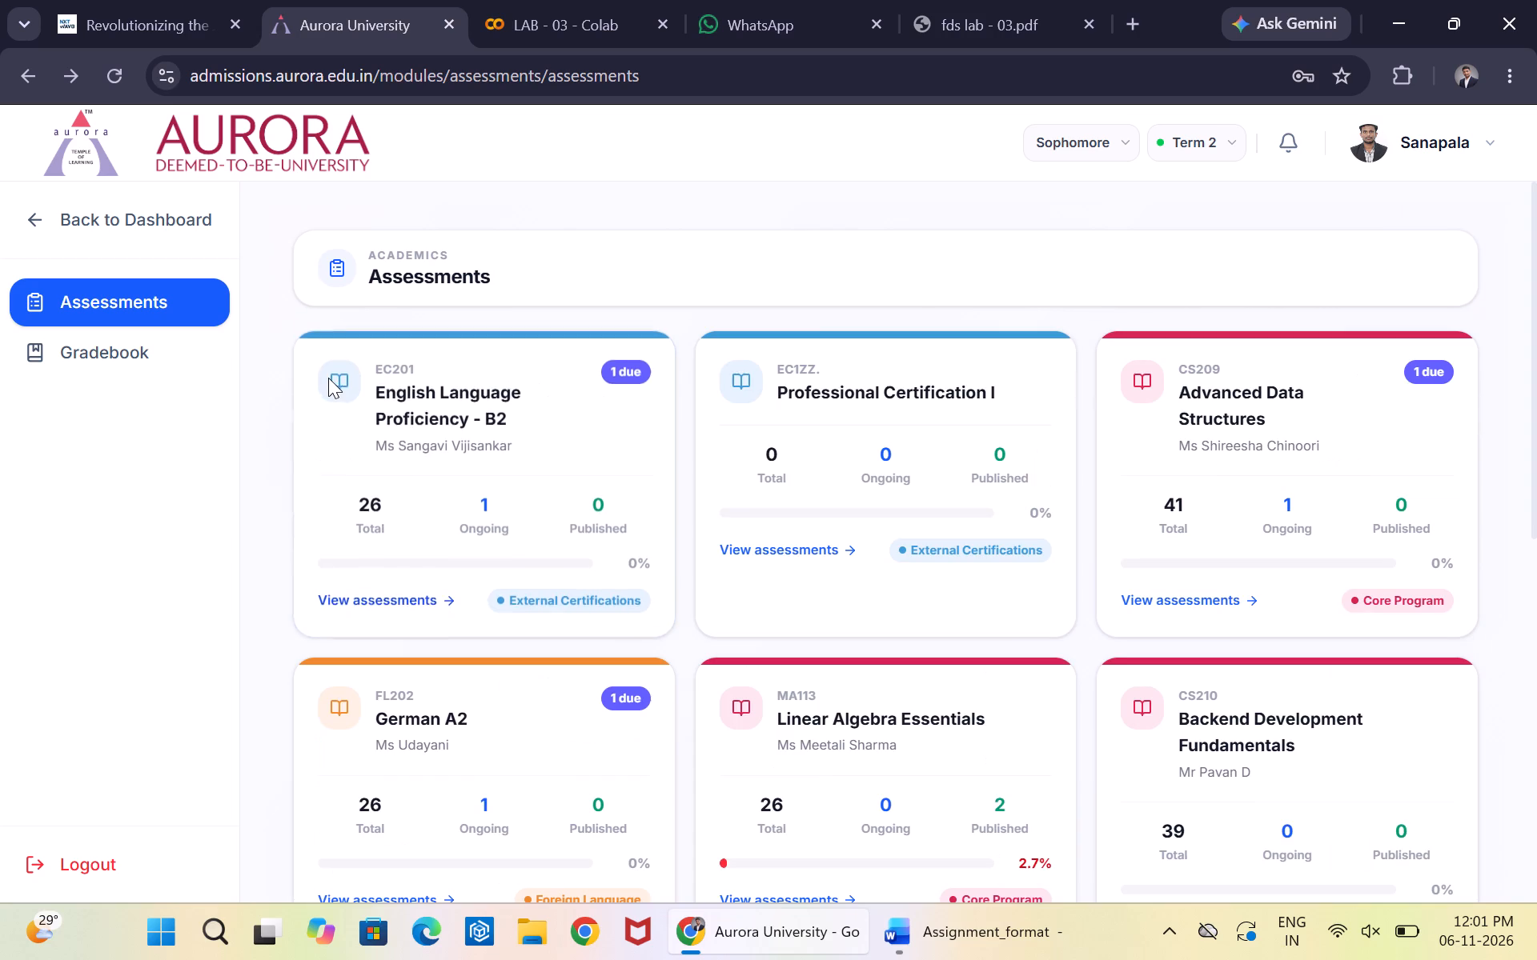
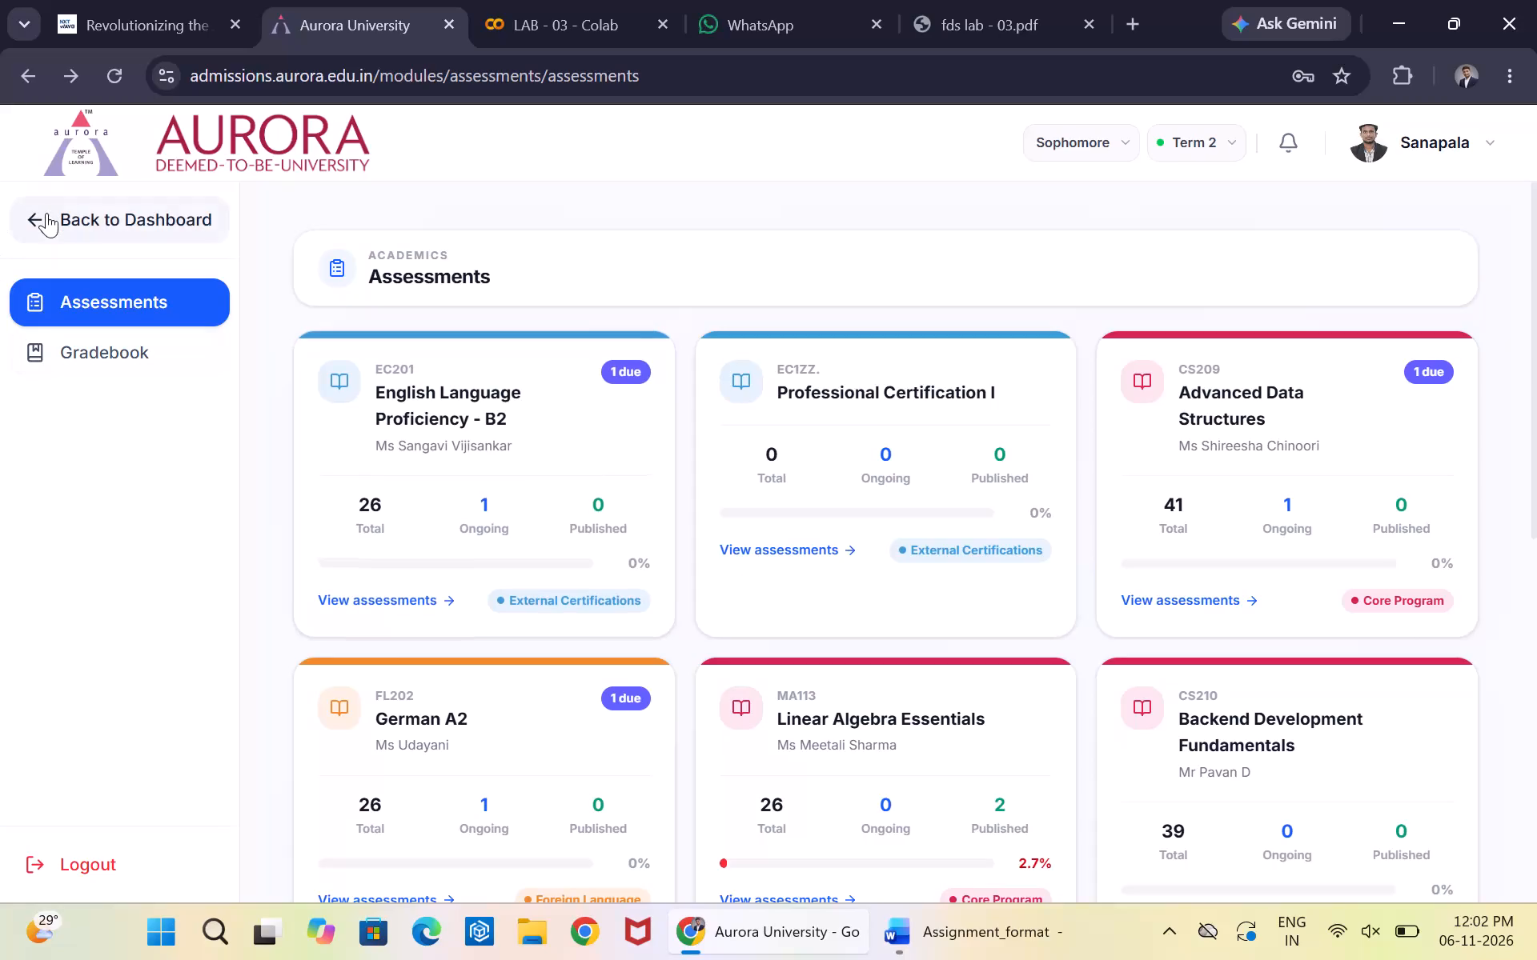
Leave the assessments overview and return to the student dashboard.
left_click(46, 214)
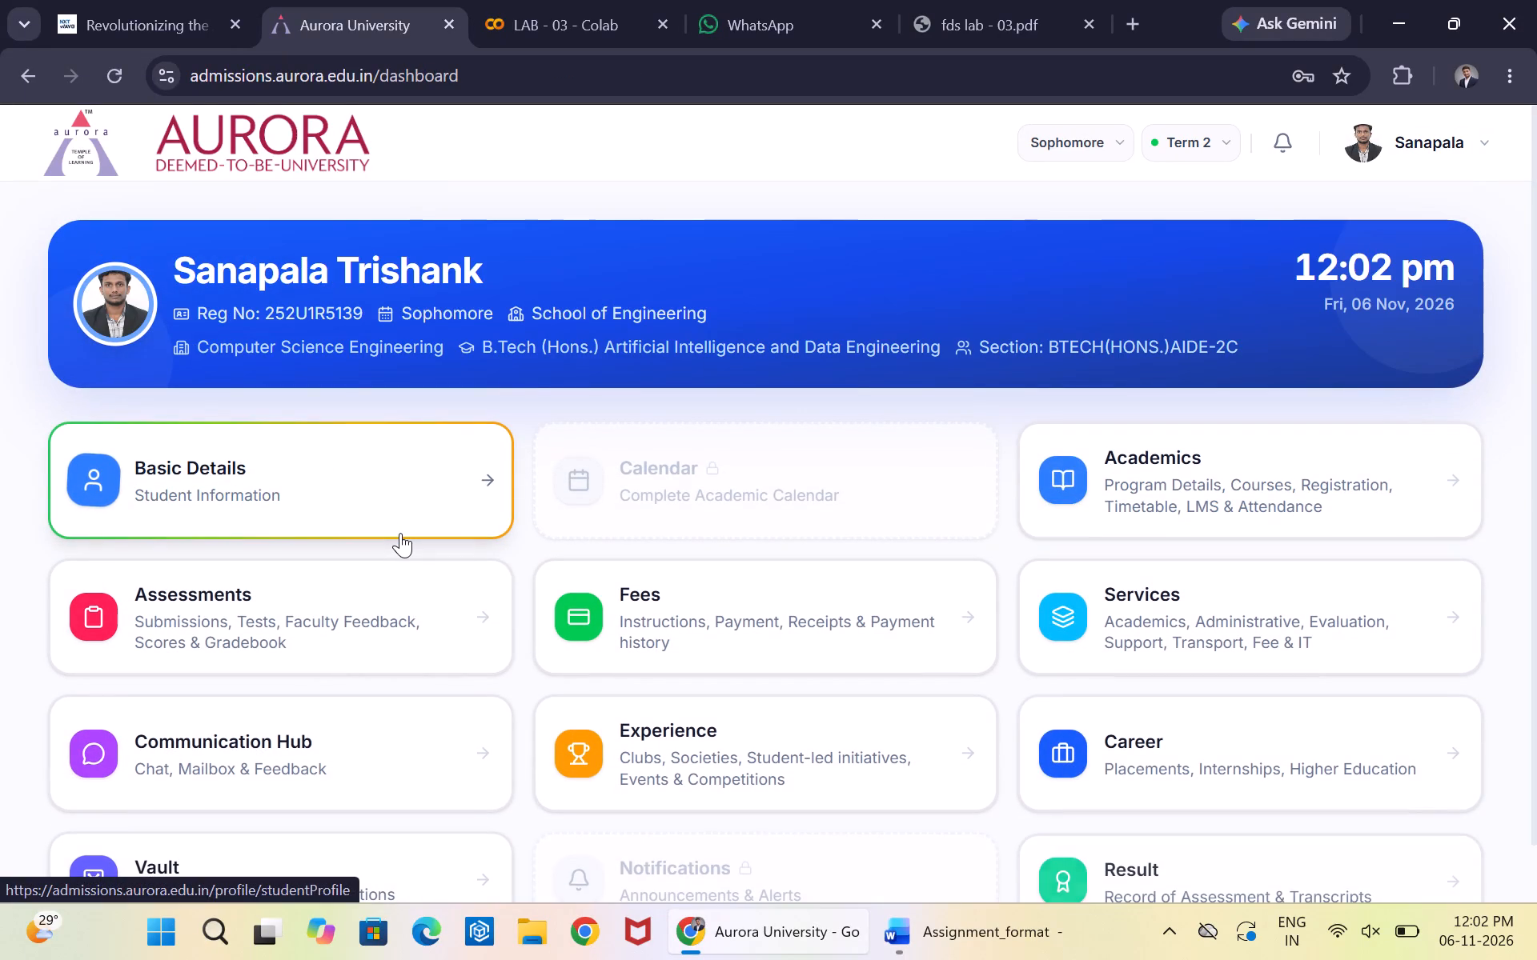
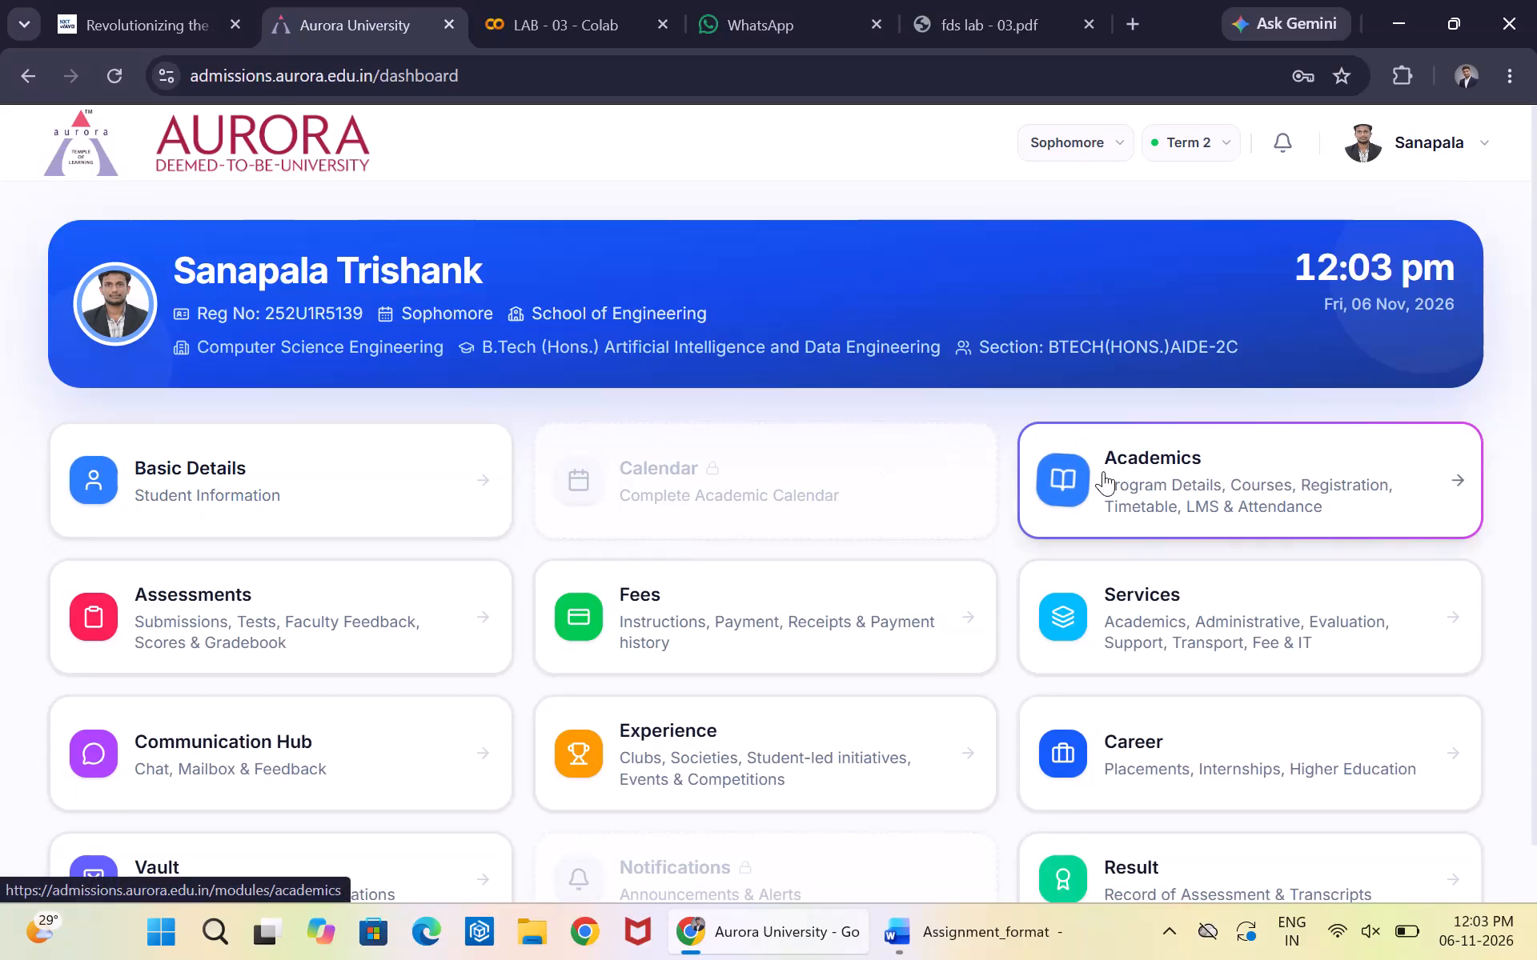
Go to the Academics module and try to open the Attendance page.
left_click(1103, 471)
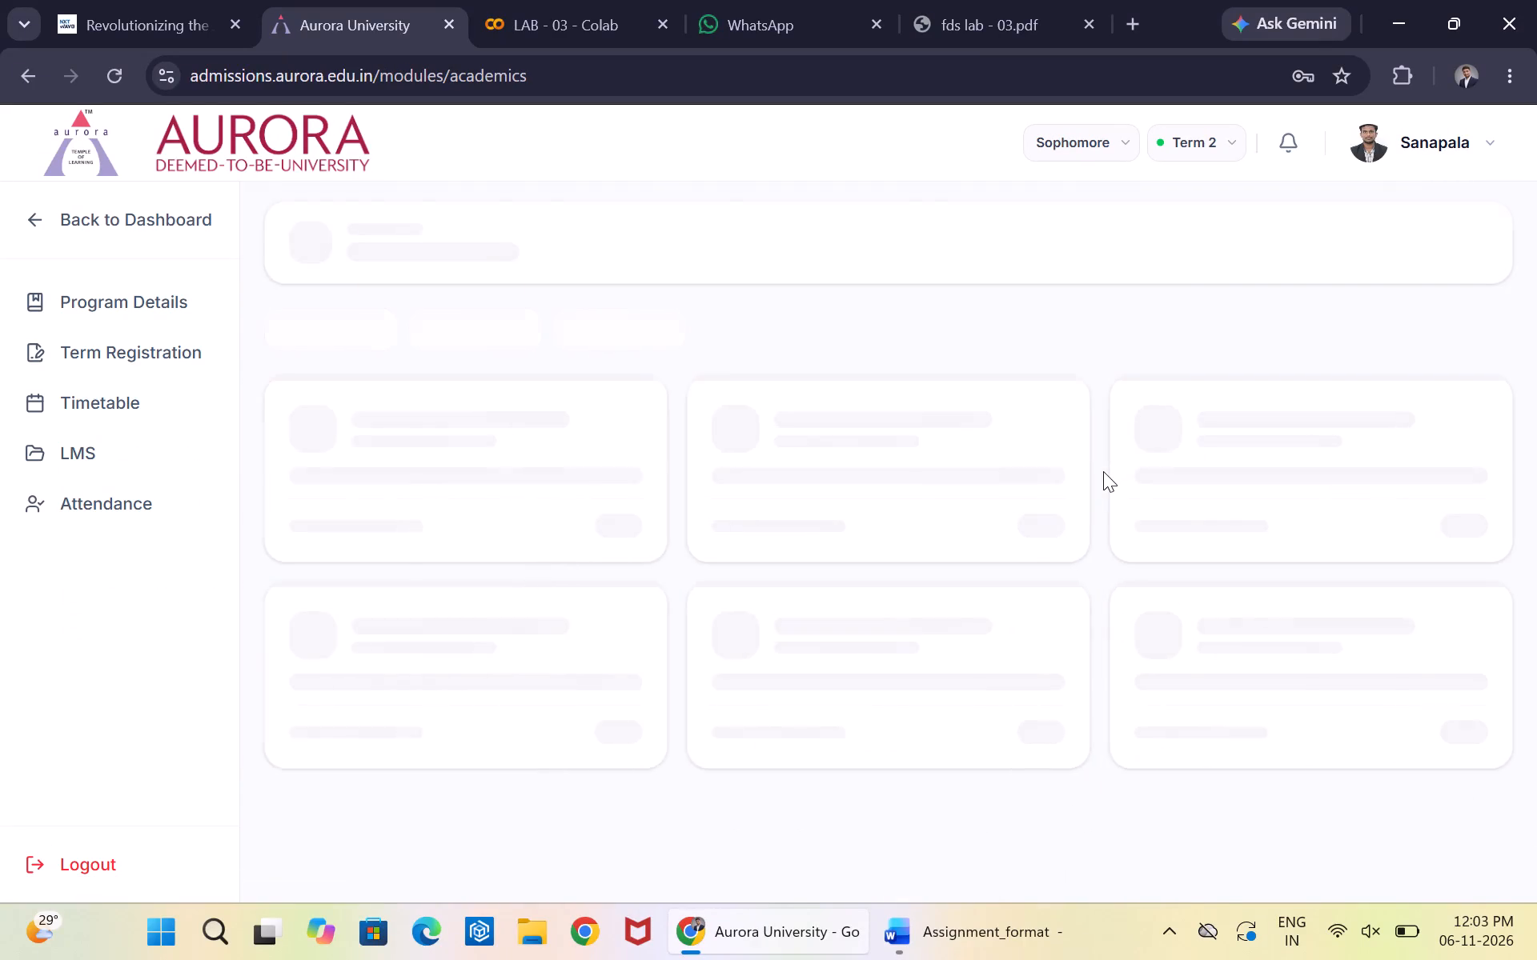
left_click(112, 502)
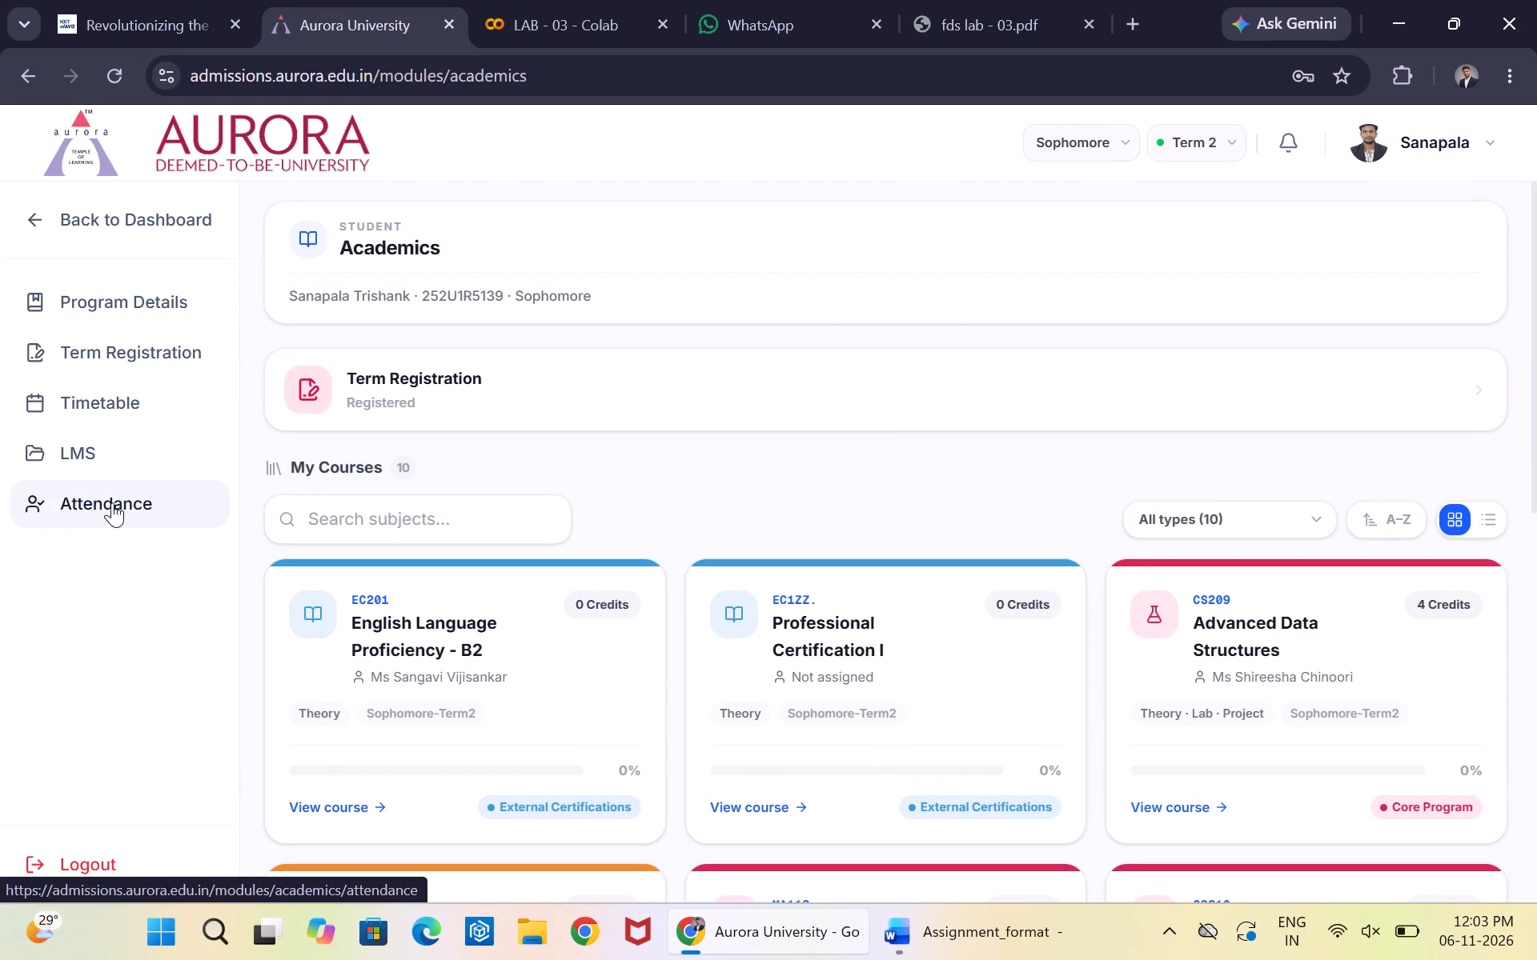
left_click(112, 502)
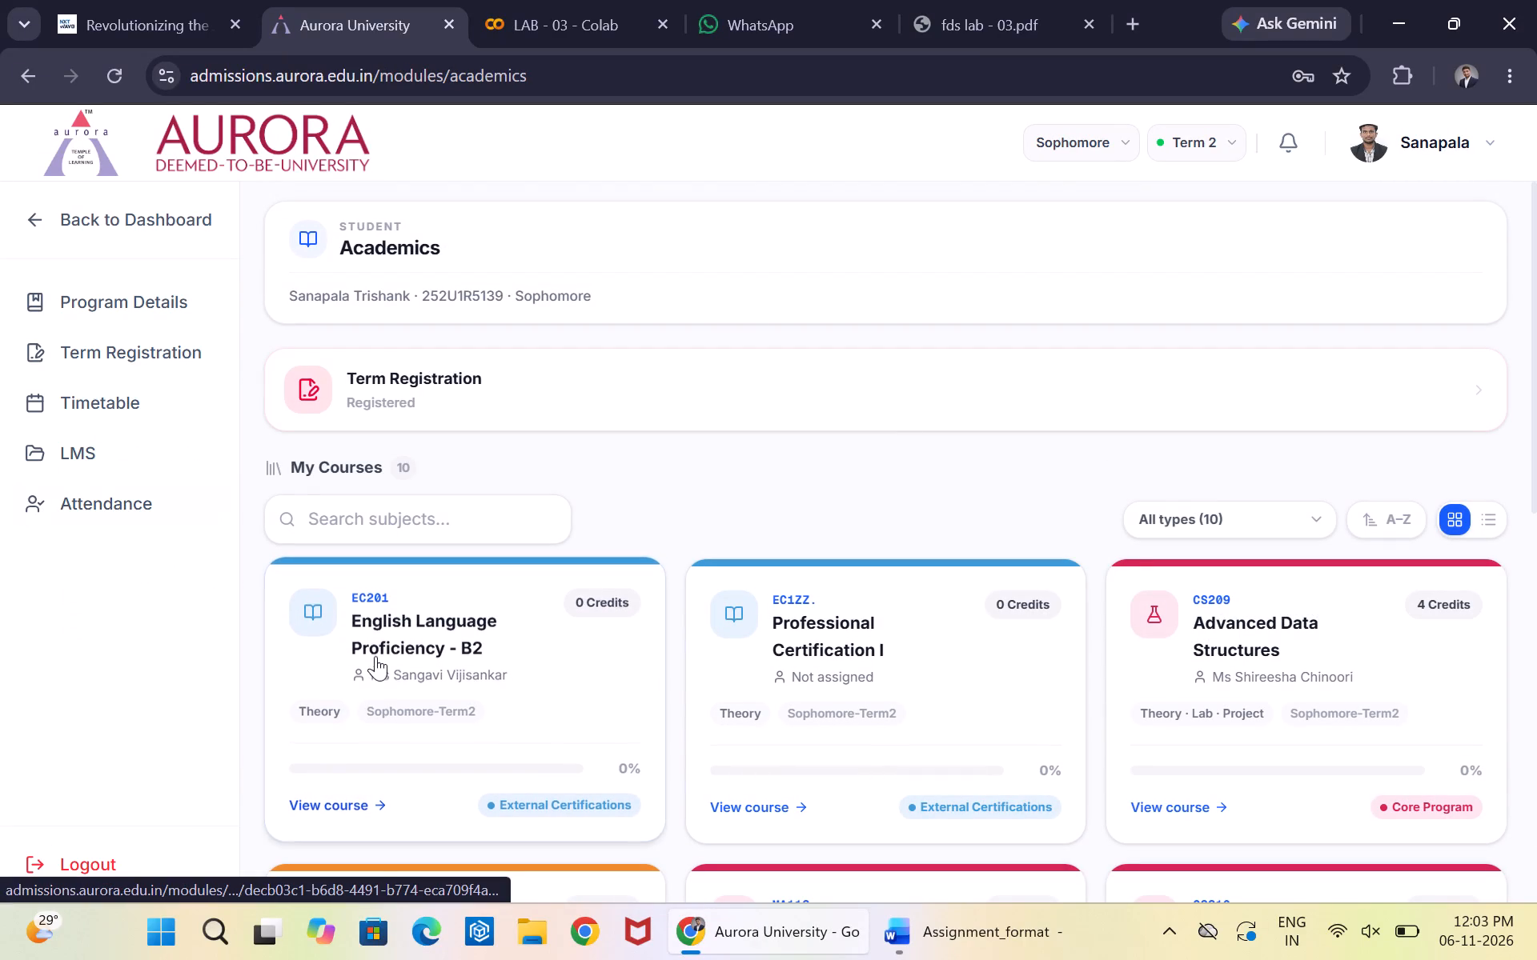
scroll(375, 656, "right", 1)
left_click(95, 506)
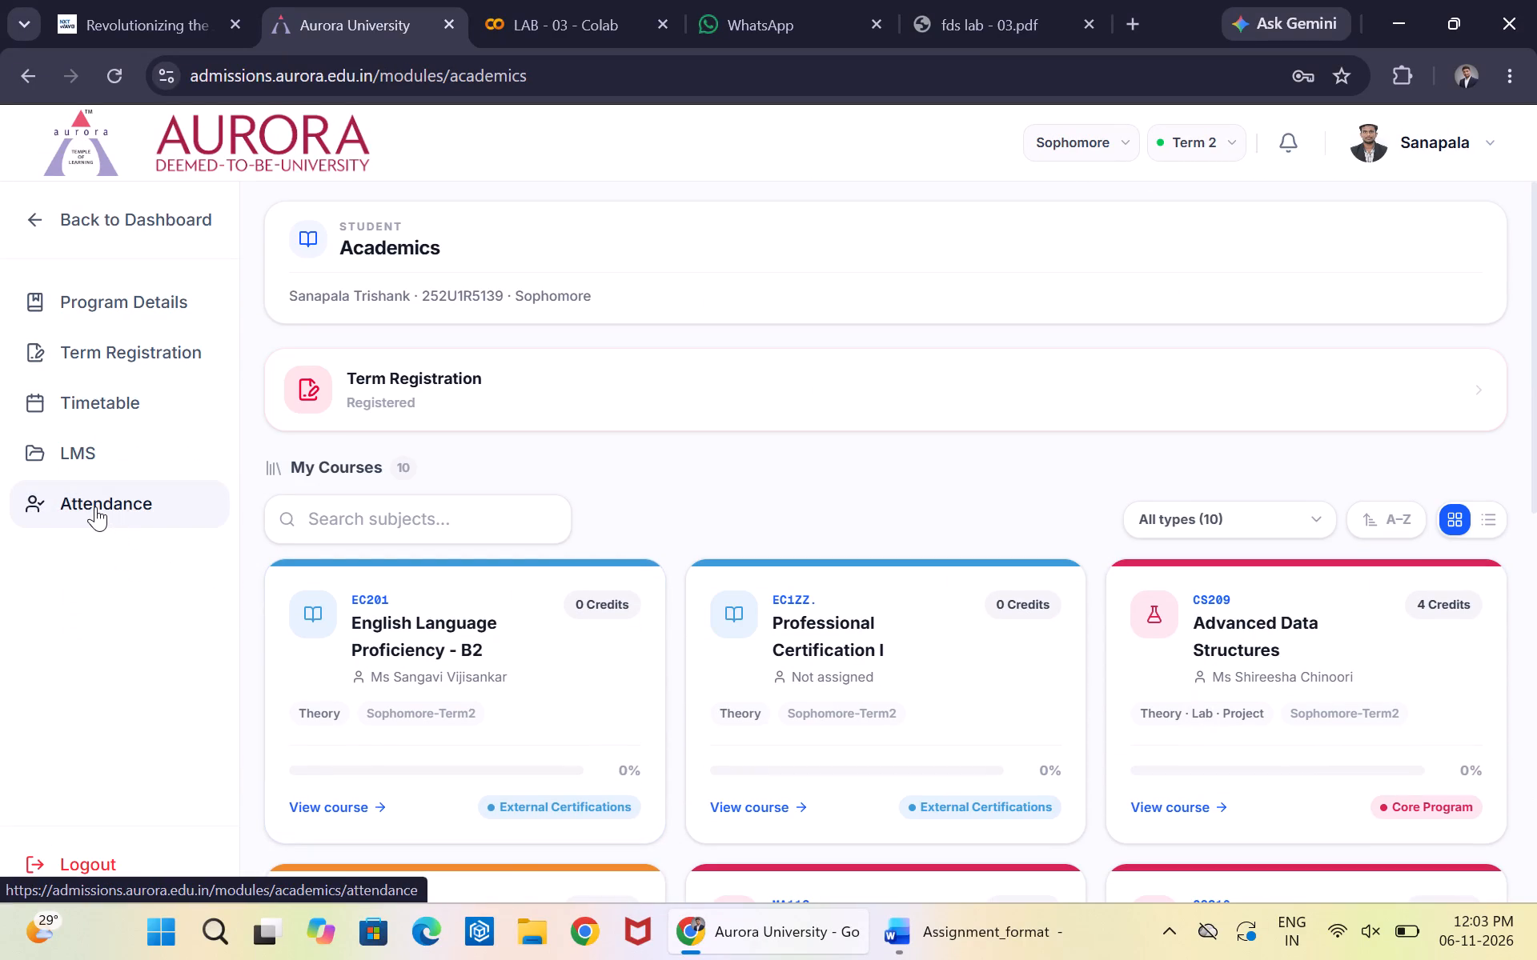
double_click(95, 506)
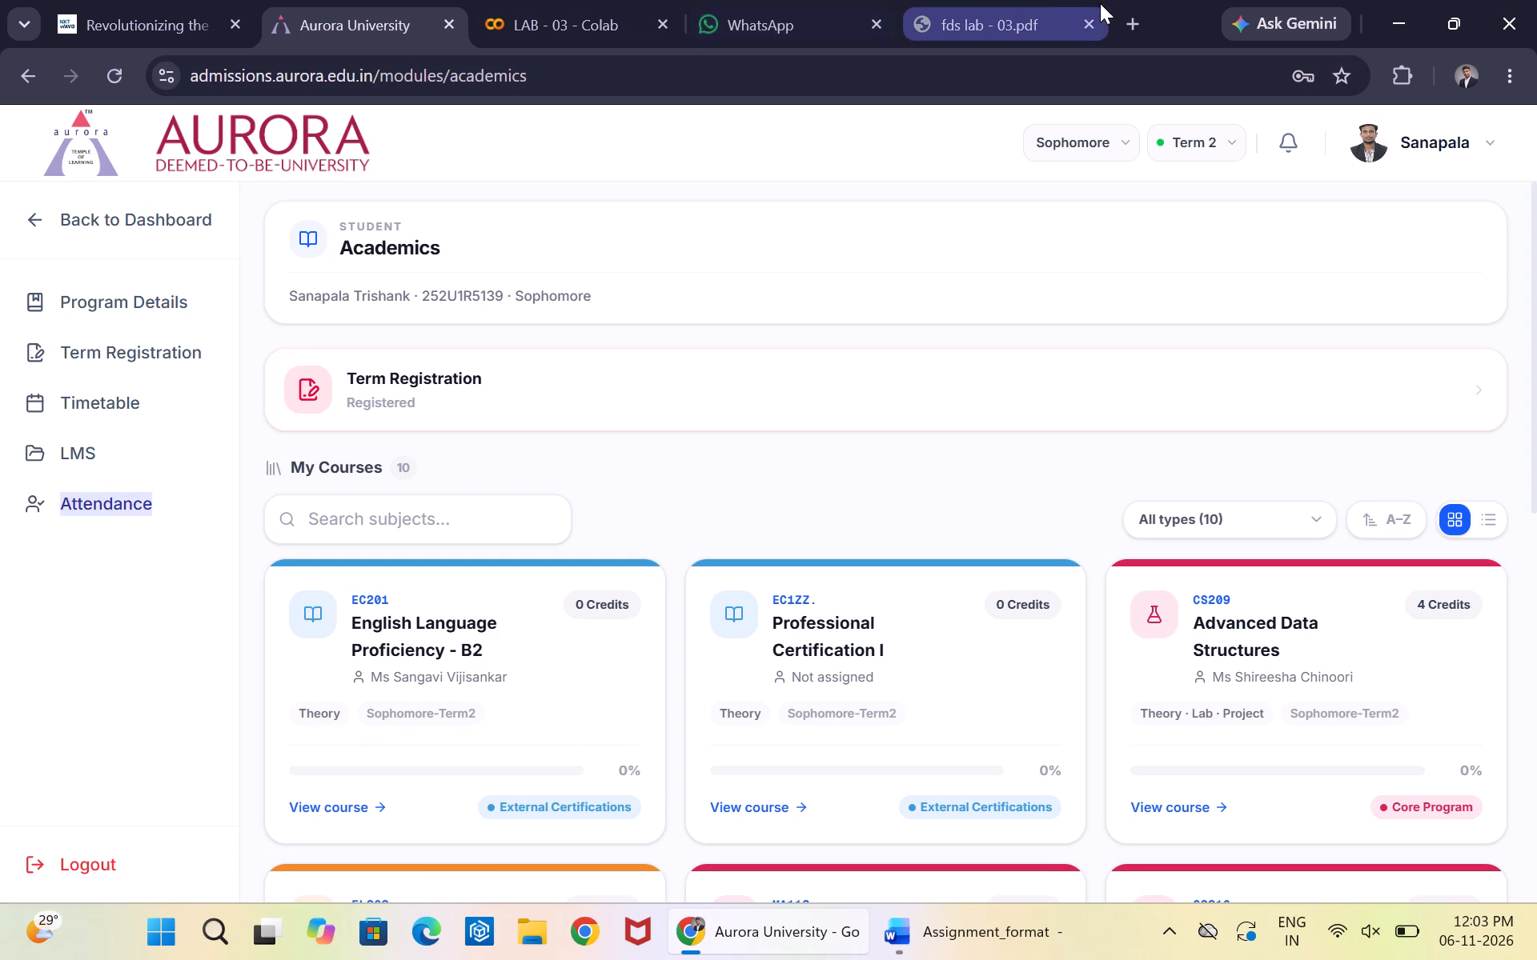
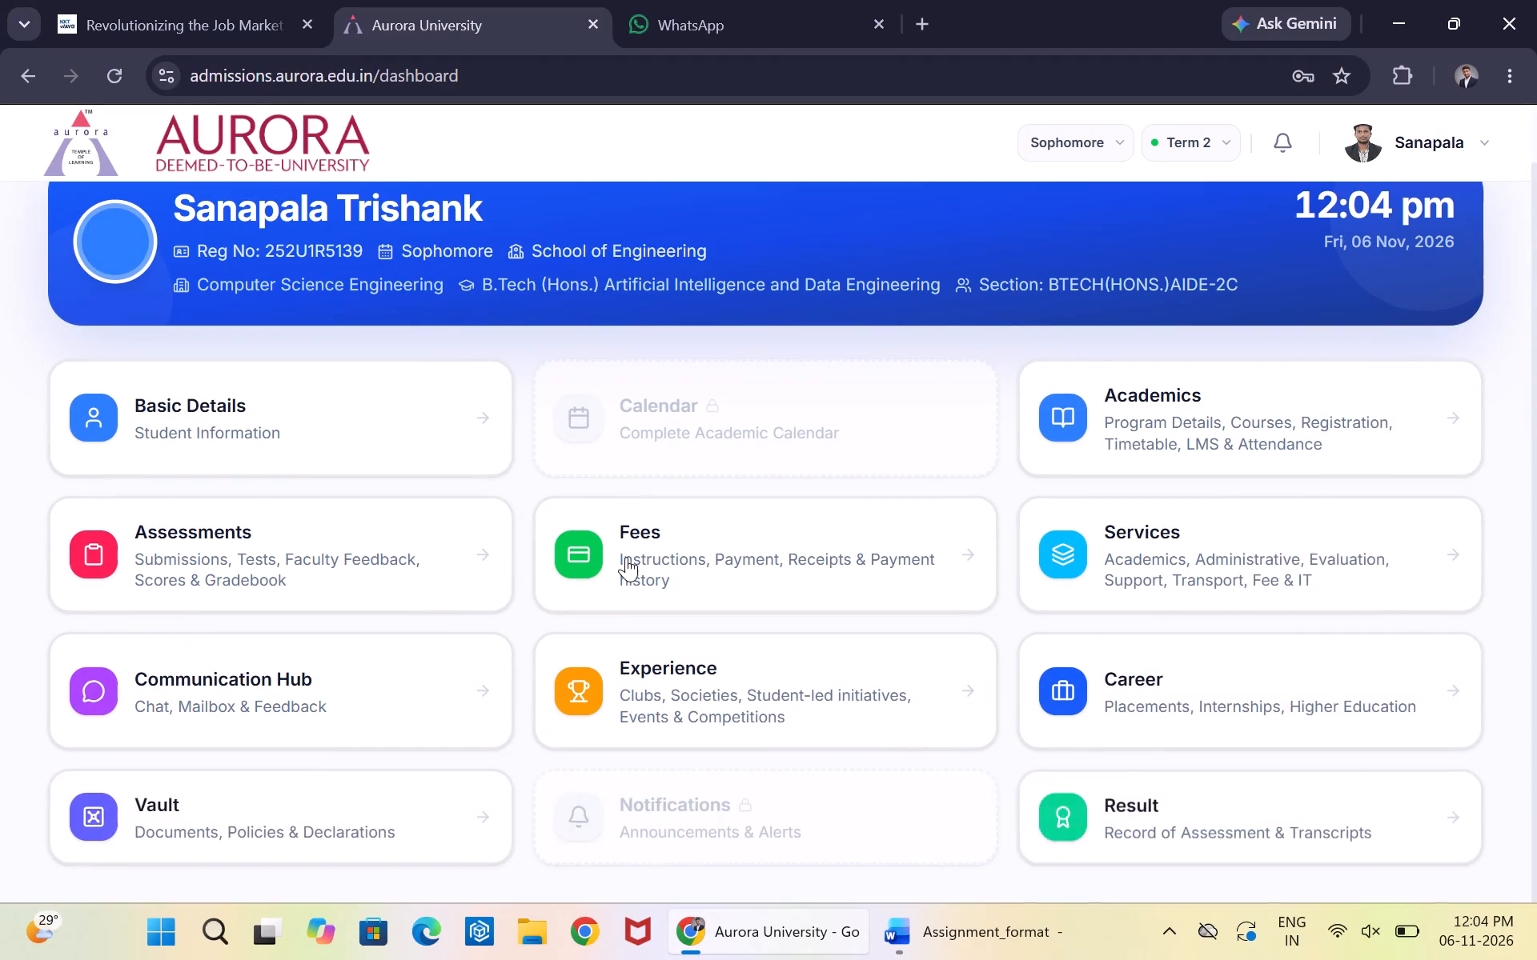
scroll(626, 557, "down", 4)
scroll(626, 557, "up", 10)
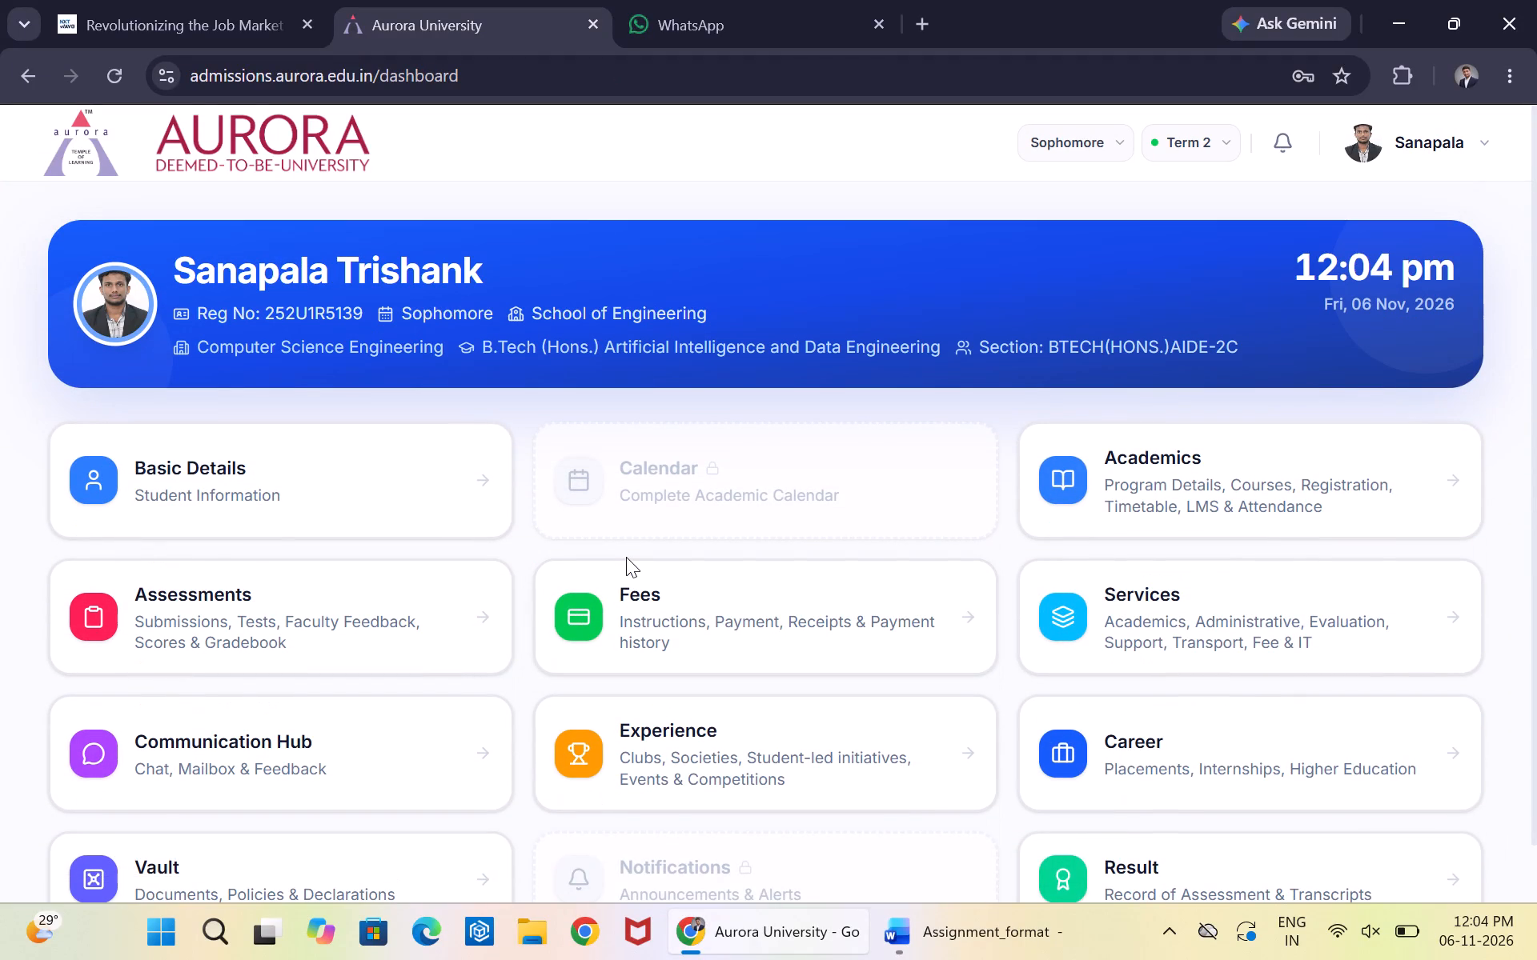